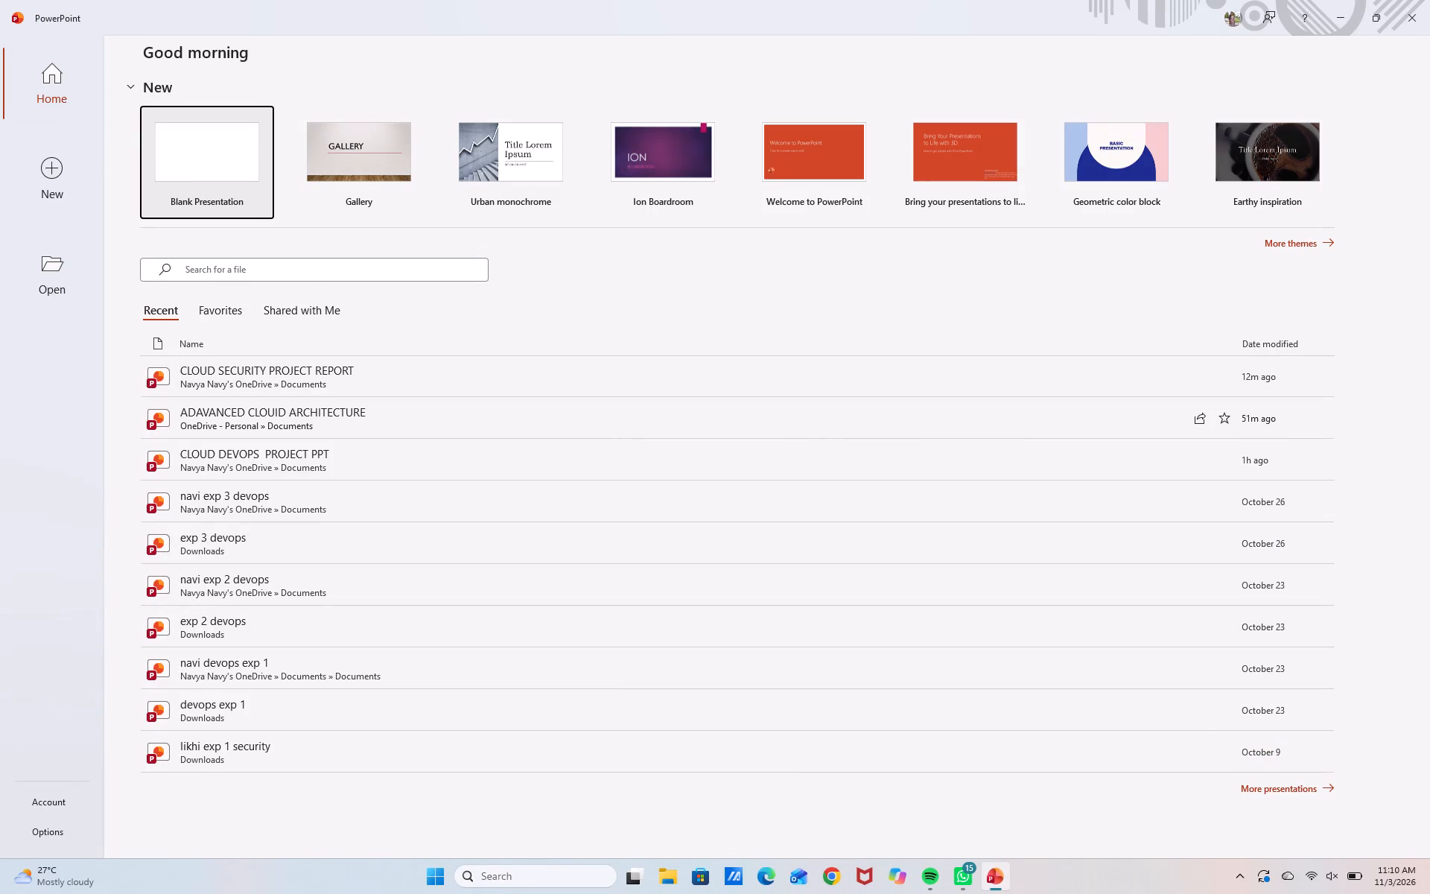
Open the recent presentation CLOUD SECURITY PROJECT REPORT.
{"action": "double_click", "coordinate": [296, 381]}
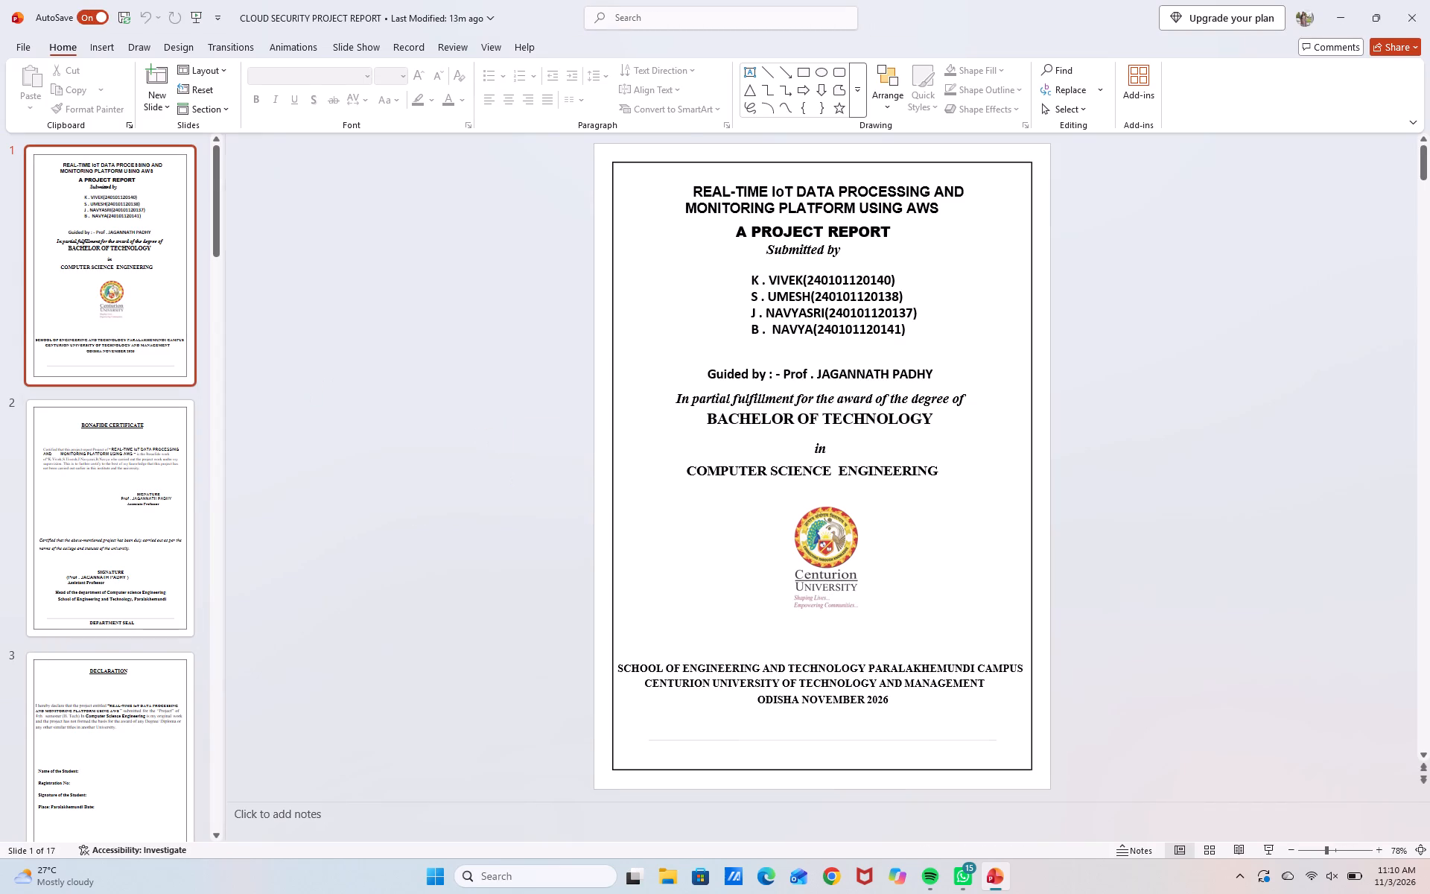
Review the report's slides from the Bonafide Certificate through the Declaration and Abstract to Chapter 1: Introduction.
{"action": "left_click", "coordinate": [98, 580]}
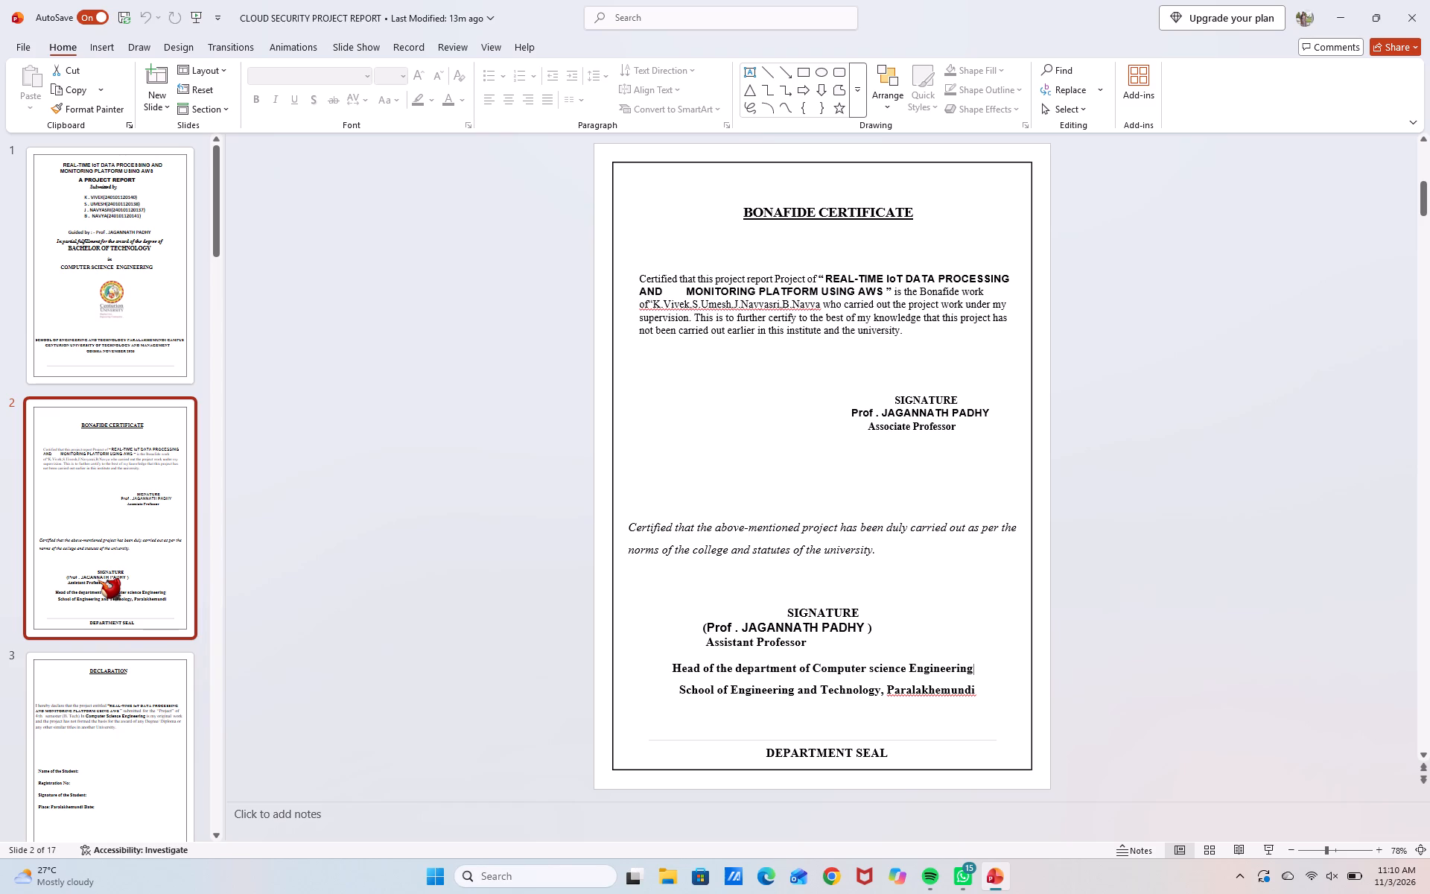
{"action": "left_click", "coordinate": [81, 764]}
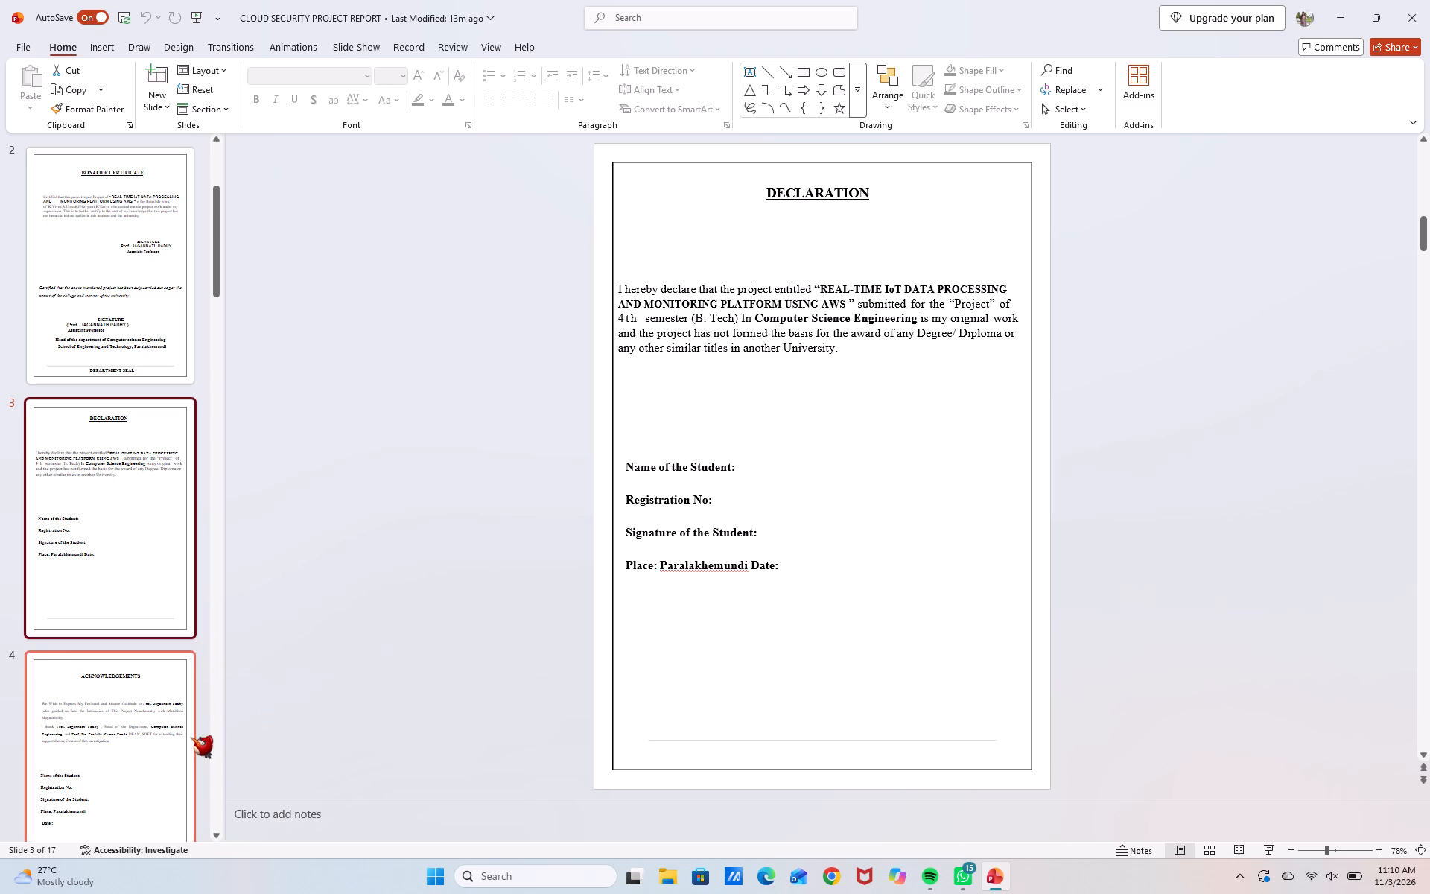
{"action": "scroll", "coordinate": [191, 738], "scroll_direction": "down", "scroll_amount": 1}
{"action": "left_click", "coordinate": [125, 615]}
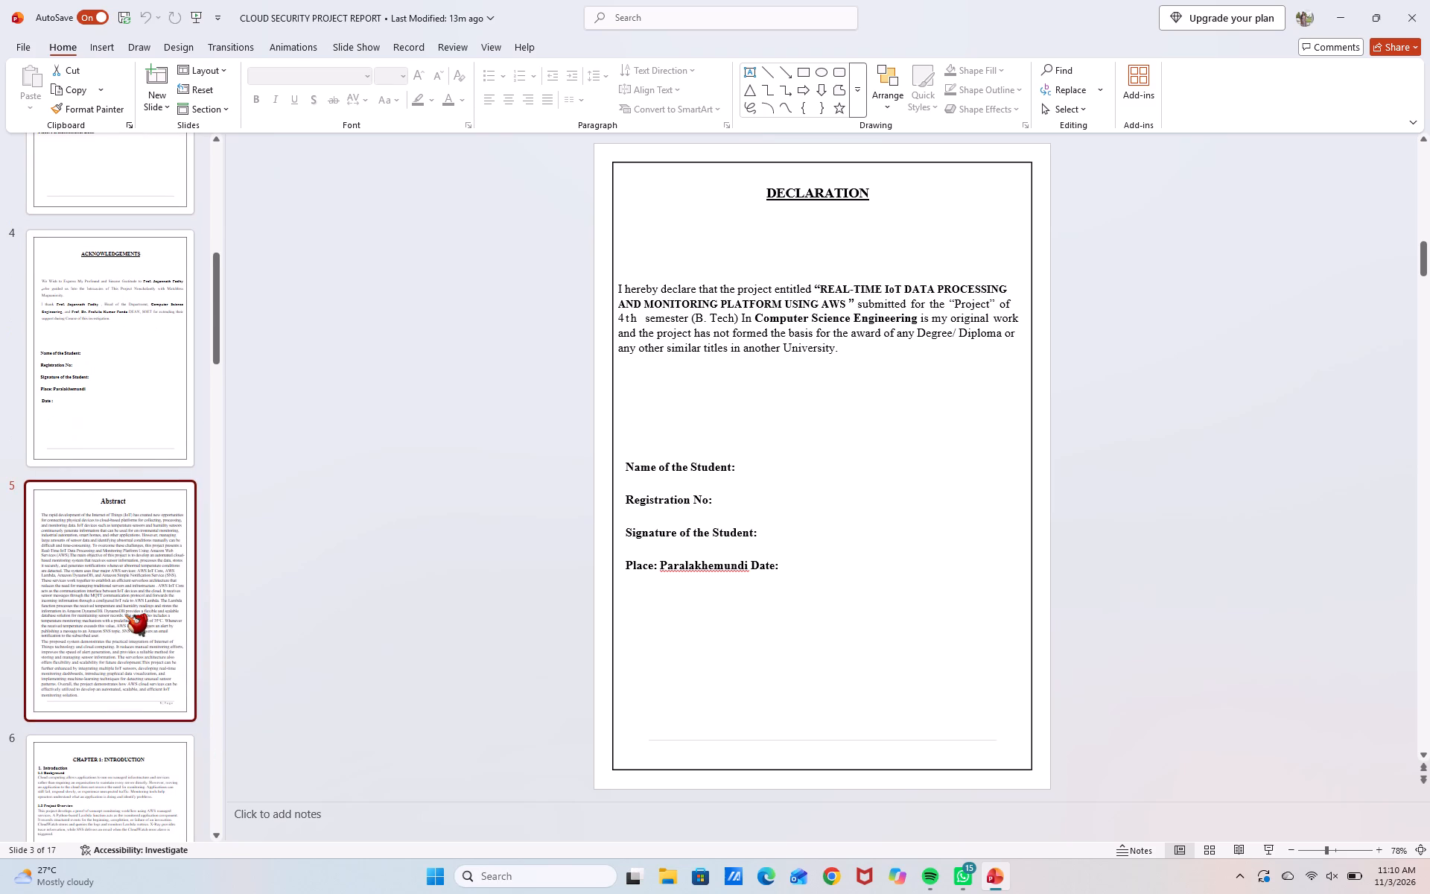
{"action": "left_click", "coordinate": [155, 763]}
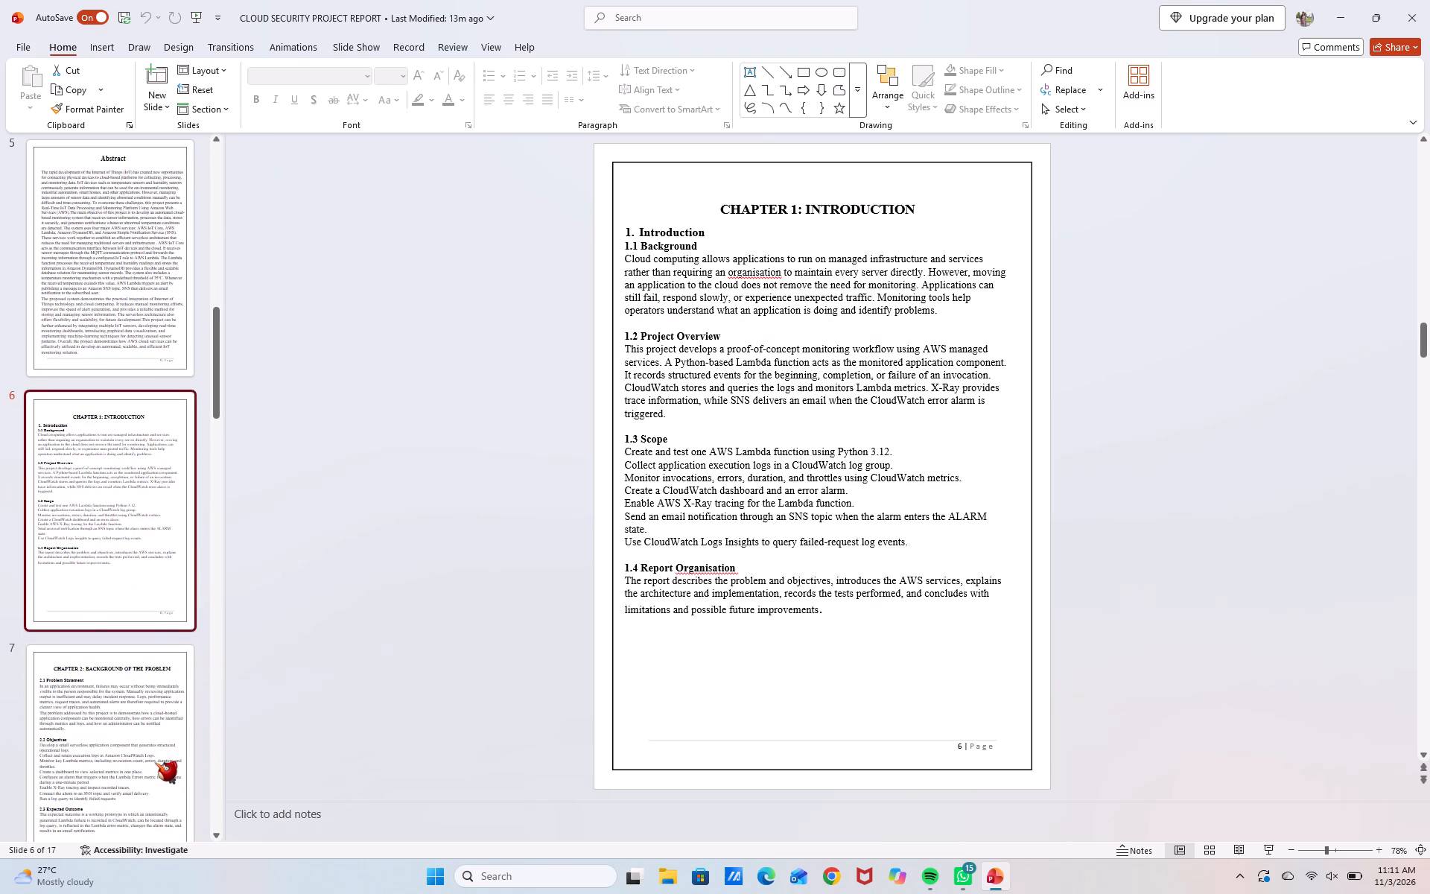
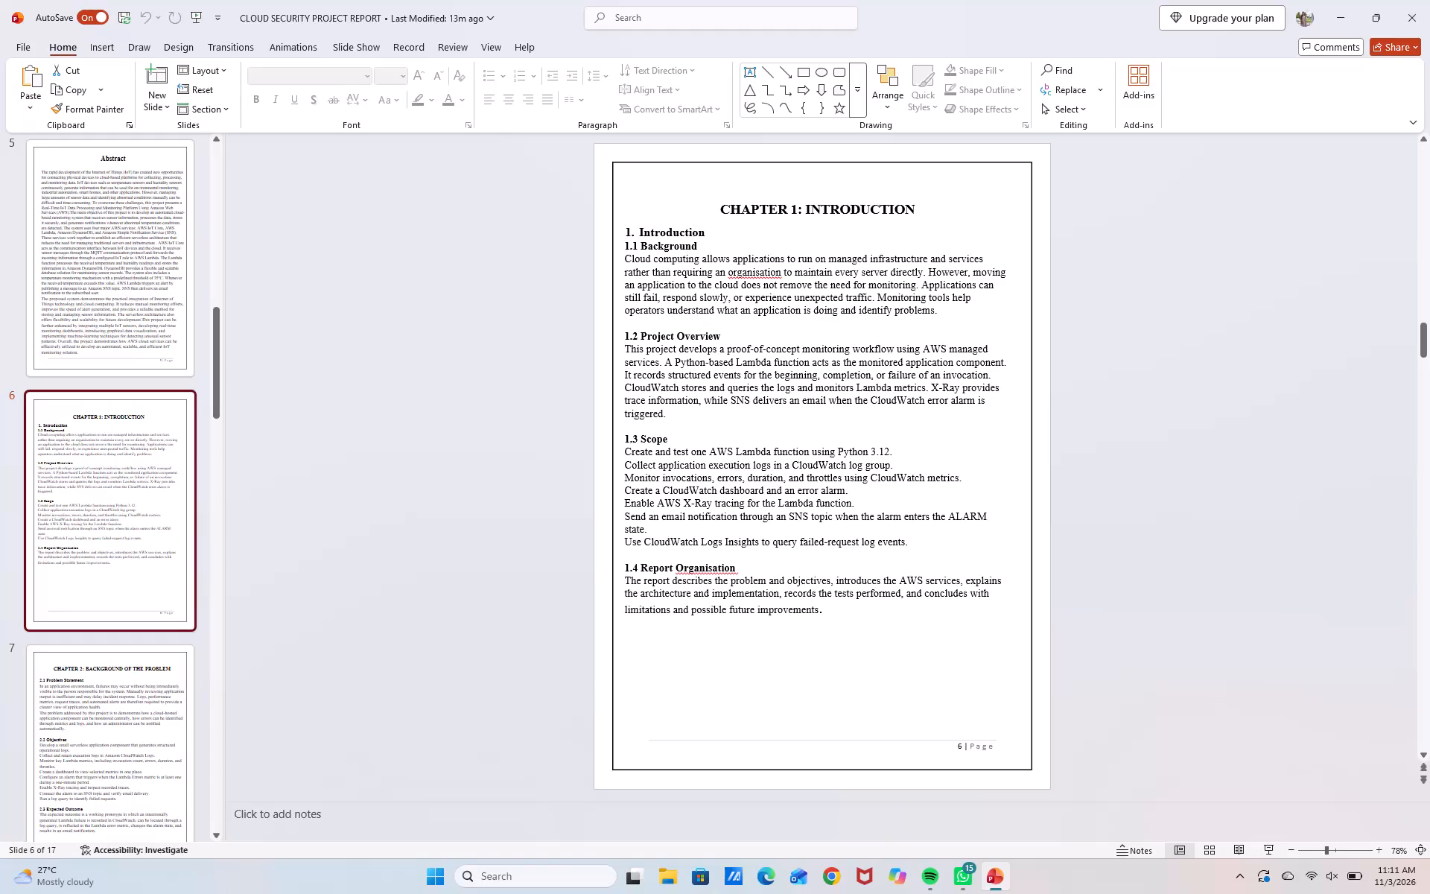
Replace the 1.1 Background and 1.2 Project Overview sections in Chapter 1 with the copied Internet of Things (IoT) introduction text.
{"action": "left_click_drag", "start_coordinate": [625, 247], "coordinate": [716, 428]}
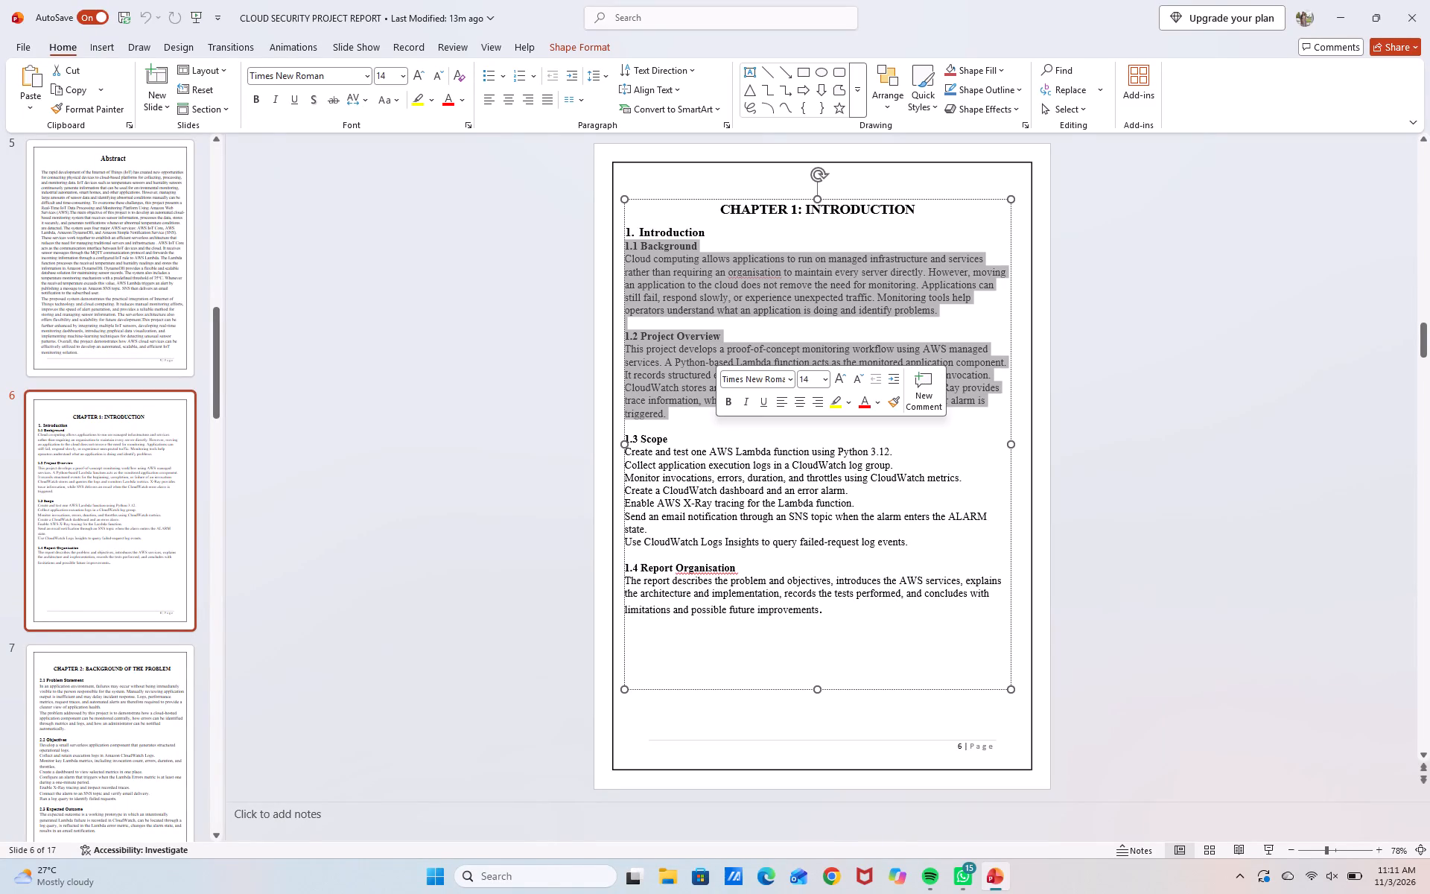
{"action": "key", "text": "BackSpace"}
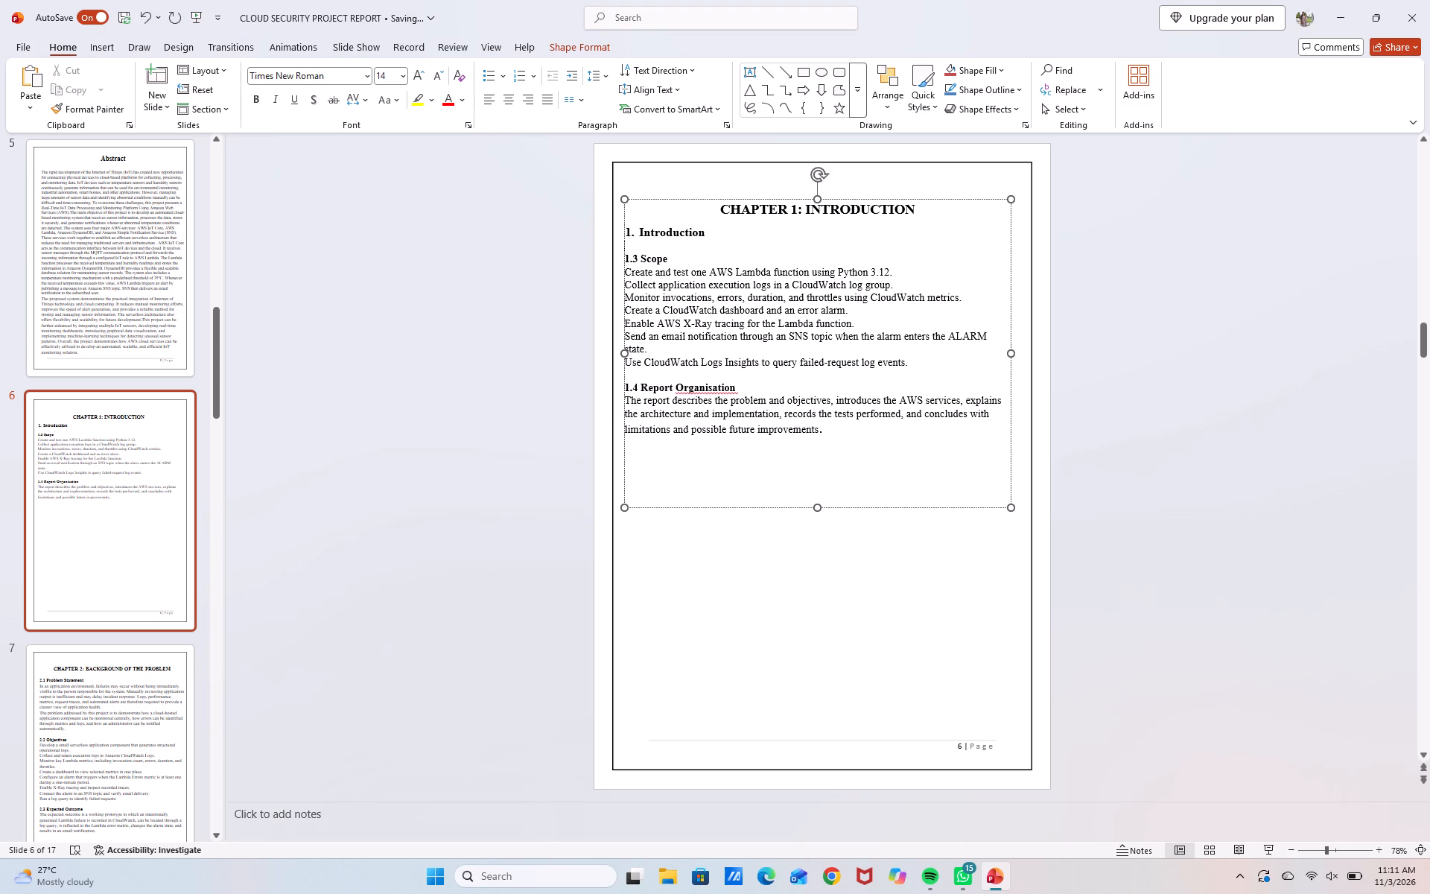
{"action": "key", "text": "ctrl+v"}
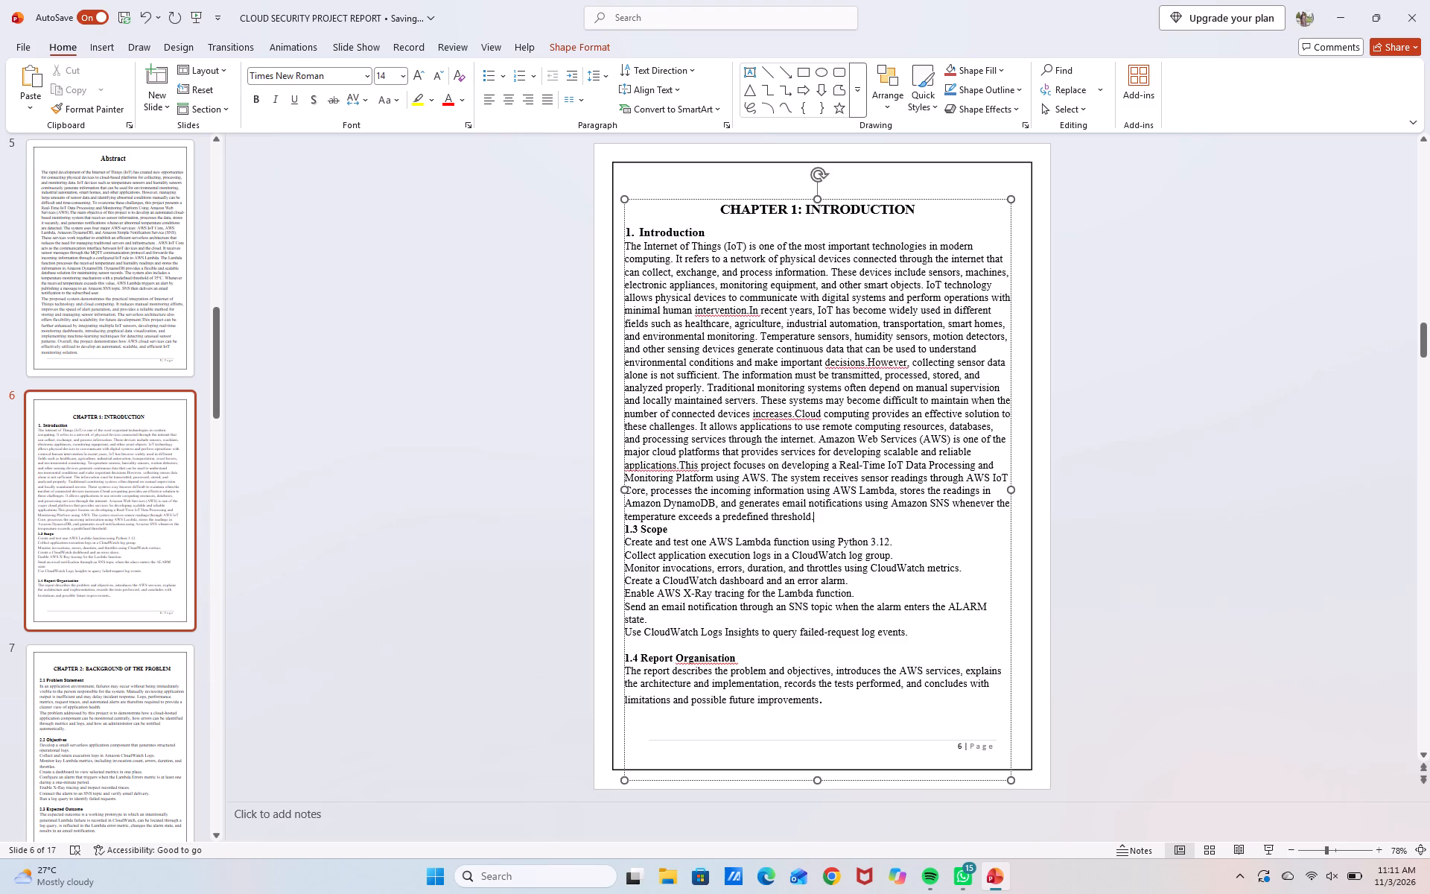
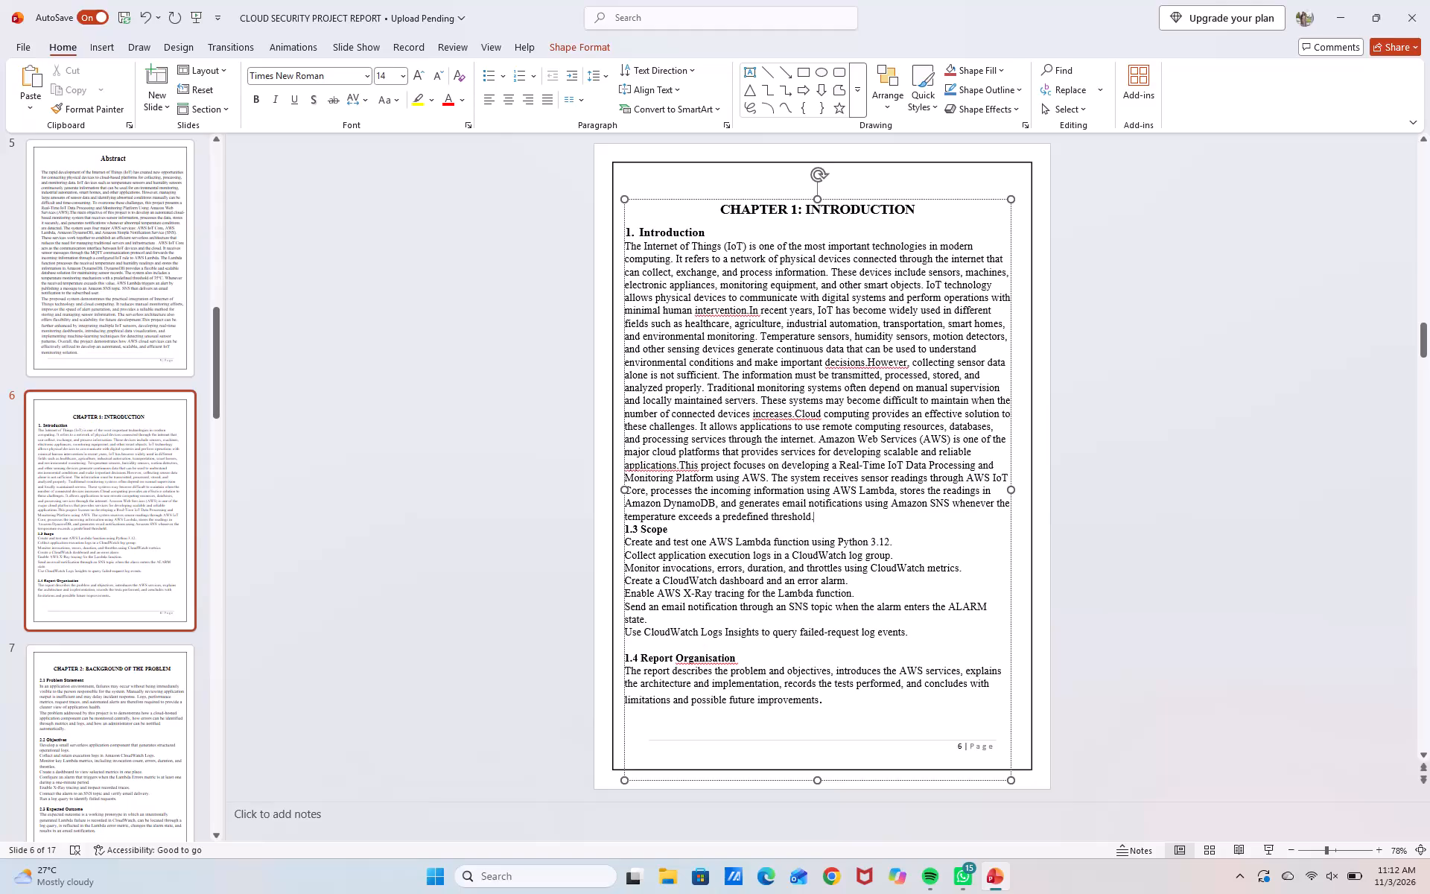
Paste the copied closing paragraph about service integration creating an automated monitoring solution on a new line after the introduction text.
{"action": "key", "text": "Return"}
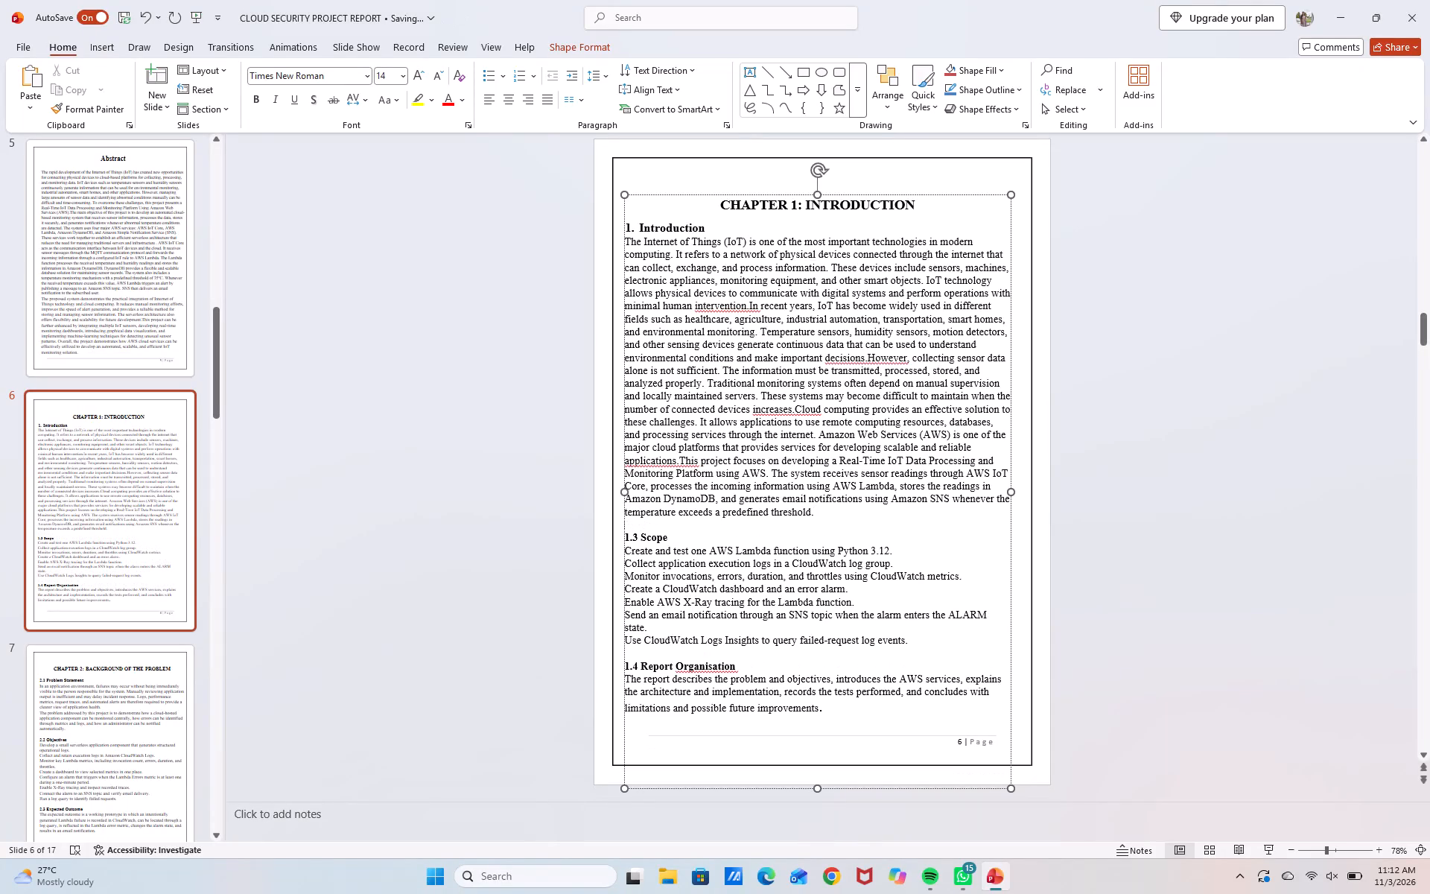
{"action": "key", "text": "ctrl+v"}
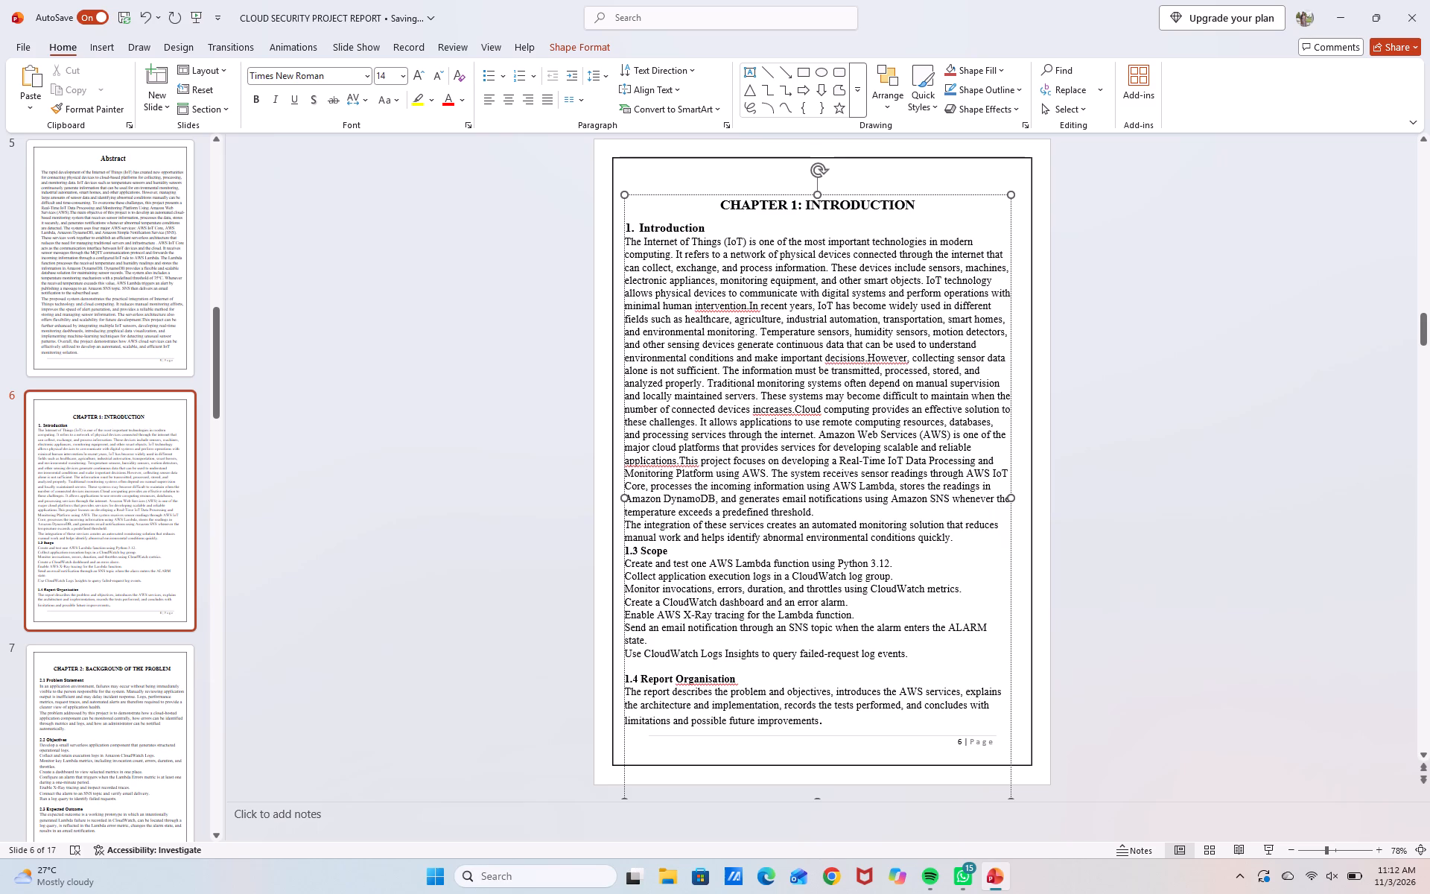
Delete the 1.3 Scope section, heading and all its lines, from the Chapter 1 text.
{"action": "left_click_drag", "start_coordinate": [629, 552], "coordinate": [638, 557]}
{"action": "left_click_drag", "start_coordinate": [638, 557], "coordinate": [806, 669]}
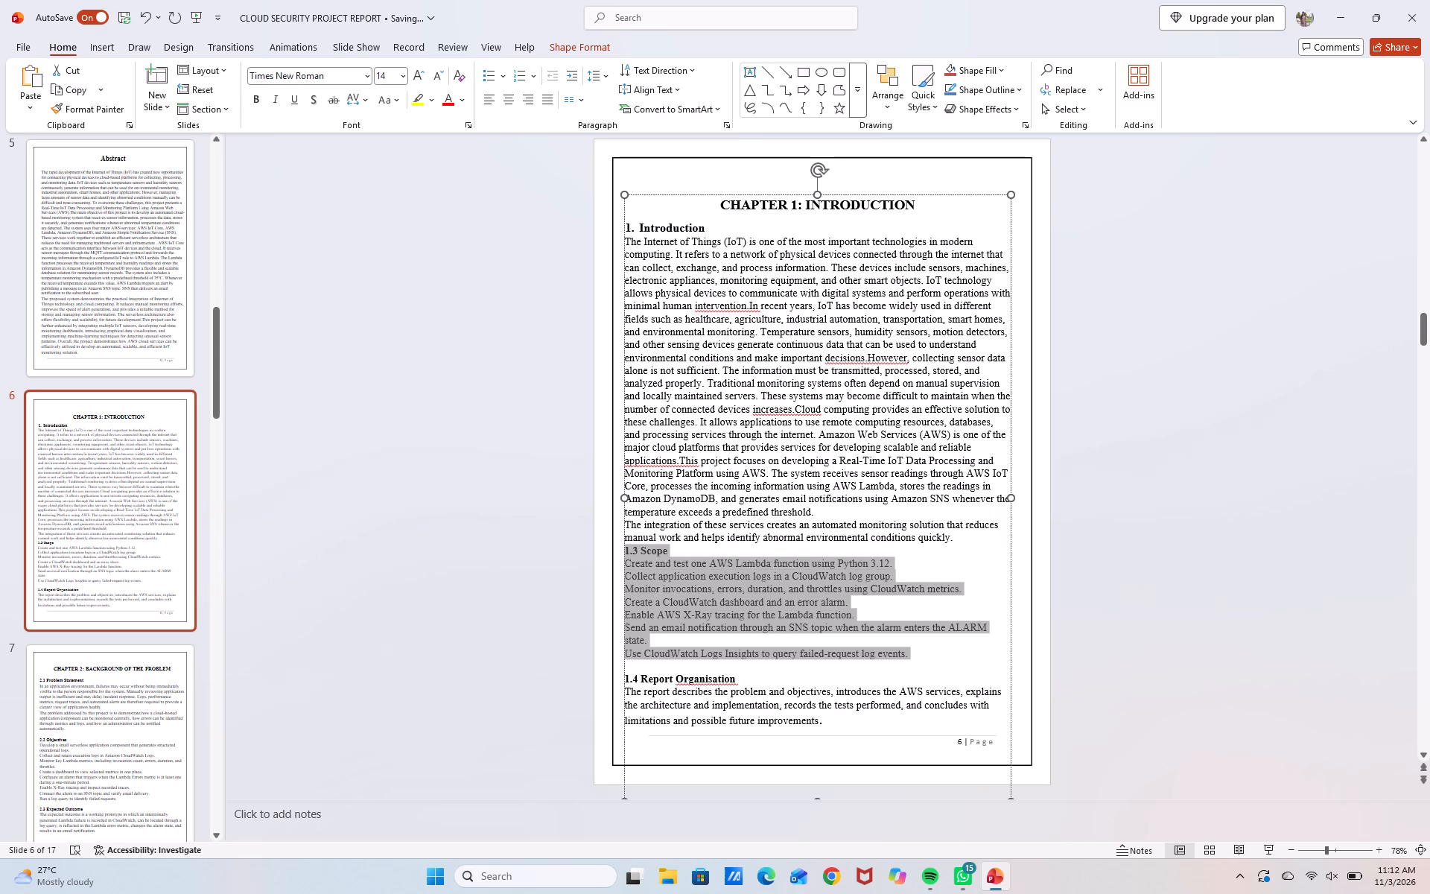
{"action": "left_click_drag", "start_coordinate": [806, 669], "coordinate": [808, 669]}
{"action": "key", "text": "BackSpace"}
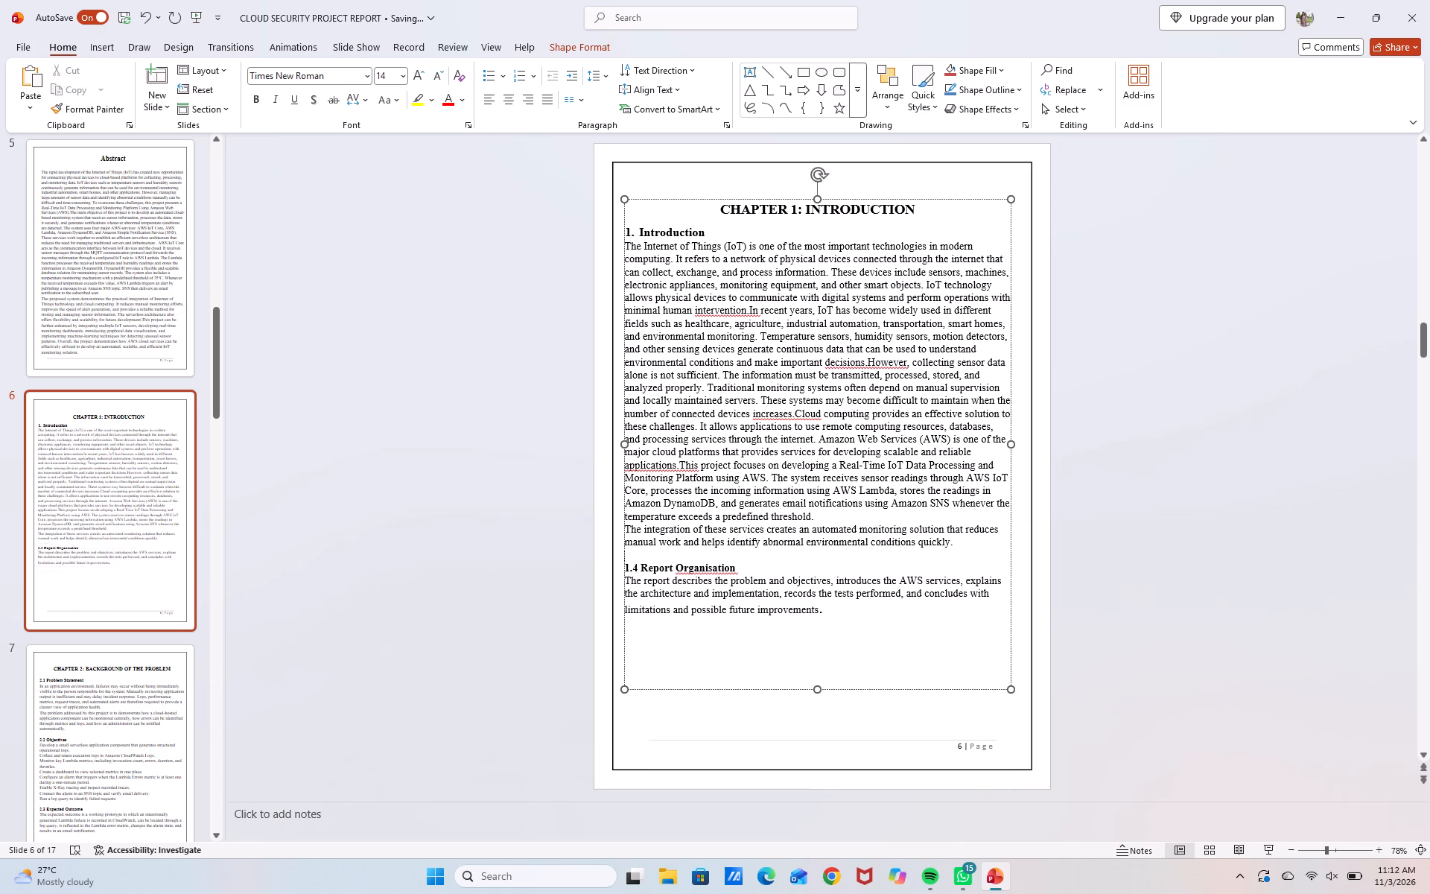
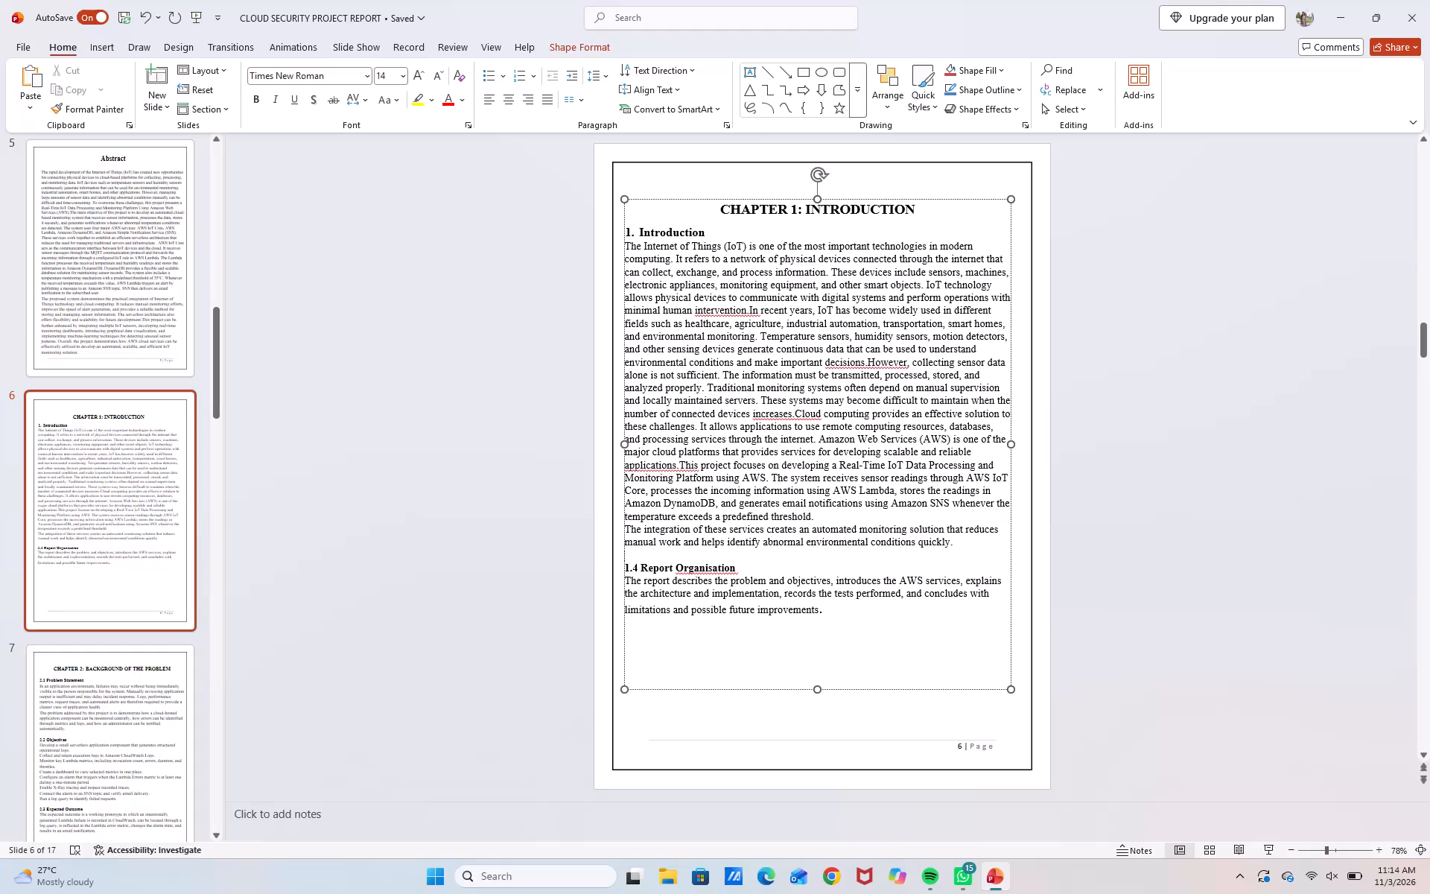
Paste the copied heading "1.2 Background of the Project" below the introduction's closing paragraph and make it bold.
{"action": "key", "text": "ctrl+v"}
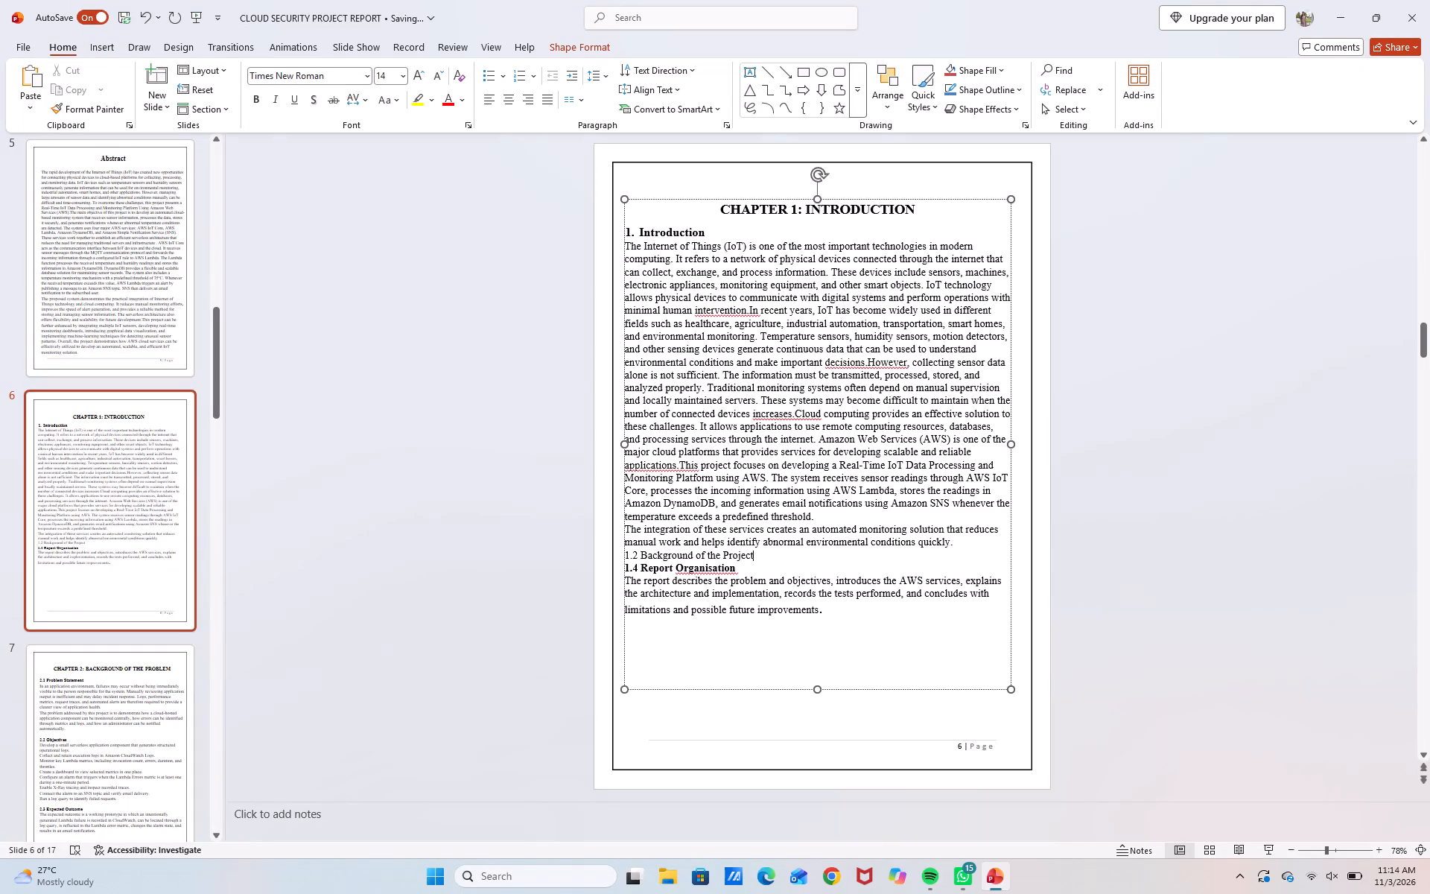
{"action": "left_click_drag", "start_coordinate": [709, 561], "coordinate": [663, 560]}
{"action": "left_click_drag", "start_coordinate": [663, 560], "coordinate": [740, 558]}
{"action": "left_click", "coordinate": [773, 558]}
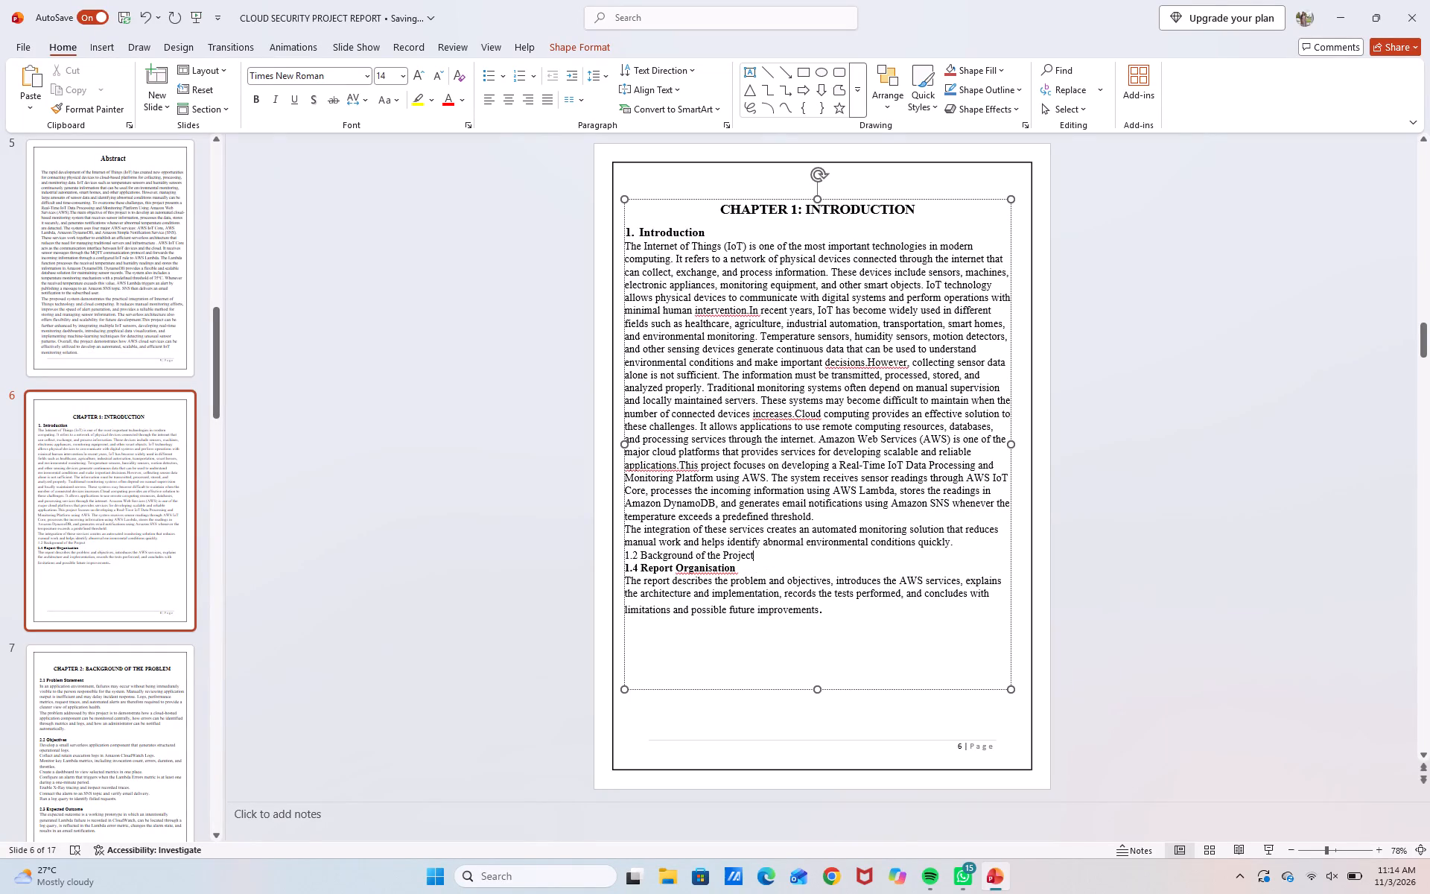
{"action": "left_click_drag", "start_coordinate": [773, 558], "coordinate": [636, 554]}
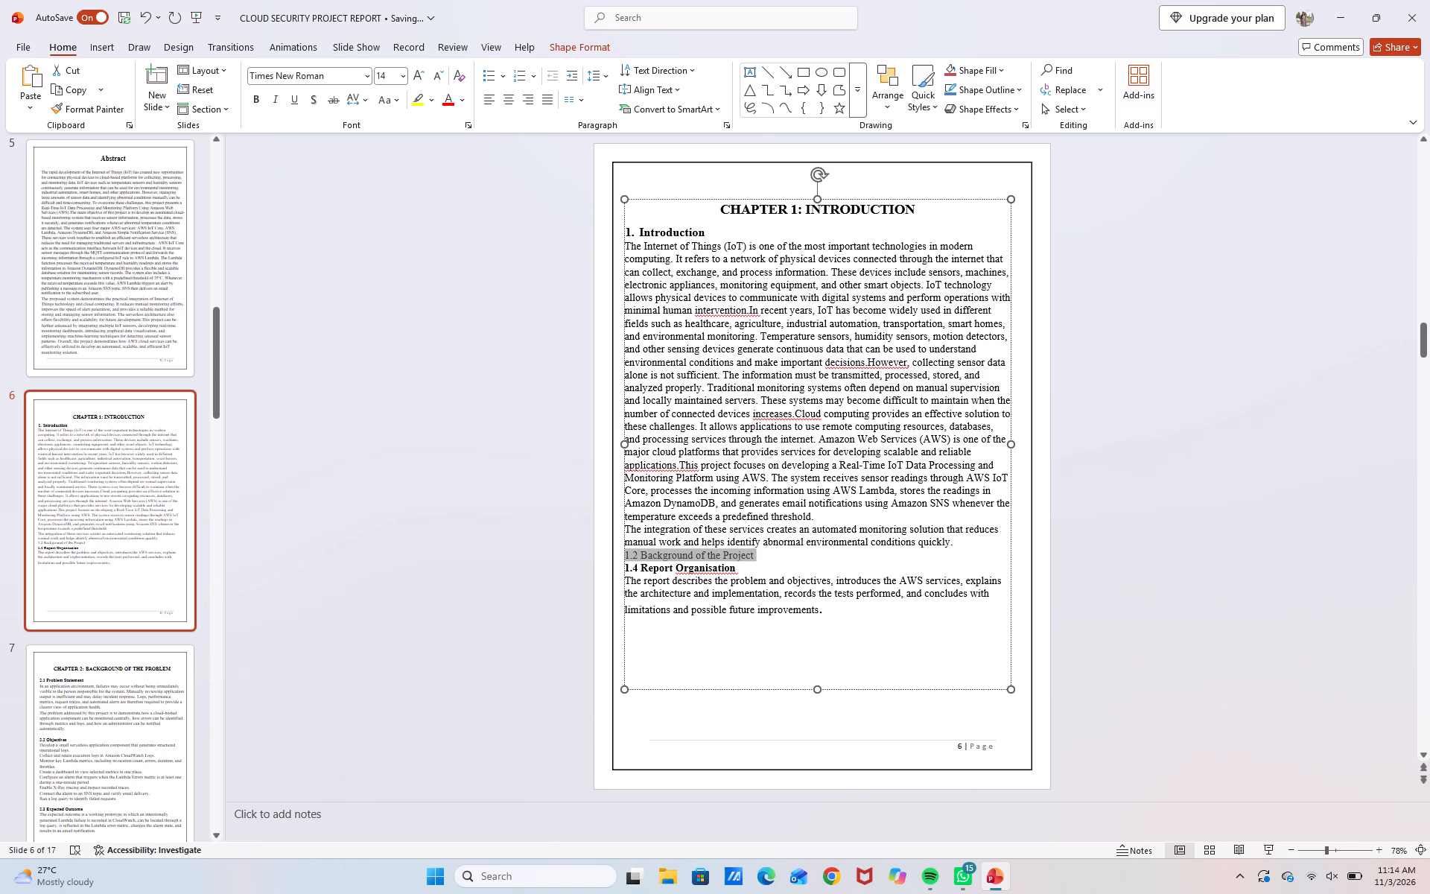
{"action": "left_click_drag", "start_coordinate": [636, 554], "coordinate": [635, 554]}
{"action": "left_click", "coordinate": [651, 535]}
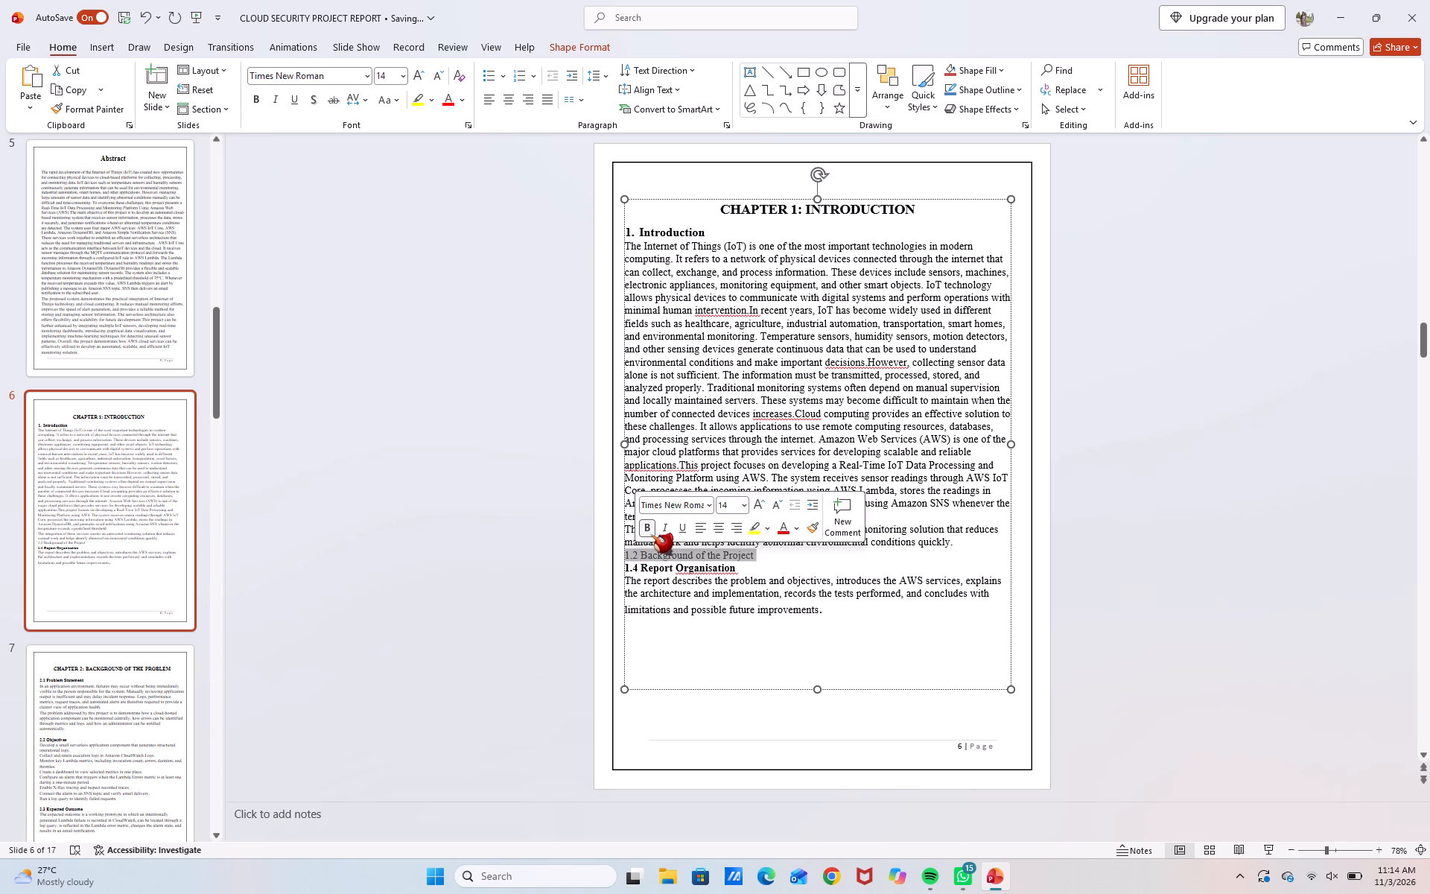
{"action": "left_click", "coordinate": [793, 582]}
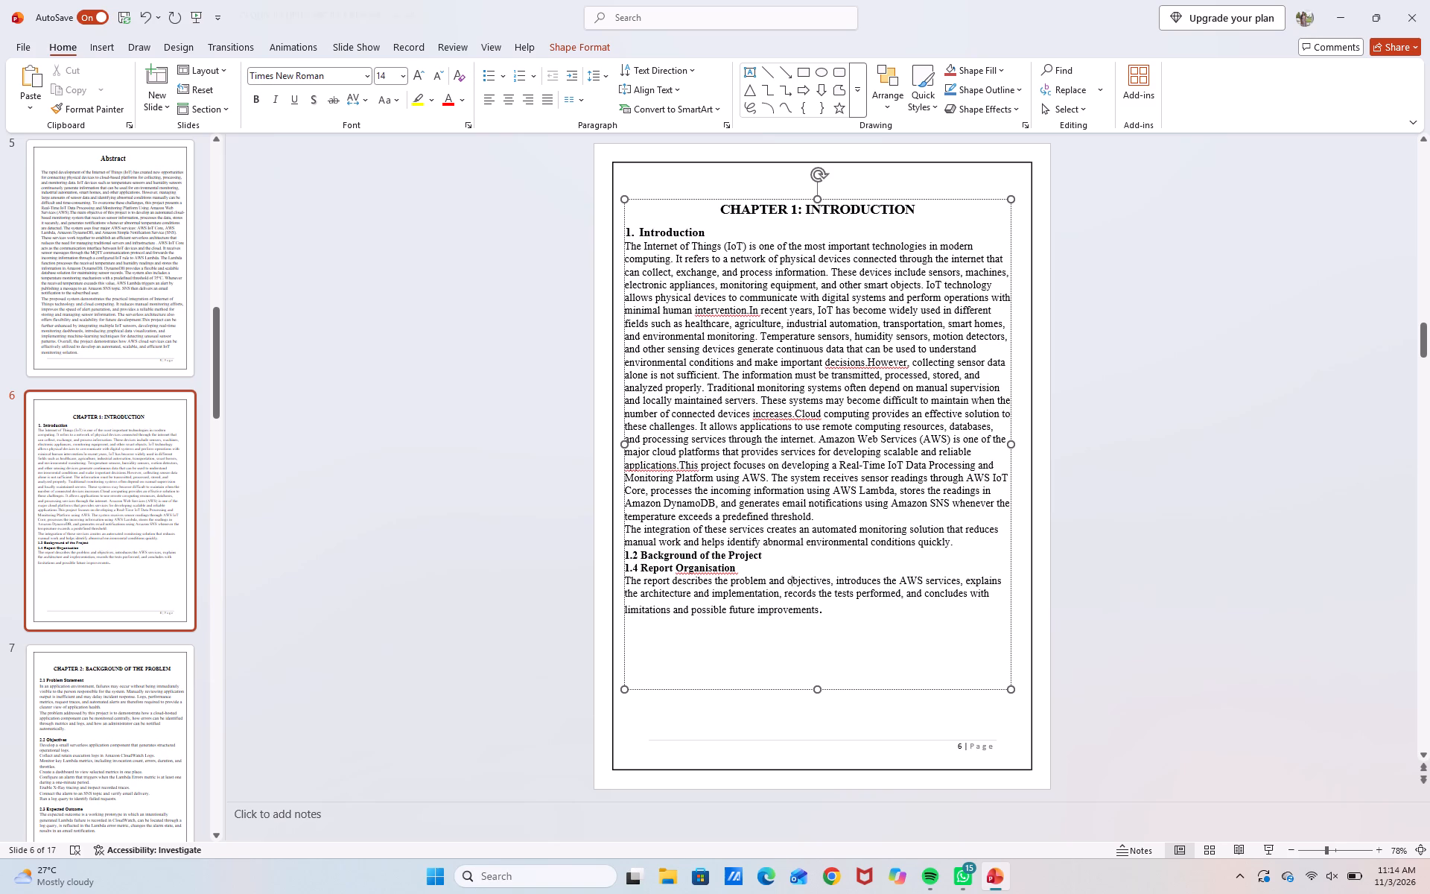
Insert a blank line between the introduction's closing paragraph and the 1.2 Background of the Project heading.
{"action": "left_click", "coordinate": [965, 544]}
{"action": "key", "text": "Return"}
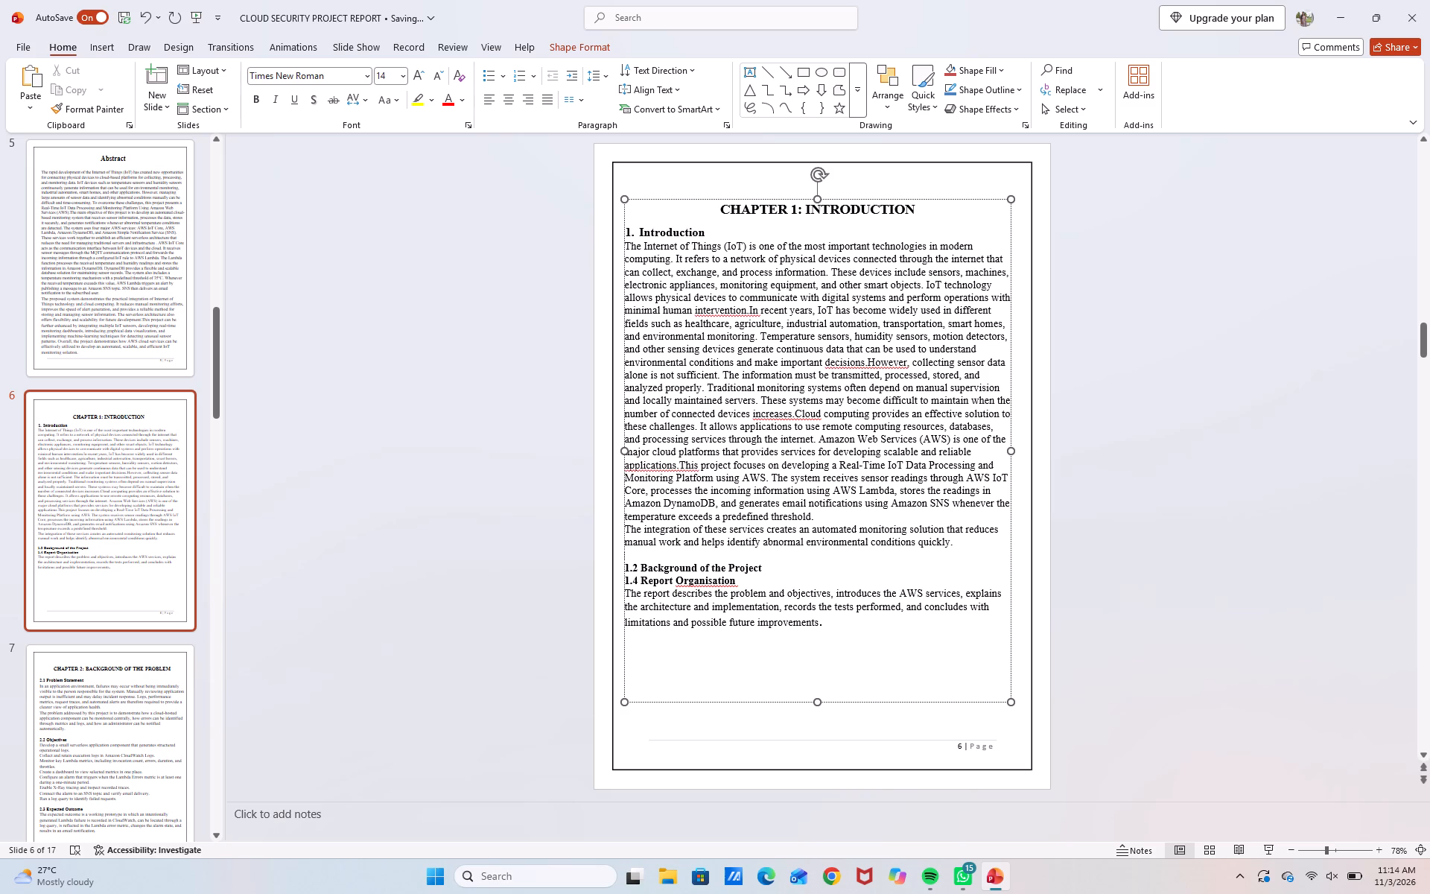
Delete the 1.4 Report Organisation section, heading and paragraph, from the Chapter 1 text.
{"action": "left_click_drag", "start_coordinate": [629, 581], "coordinate": [764, 649]}
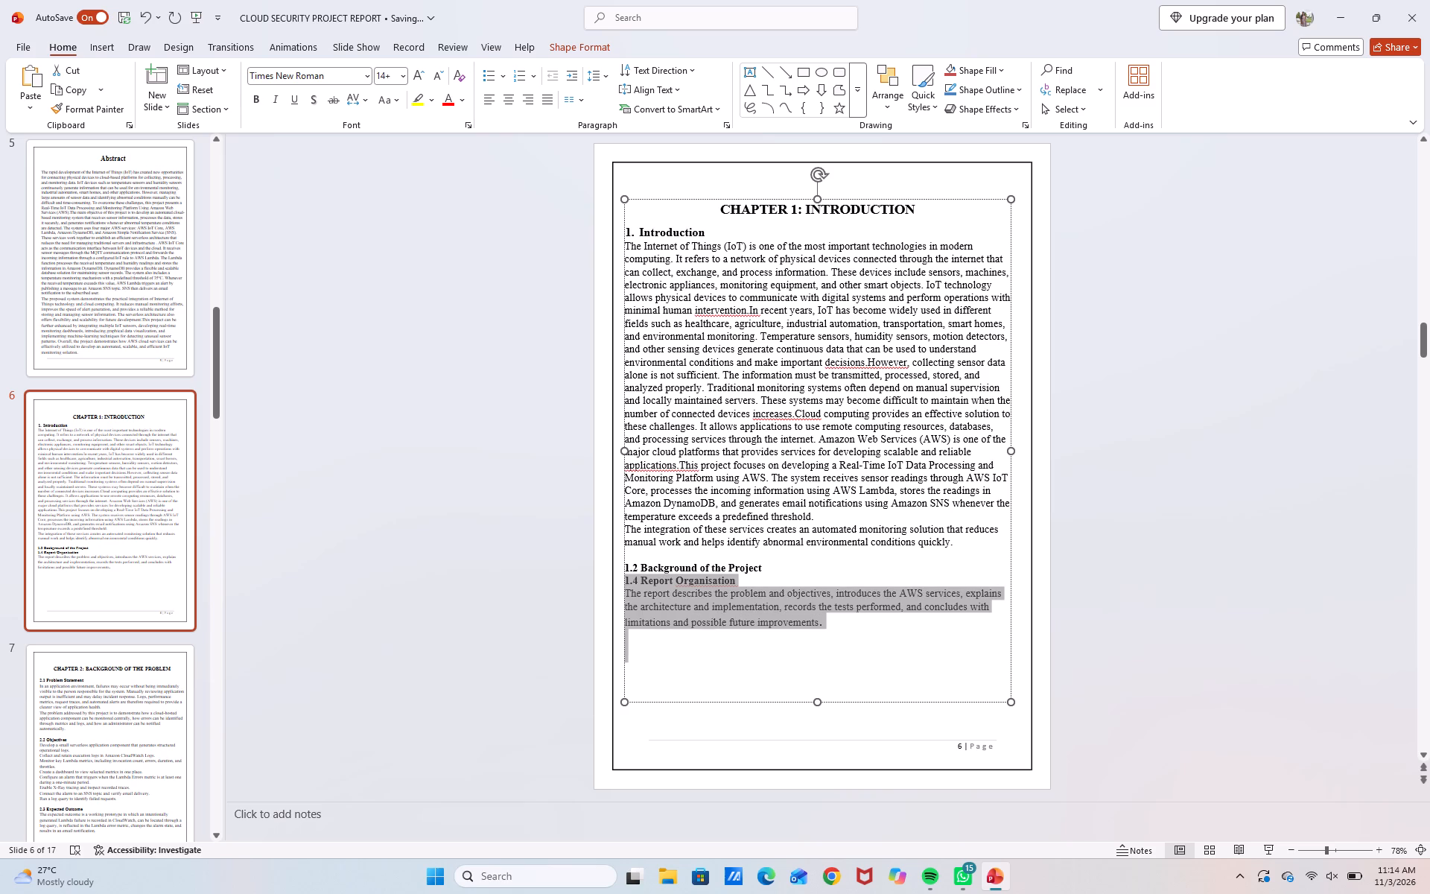
{"action": "left_click_drag", "start_coordinate": [764, 649], "coordinate": [765, 649]}
{"action": "key", "text": "BackSpace"}
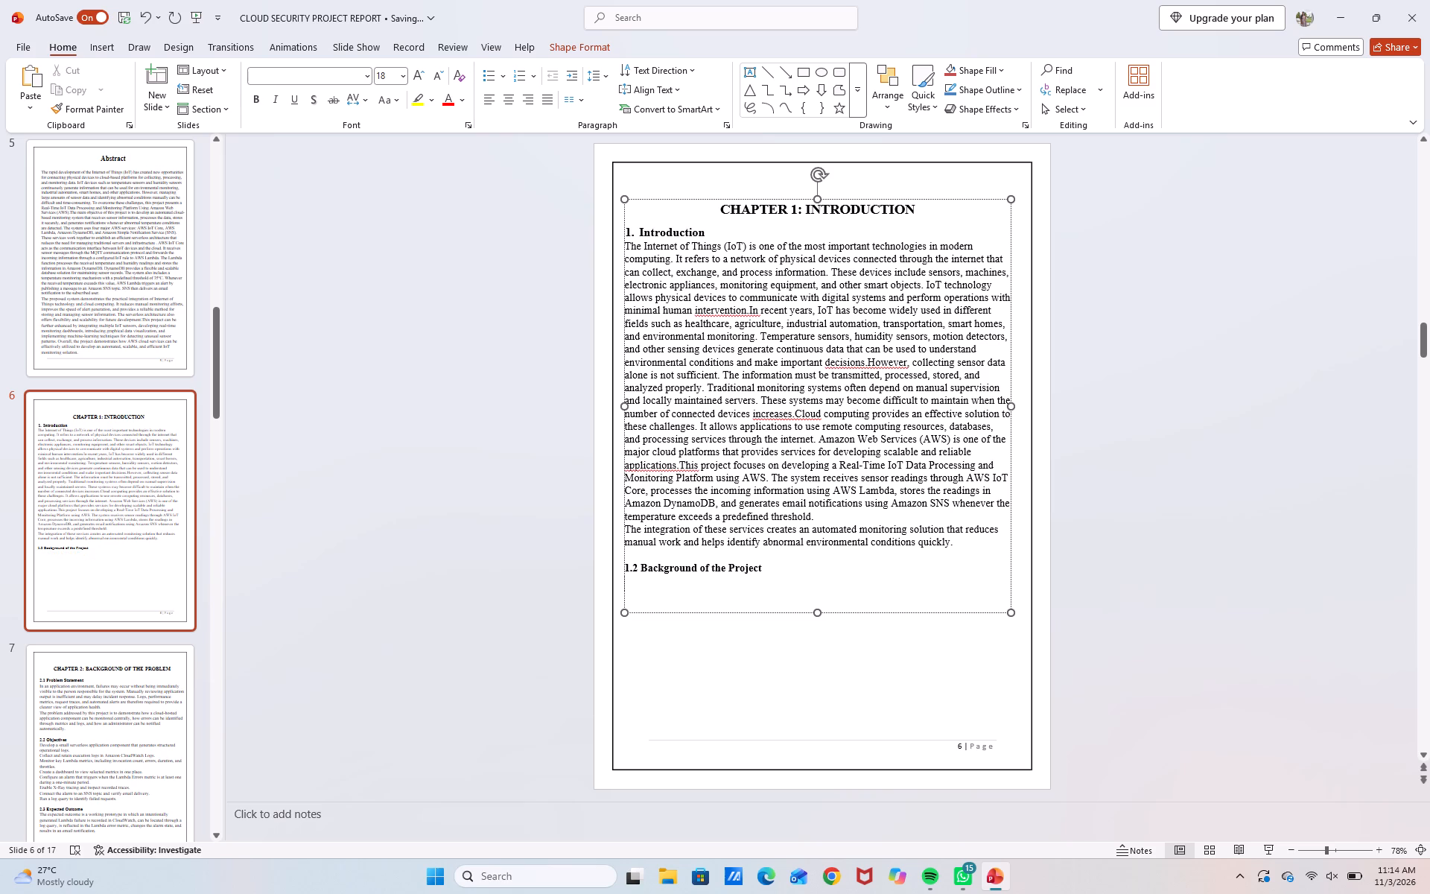
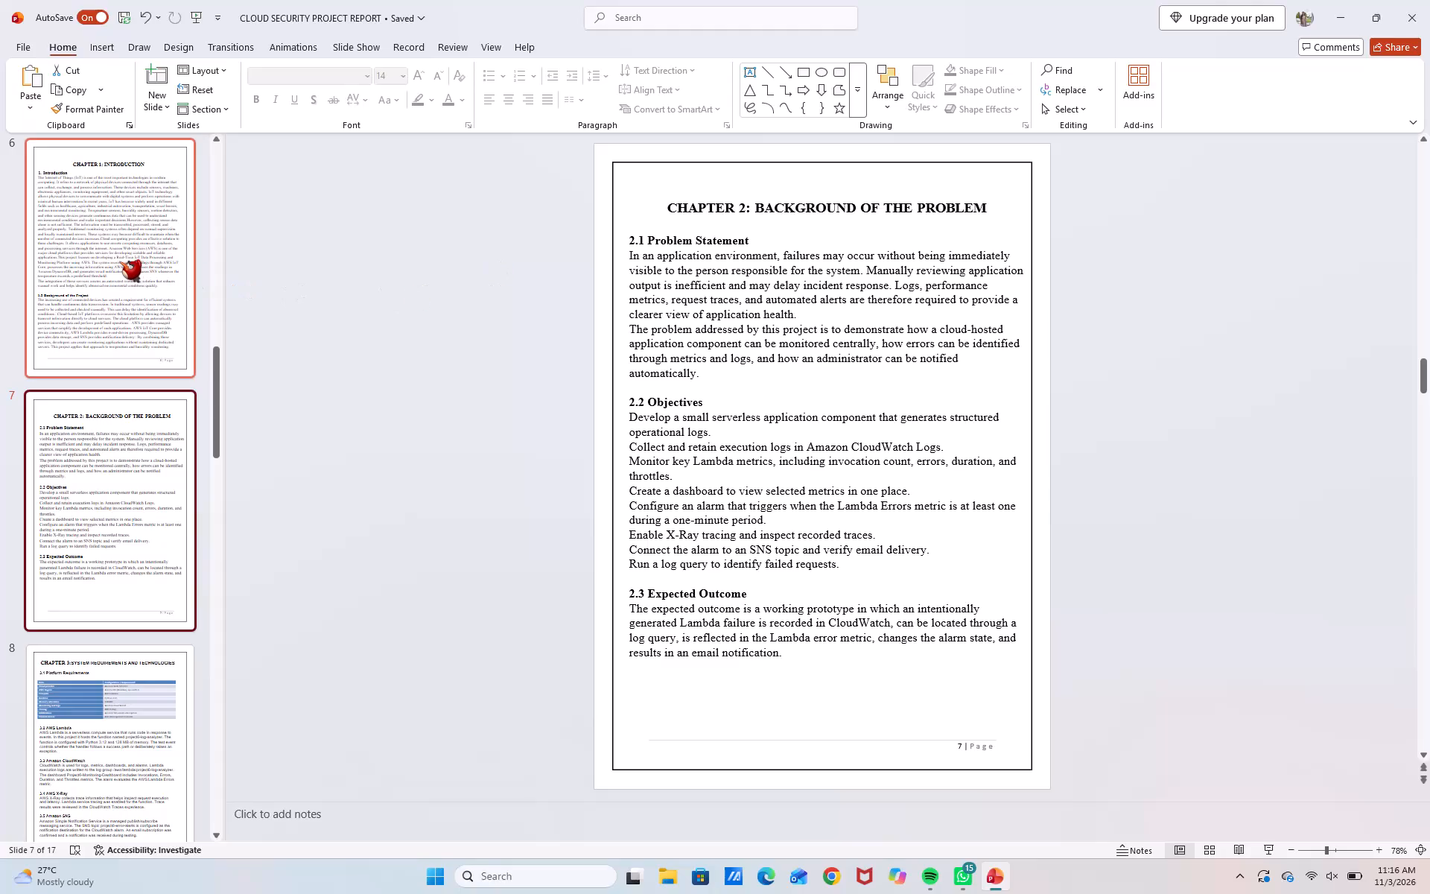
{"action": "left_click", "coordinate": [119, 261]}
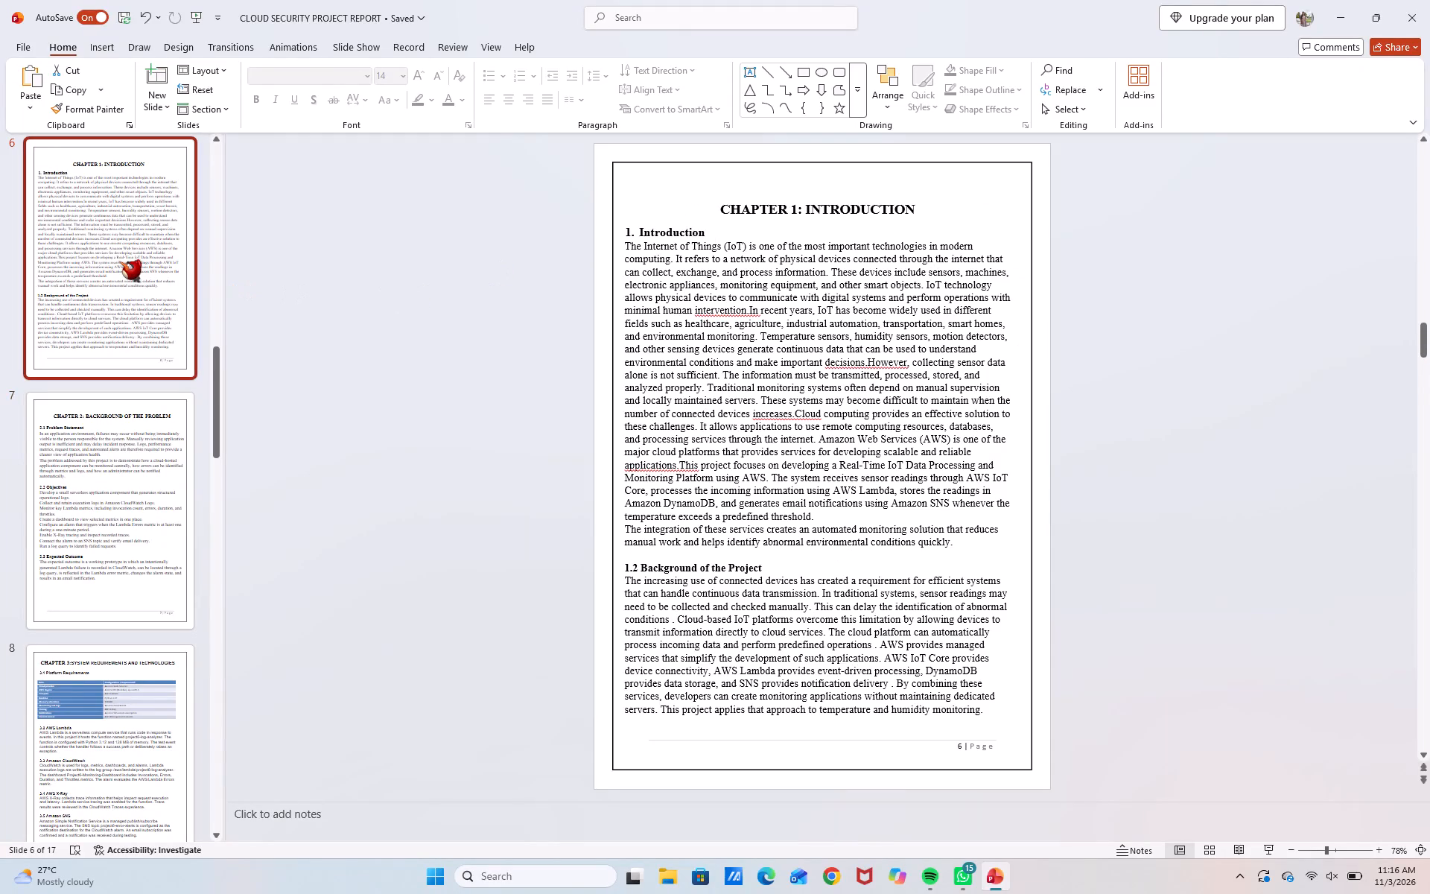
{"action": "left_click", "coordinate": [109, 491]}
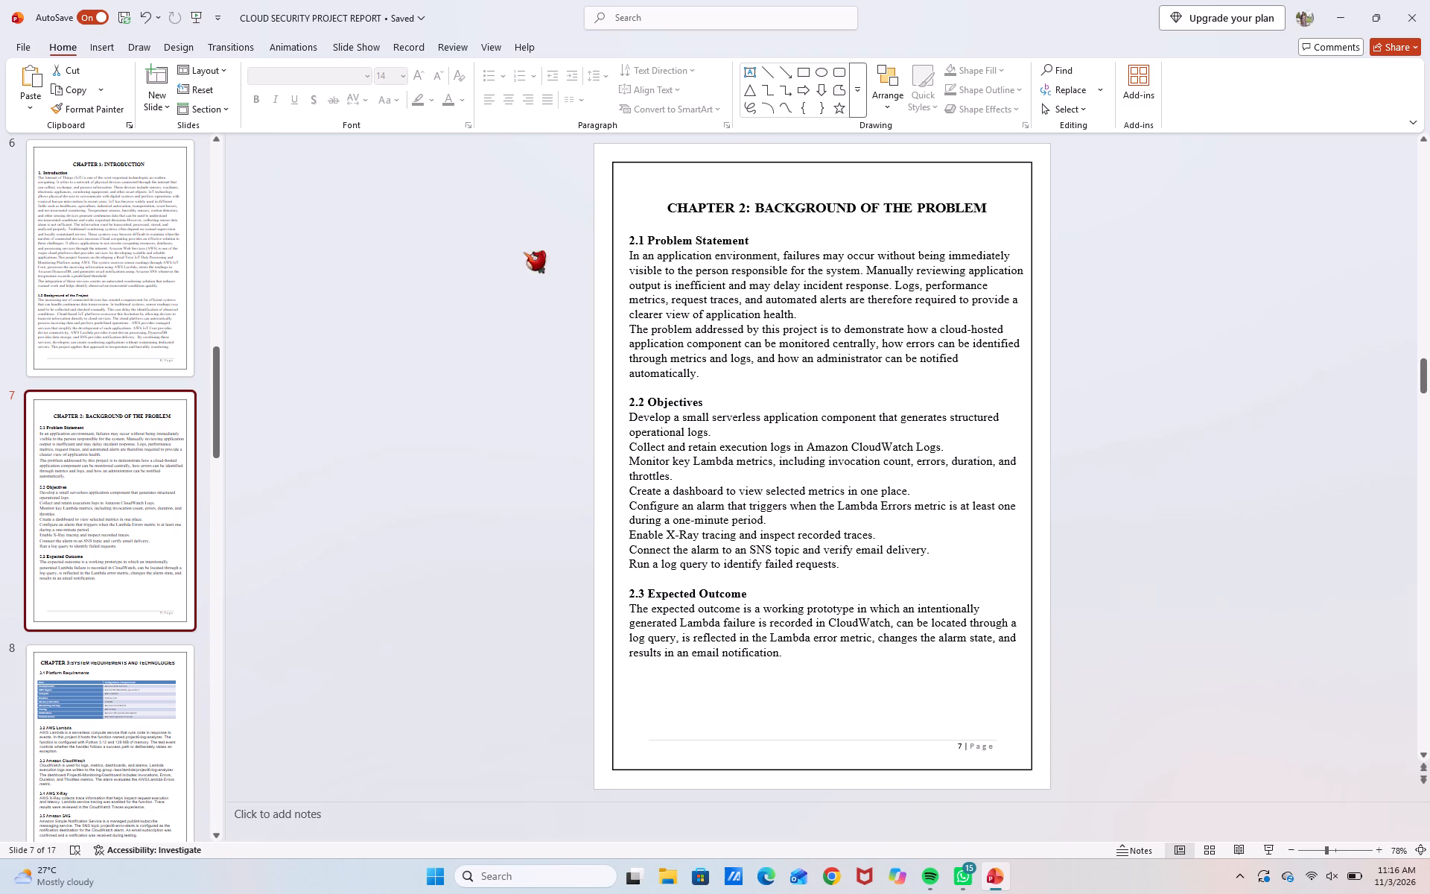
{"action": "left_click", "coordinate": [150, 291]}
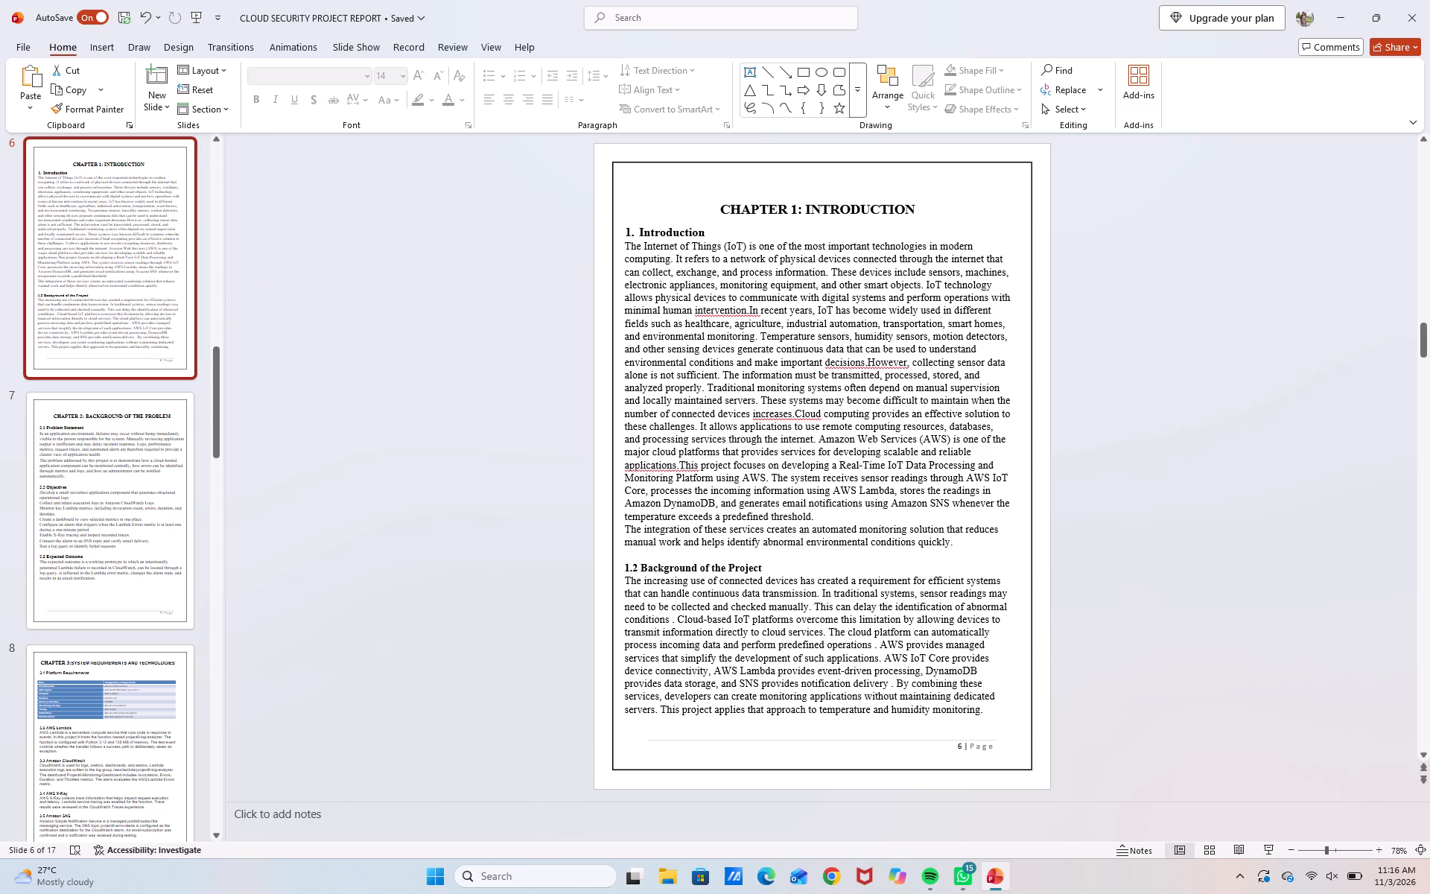
Add a new blank slide directly after the Chapter 1 Introduction slide.
{"action": "key", "text": "Return"}
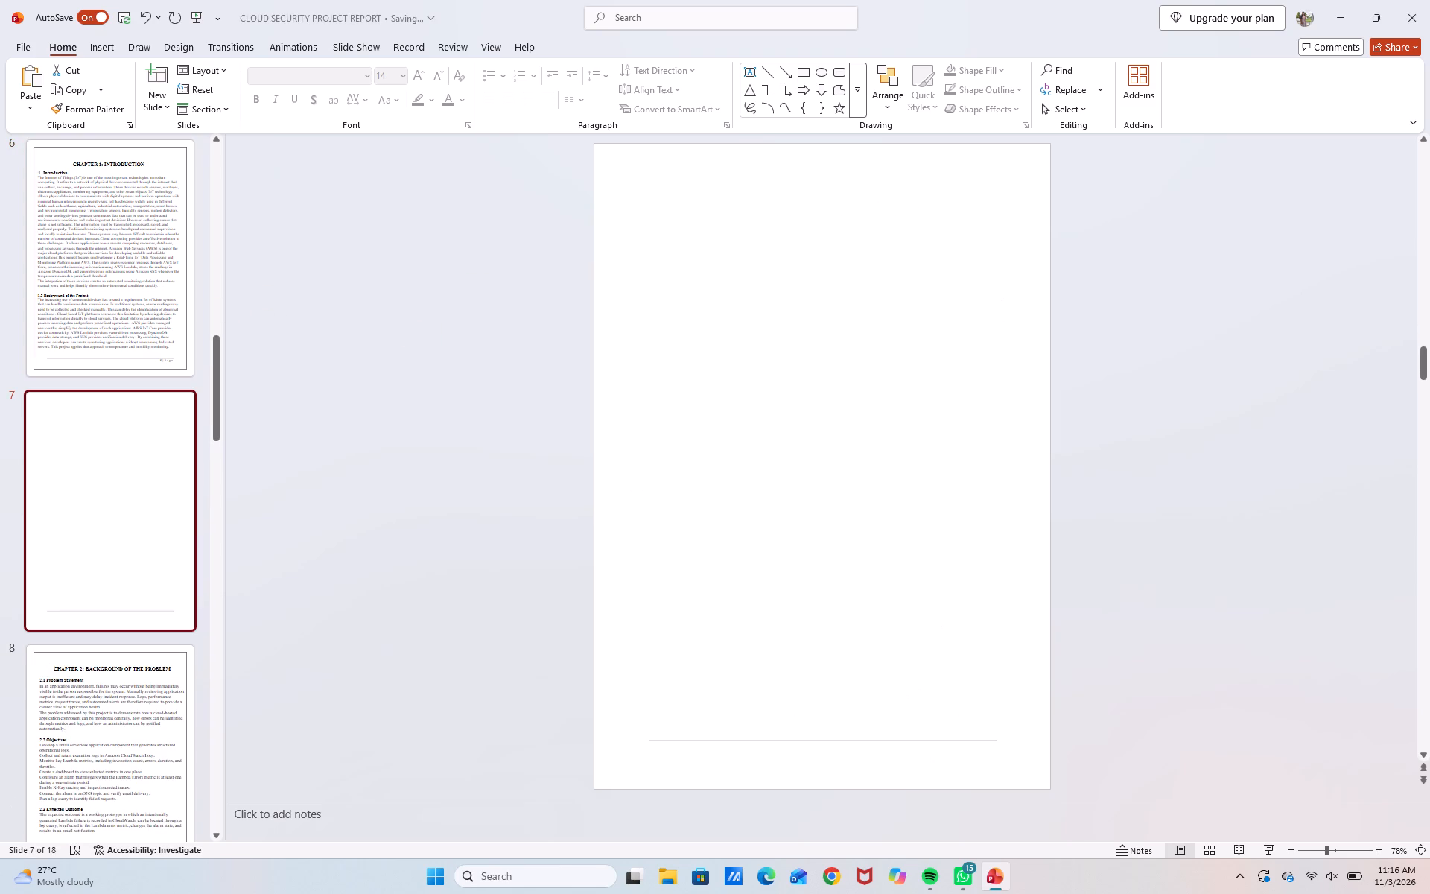
Copy the rectangular page border from the Chapter 1 Introduction slide onto the new blank slide 7.
{"action": "left_click", "coordinate": [163, 366]}
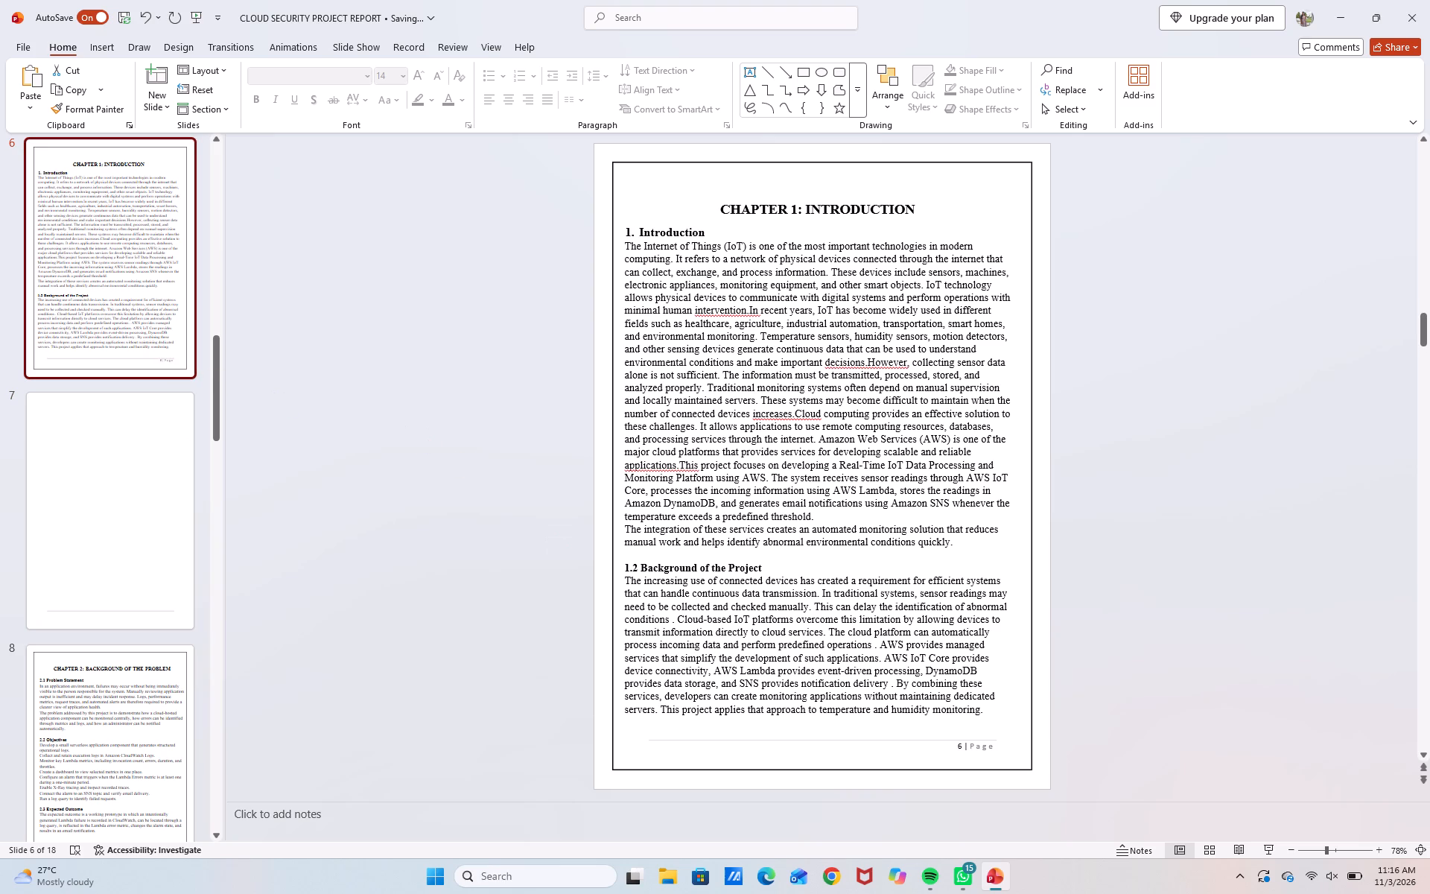
{"action": "left_click", "coordinate": [610, 714]}
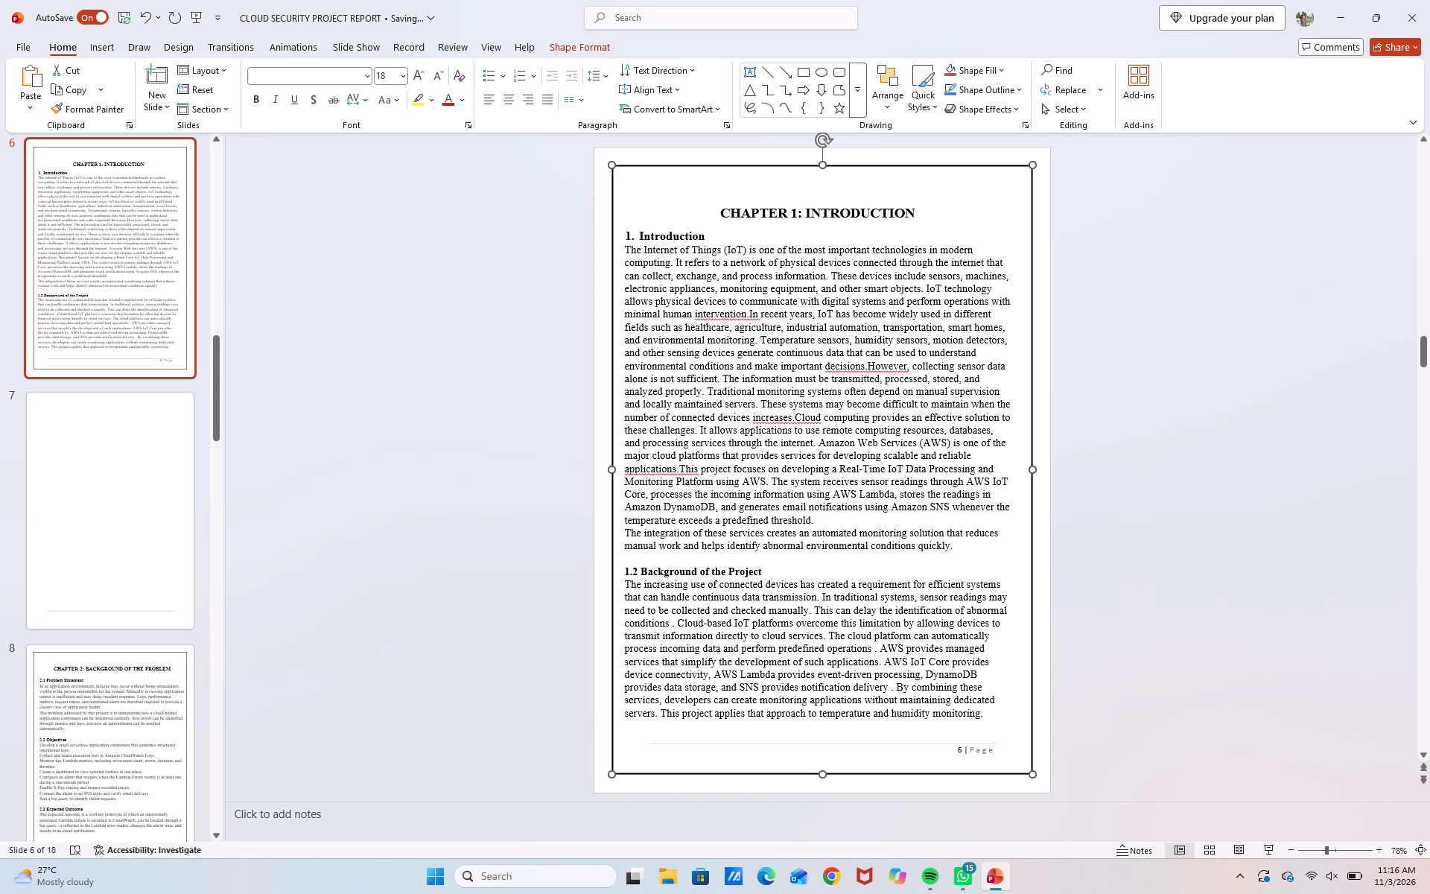
{"action": "key", "text": "ctrl+c"}
{"action": "left_click", "coordinate": [185, 559]}
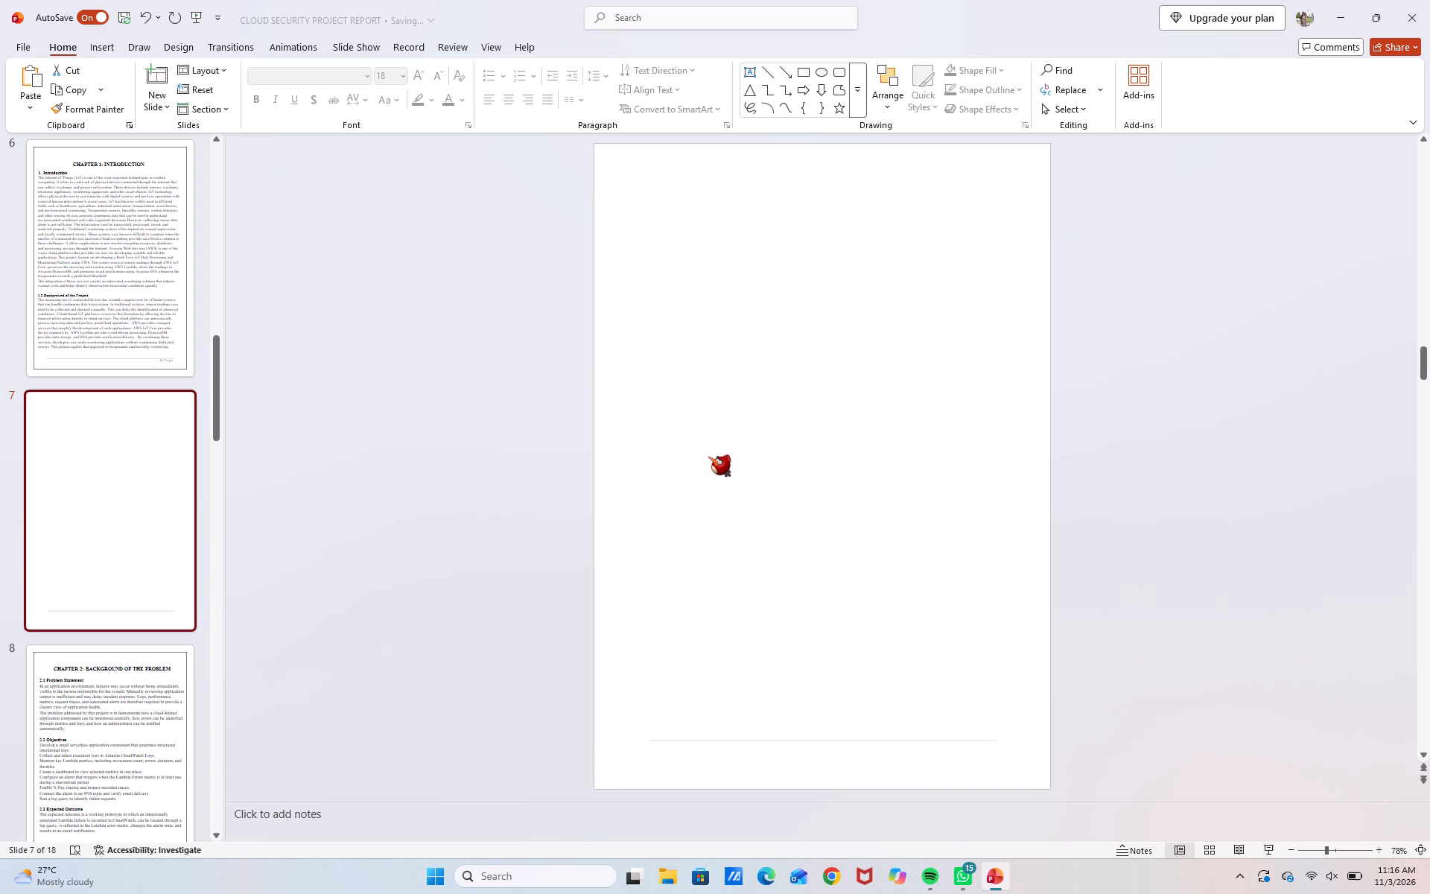
{"action": "key", "text": "ctrl+v"}
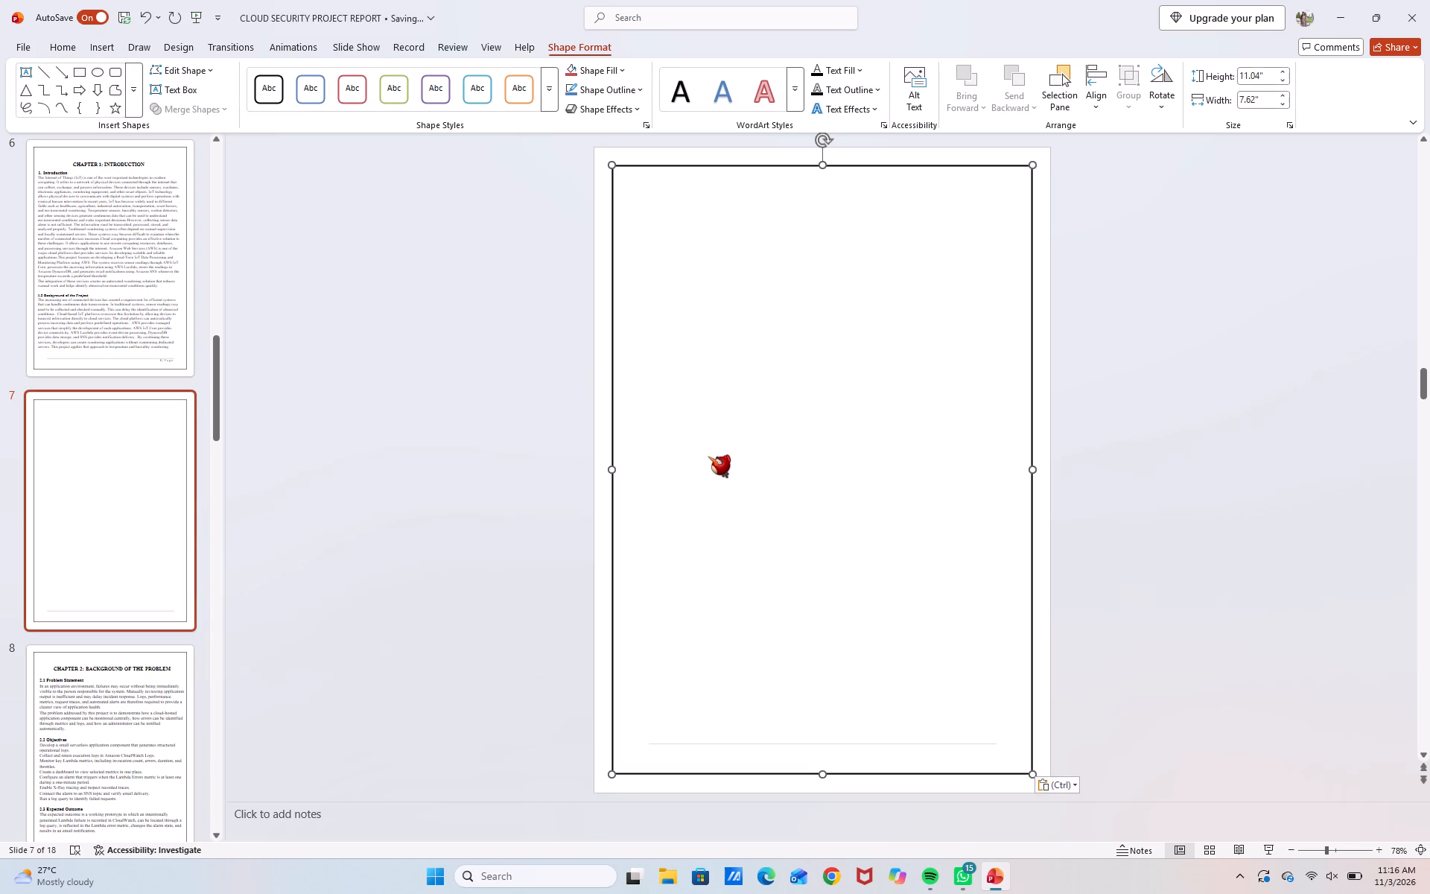
{"action": "left_click", "coordinate": [744, 308]}
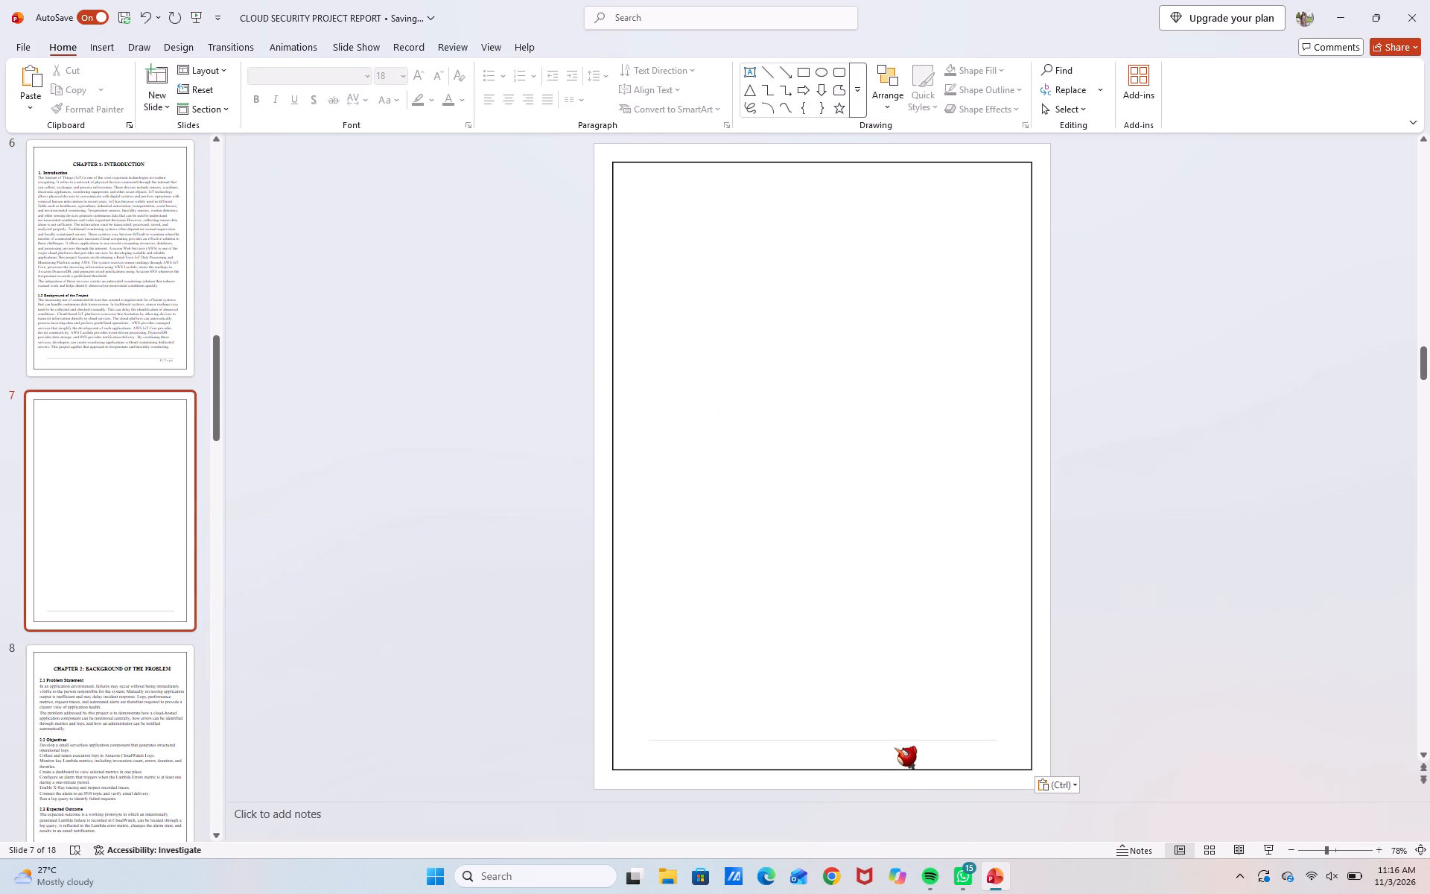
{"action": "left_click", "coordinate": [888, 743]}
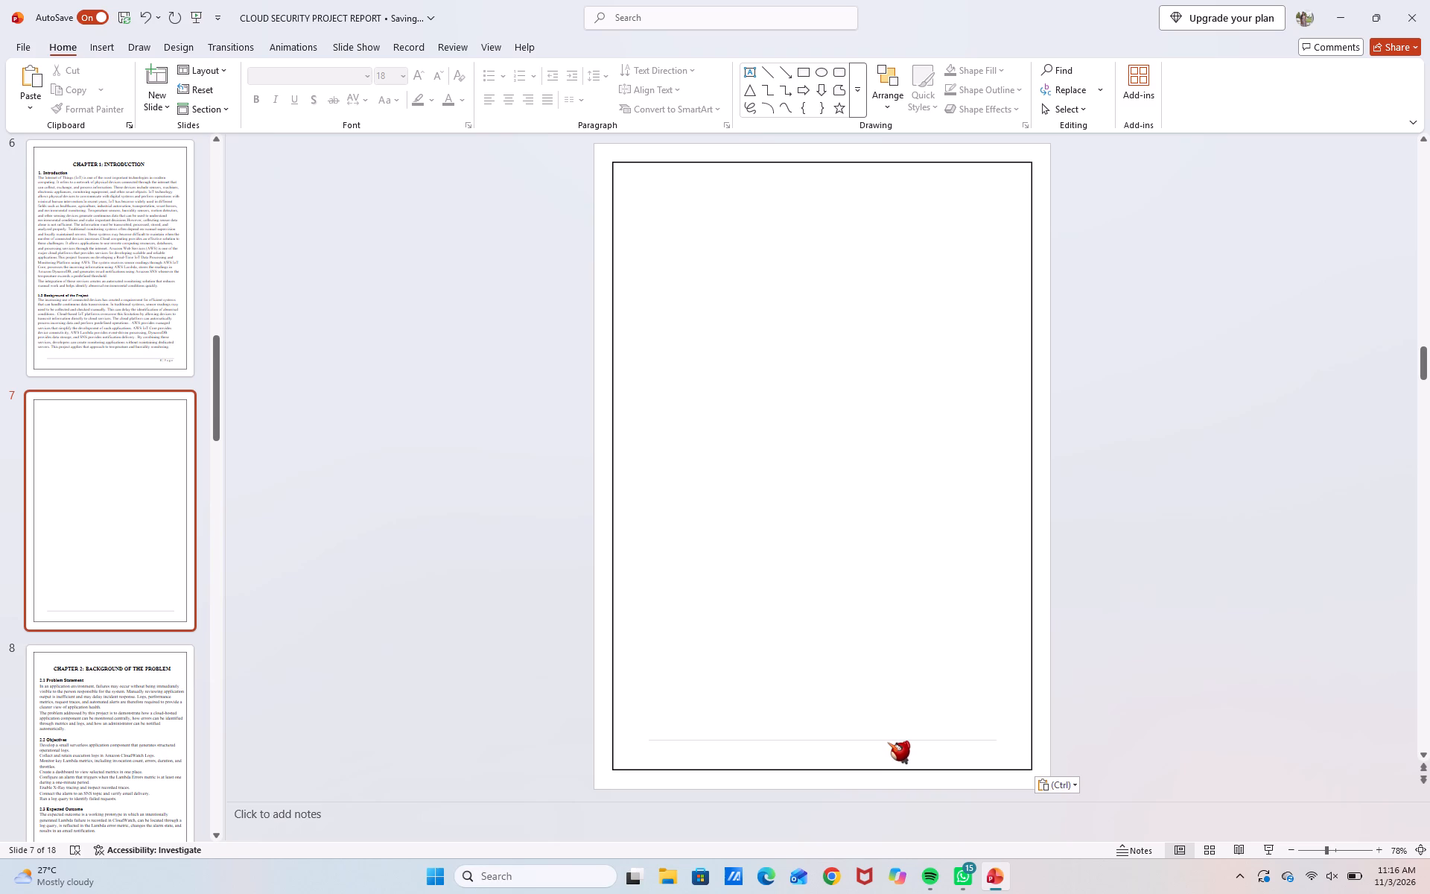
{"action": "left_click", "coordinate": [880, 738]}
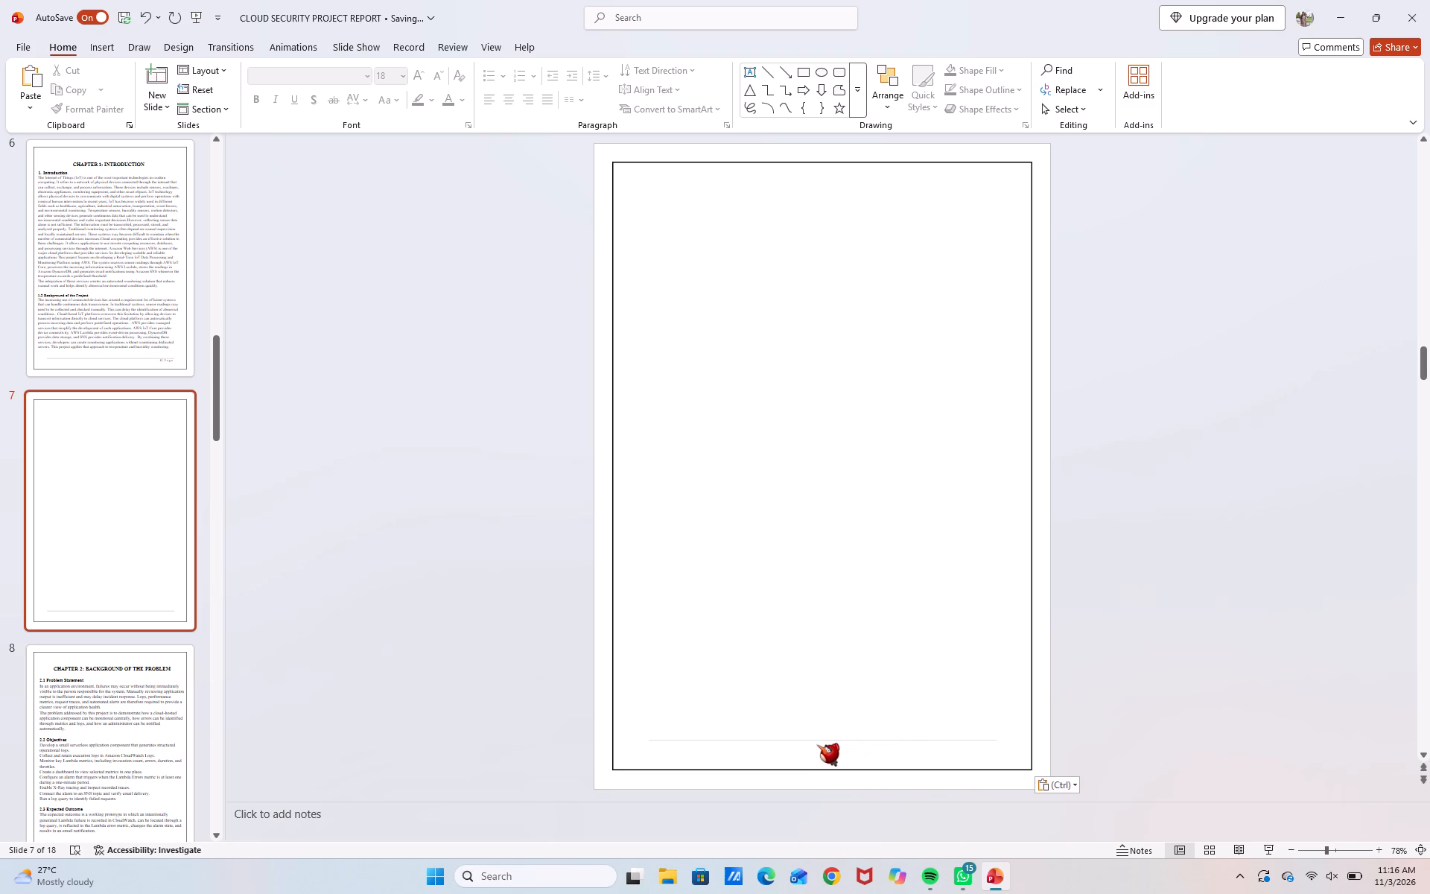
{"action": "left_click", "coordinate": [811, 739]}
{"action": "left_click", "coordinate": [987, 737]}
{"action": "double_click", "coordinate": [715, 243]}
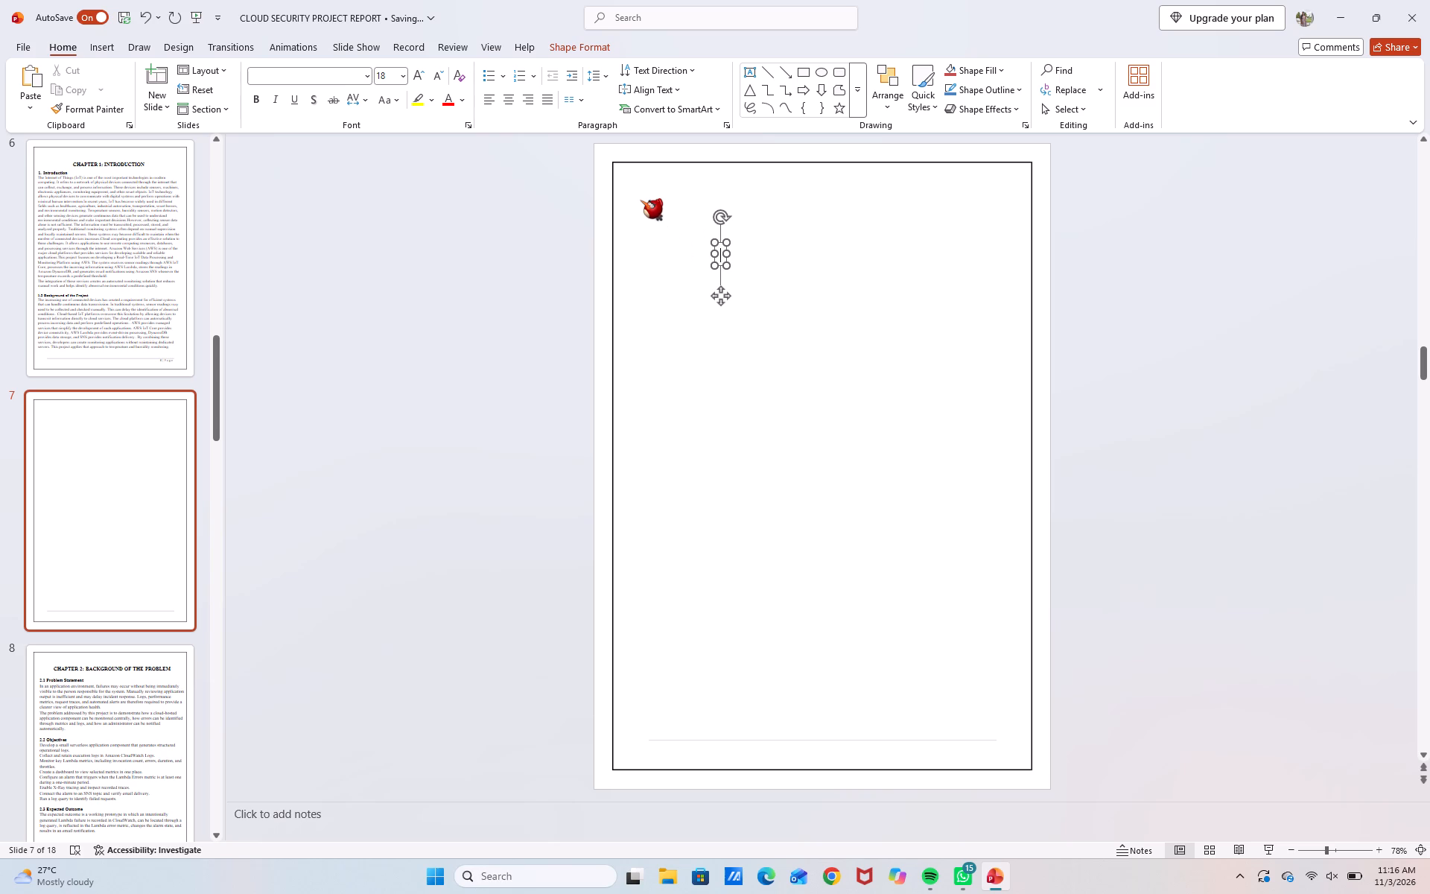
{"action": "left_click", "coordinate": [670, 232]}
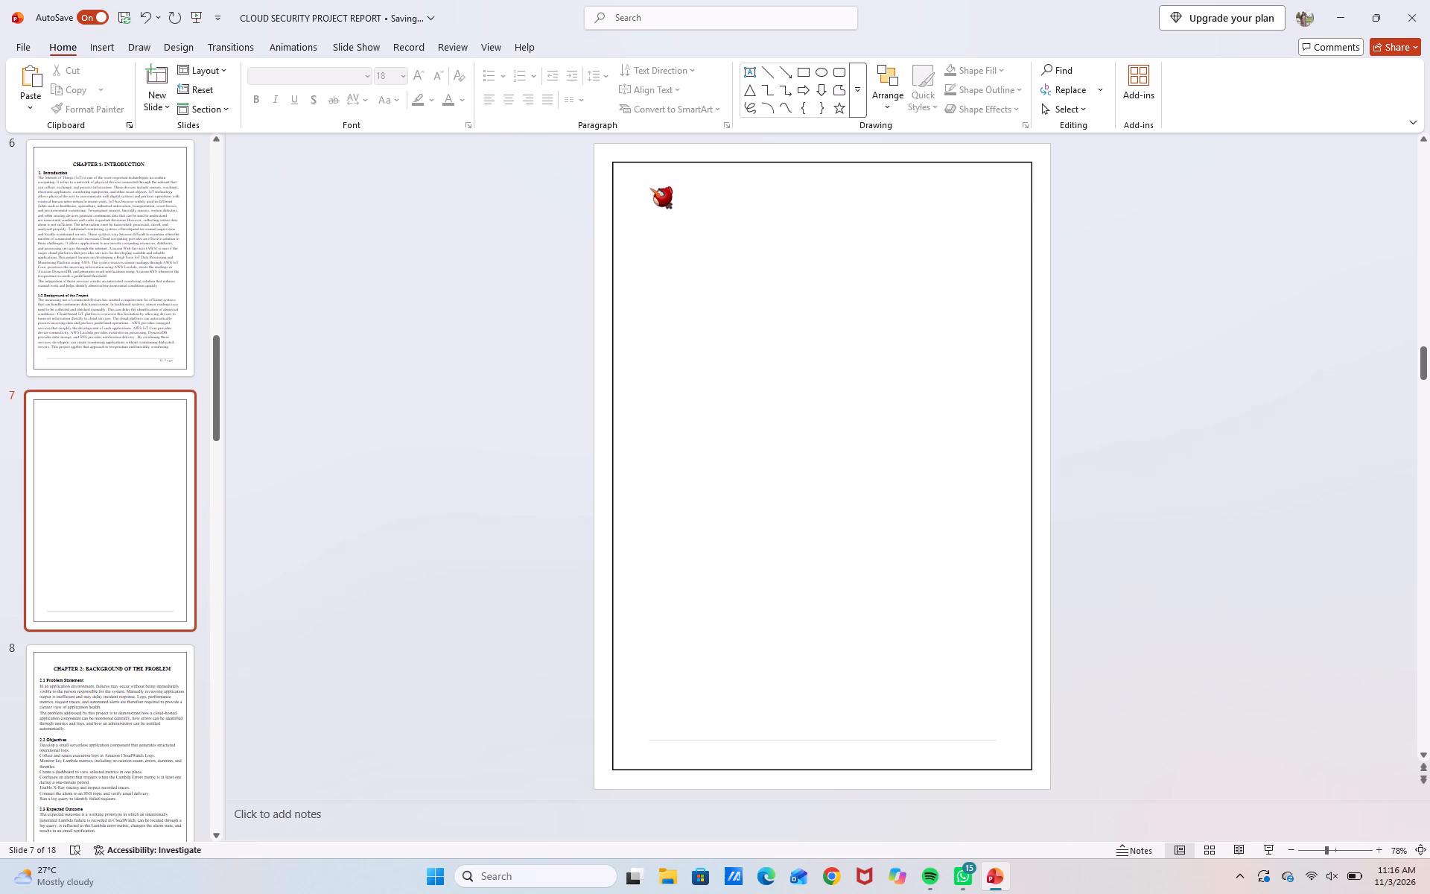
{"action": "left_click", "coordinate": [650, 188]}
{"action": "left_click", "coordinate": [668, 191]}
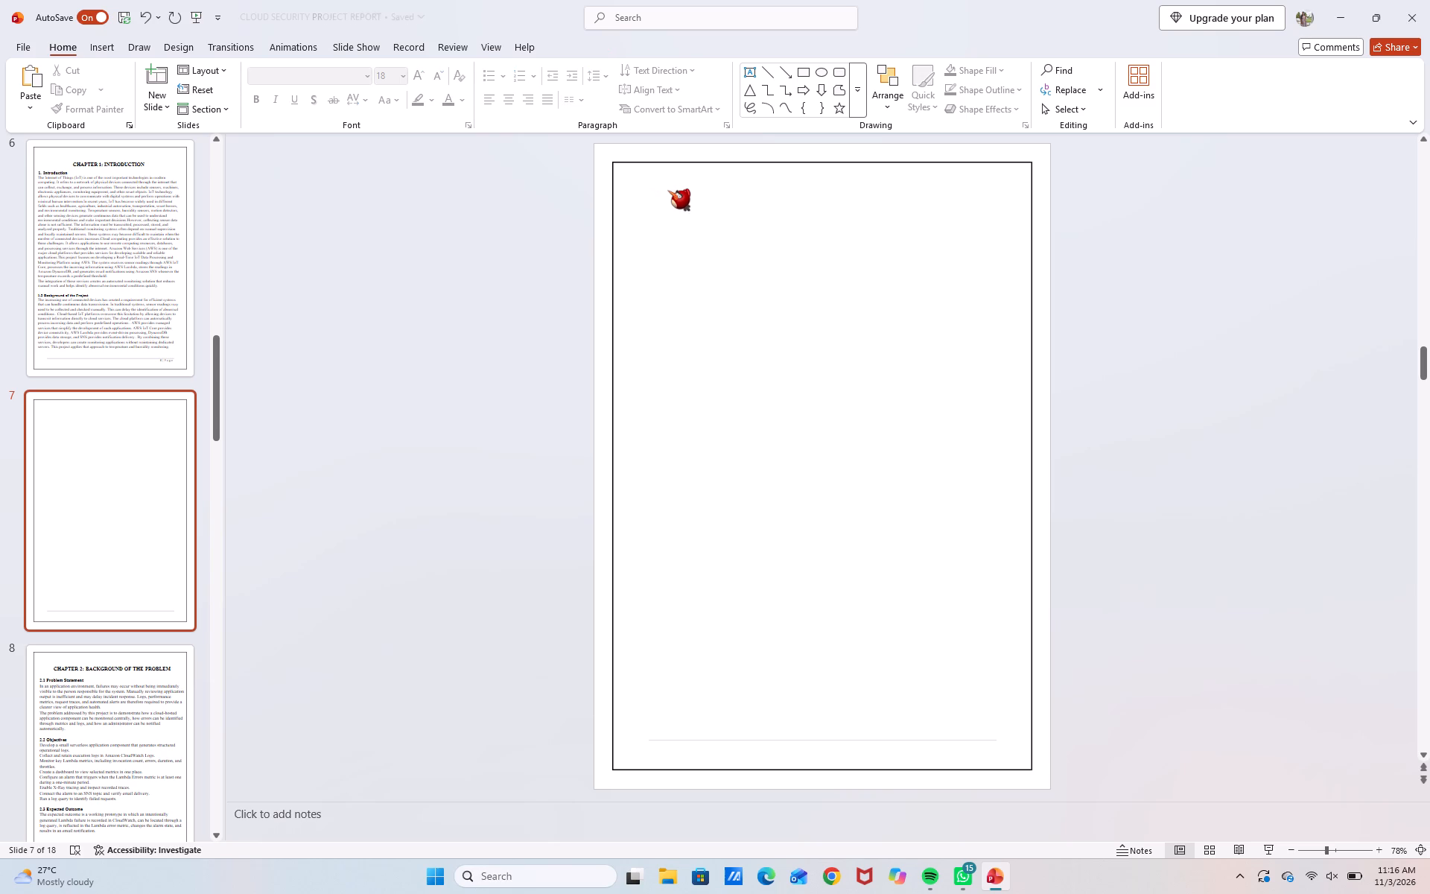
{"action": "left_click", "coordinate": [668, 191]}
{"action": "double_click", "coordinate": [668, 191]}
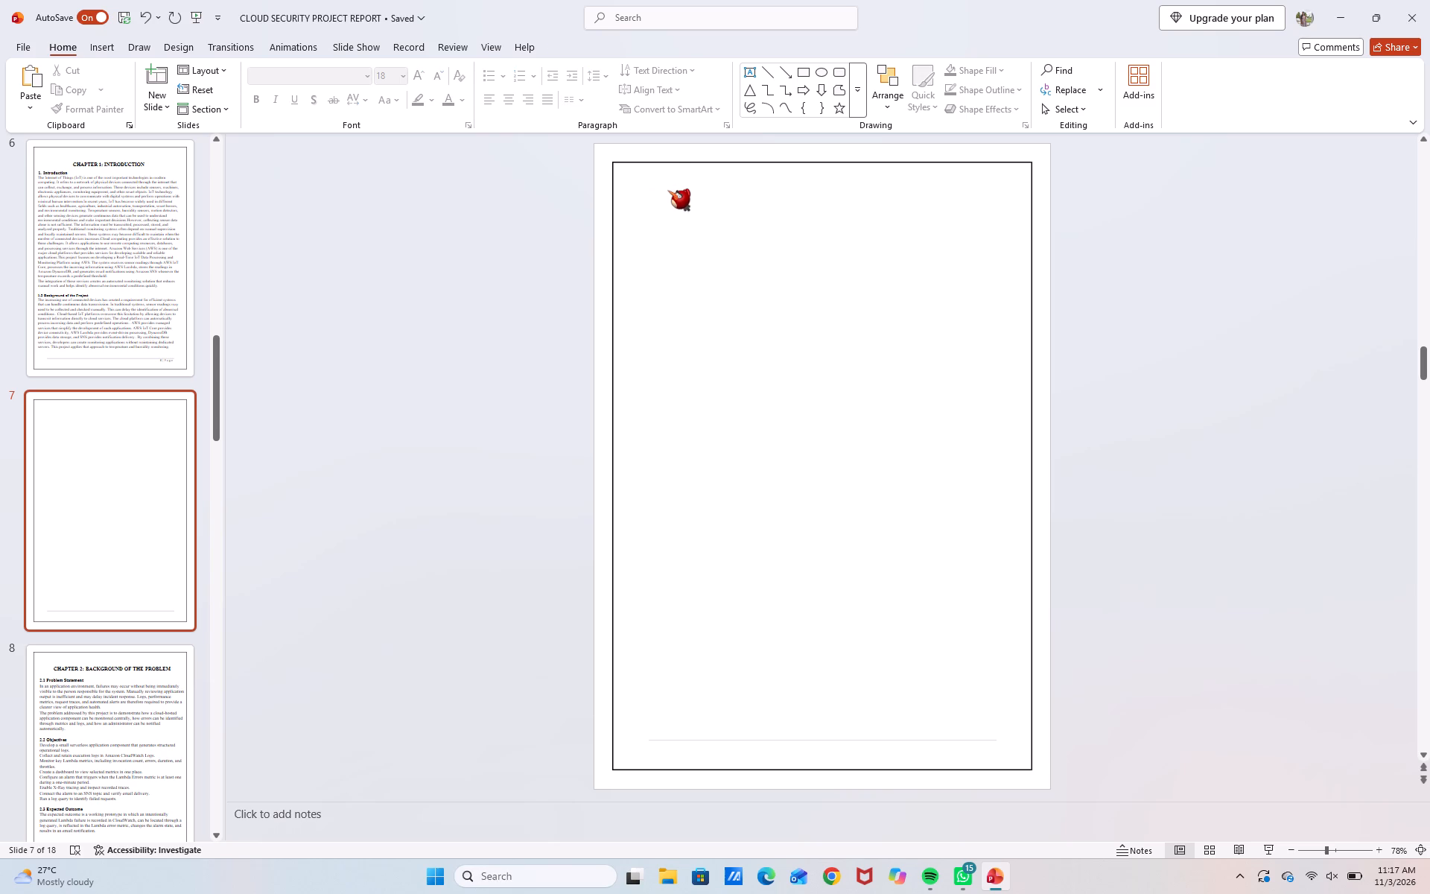
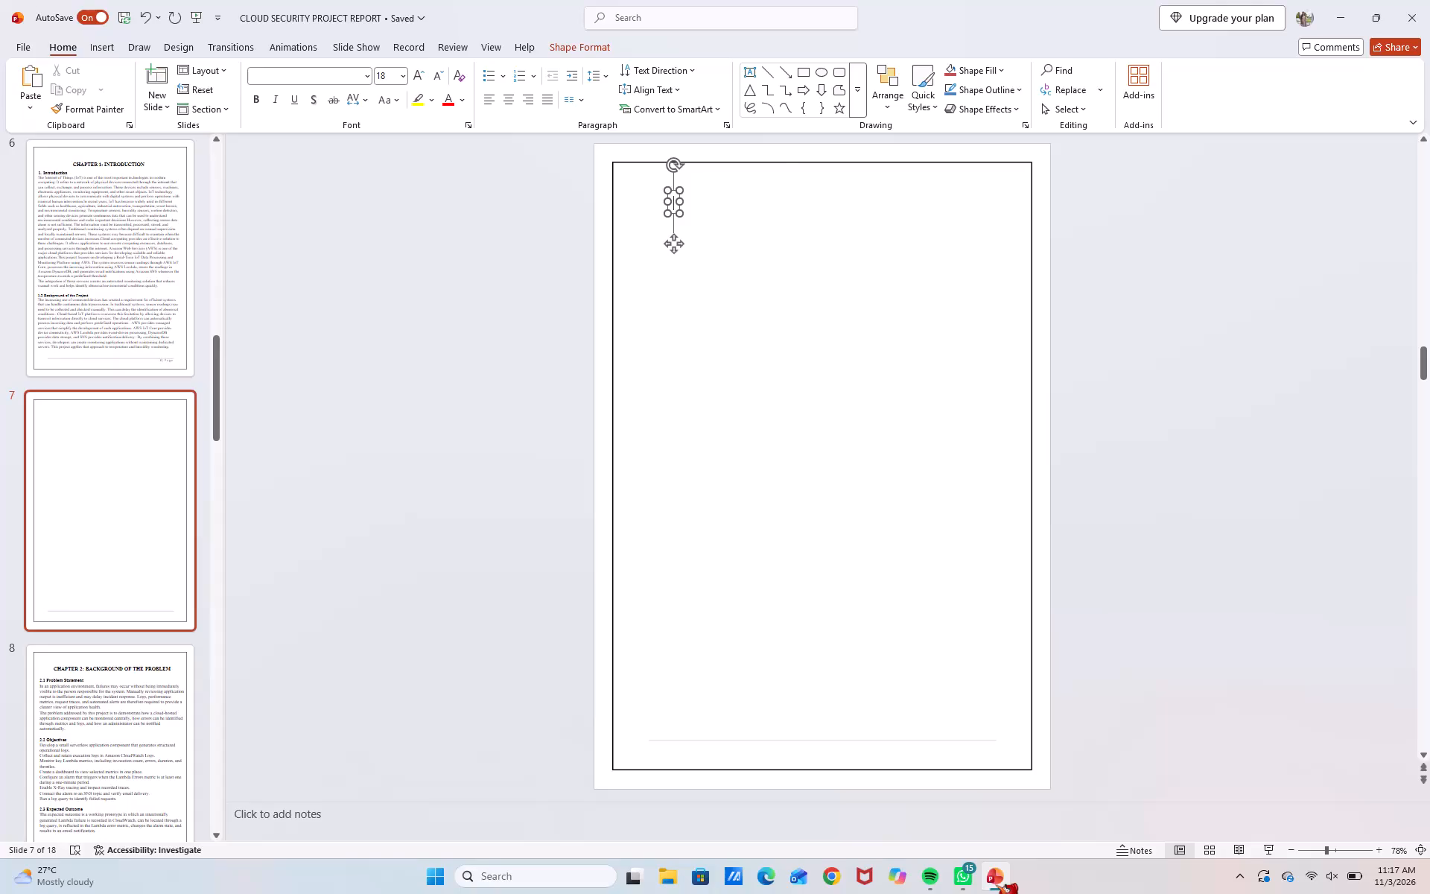
Paste the heading "1.3 Importance of IoT Monitoring" onto slide 7 and fit its text box into the page border's upper-left corner.
{"action": "key", "text": "ctrl+v"}
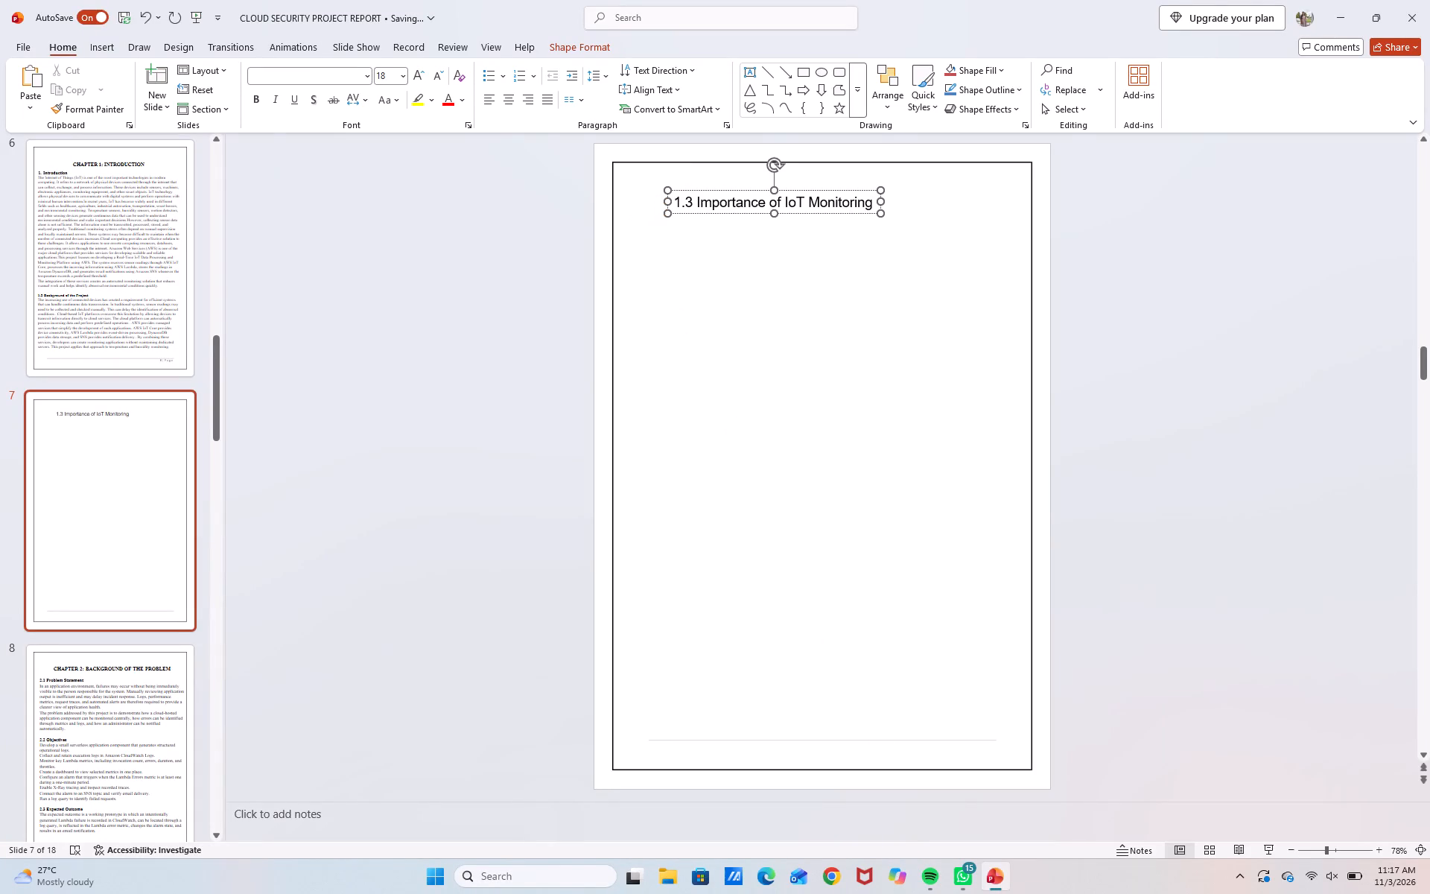
{"action": "left_click_drag", "start_coordinate": [666, 200], "coordinate": [620, 196]}
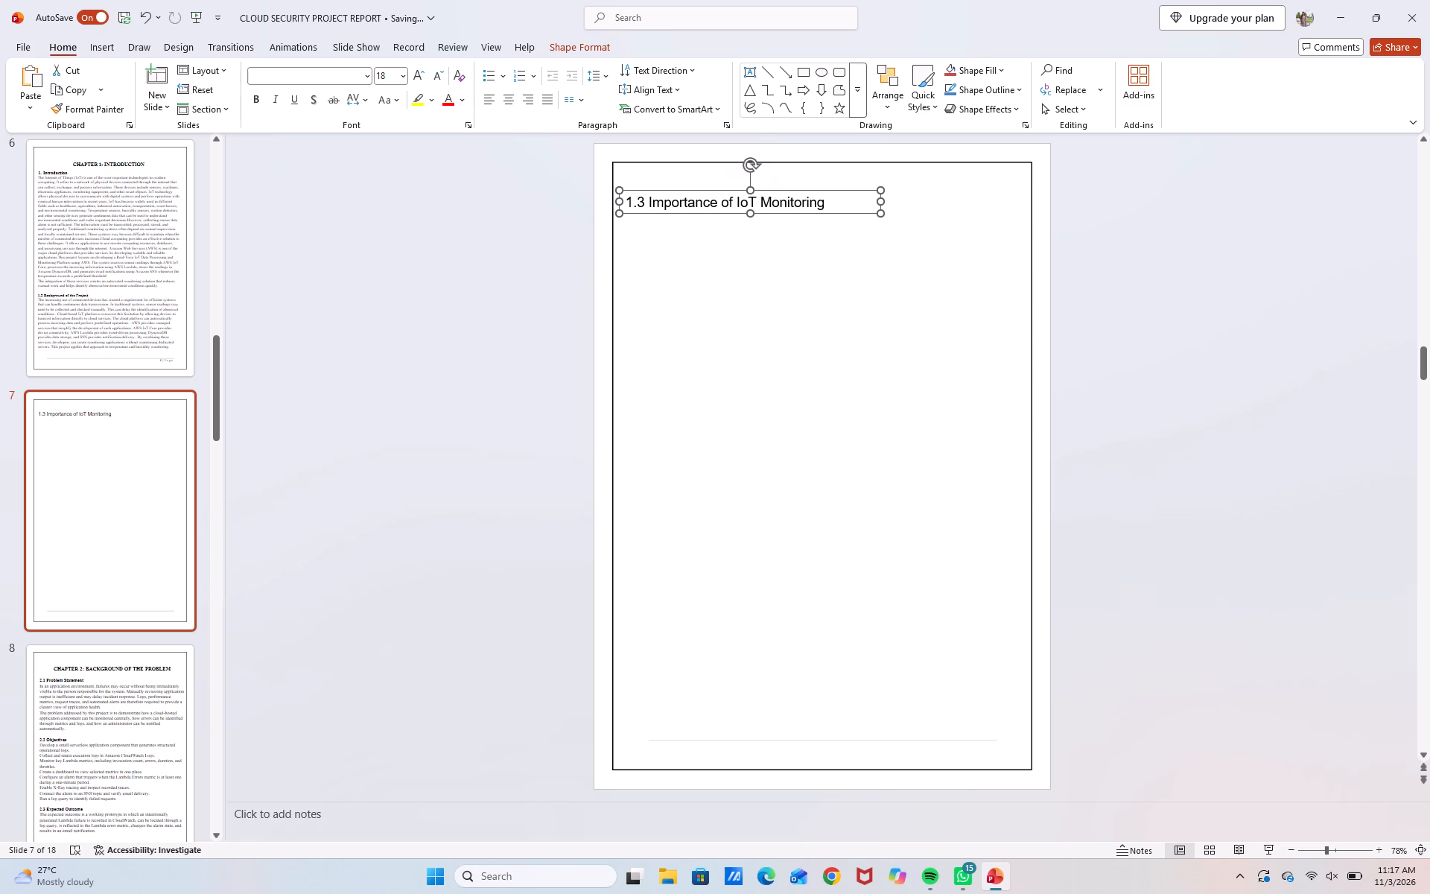
{"action": "left_click_drag", "start_coordinate": [751, 191], "coordinate": [751, 183]}
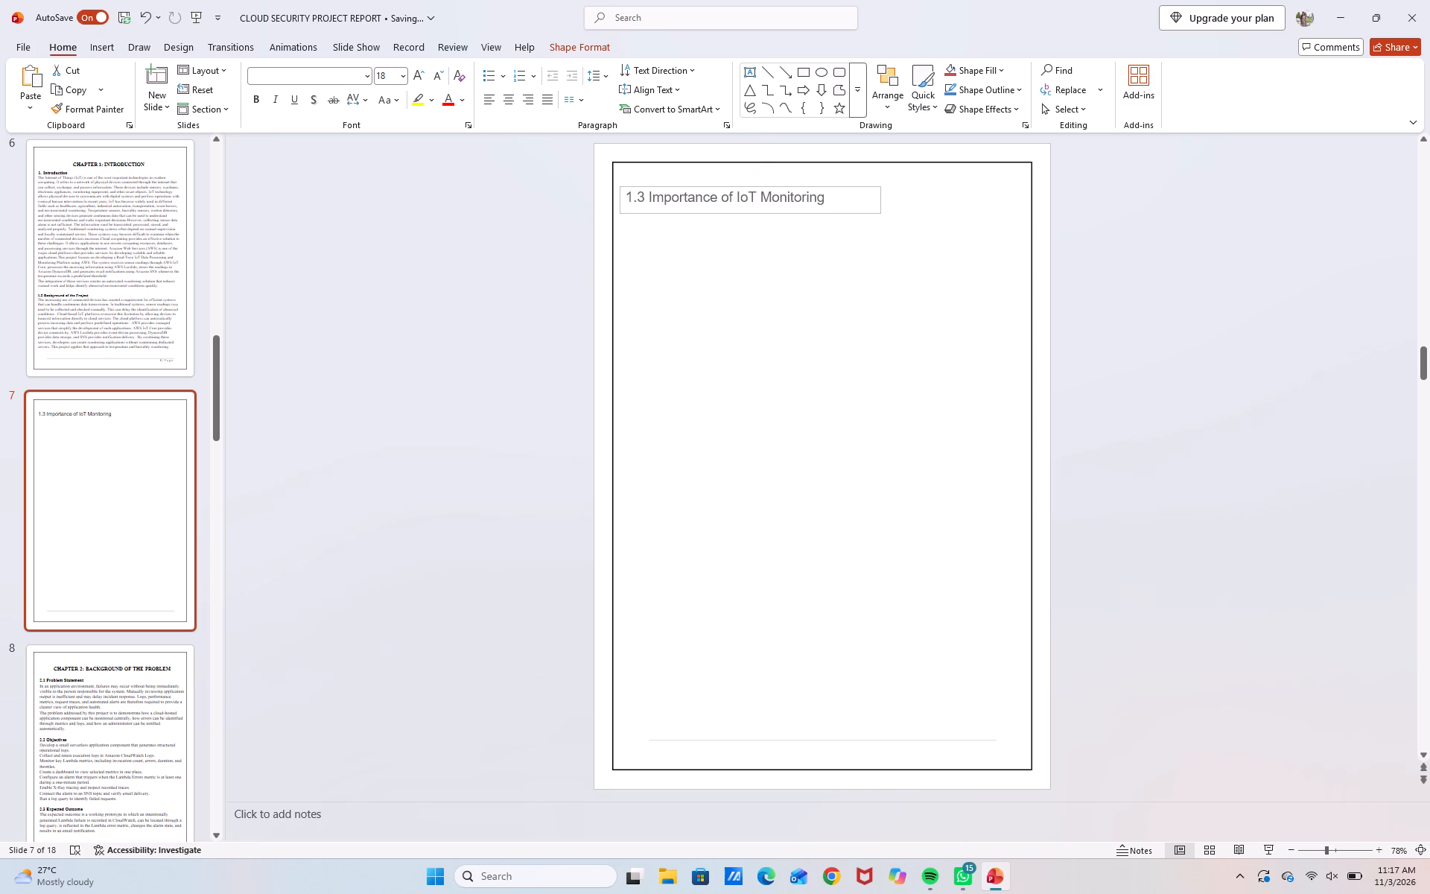
{"action": "left_click_drag", "start_coordinate": [751, 183], "coordinate": [749, 166]}
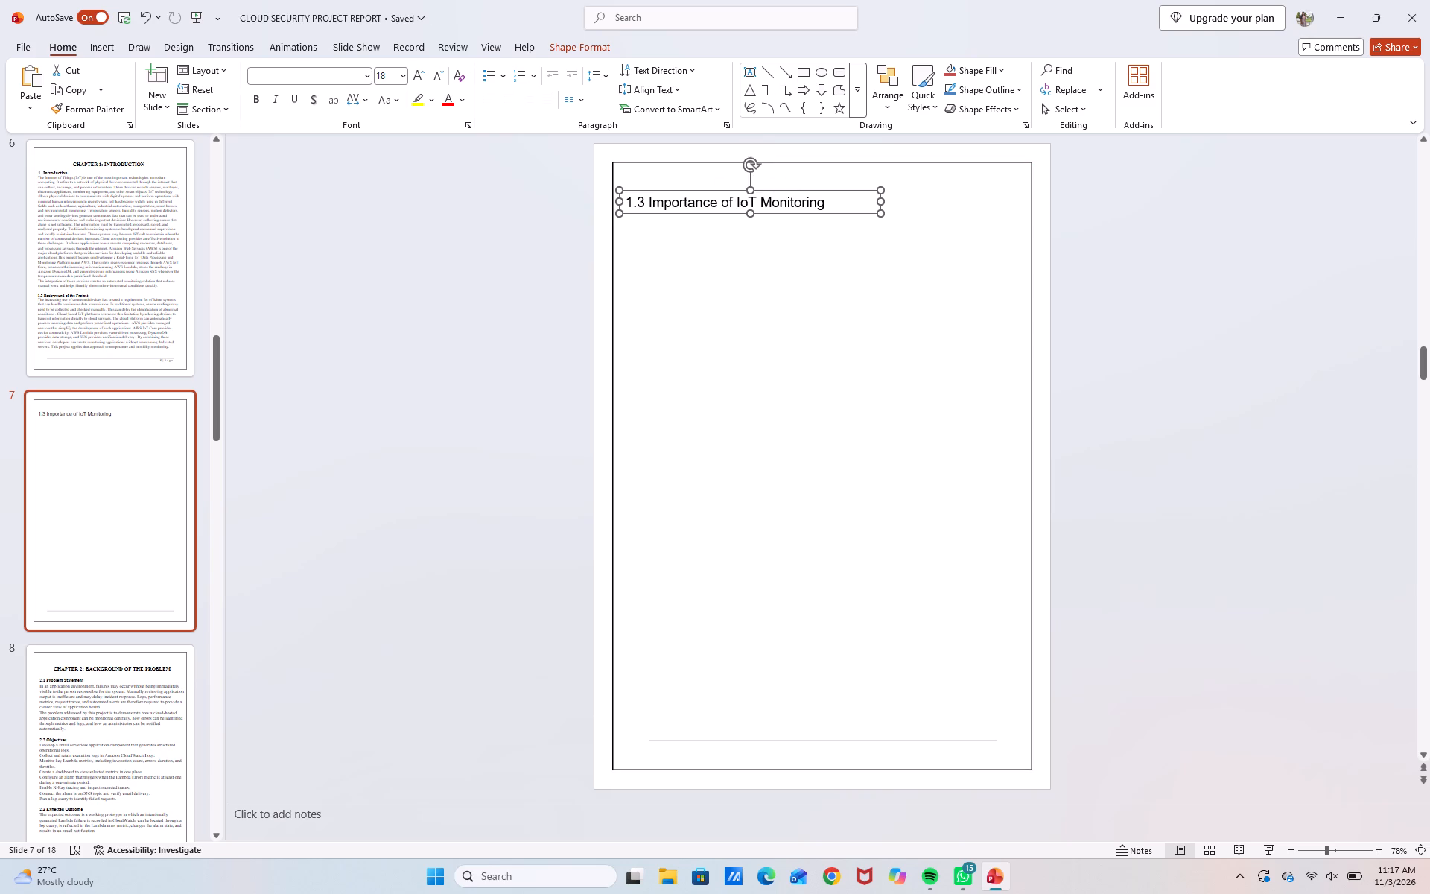
{"action": "left_click_drag", "start_coordinate": [620, 189], "coordinate": [623, 174]}
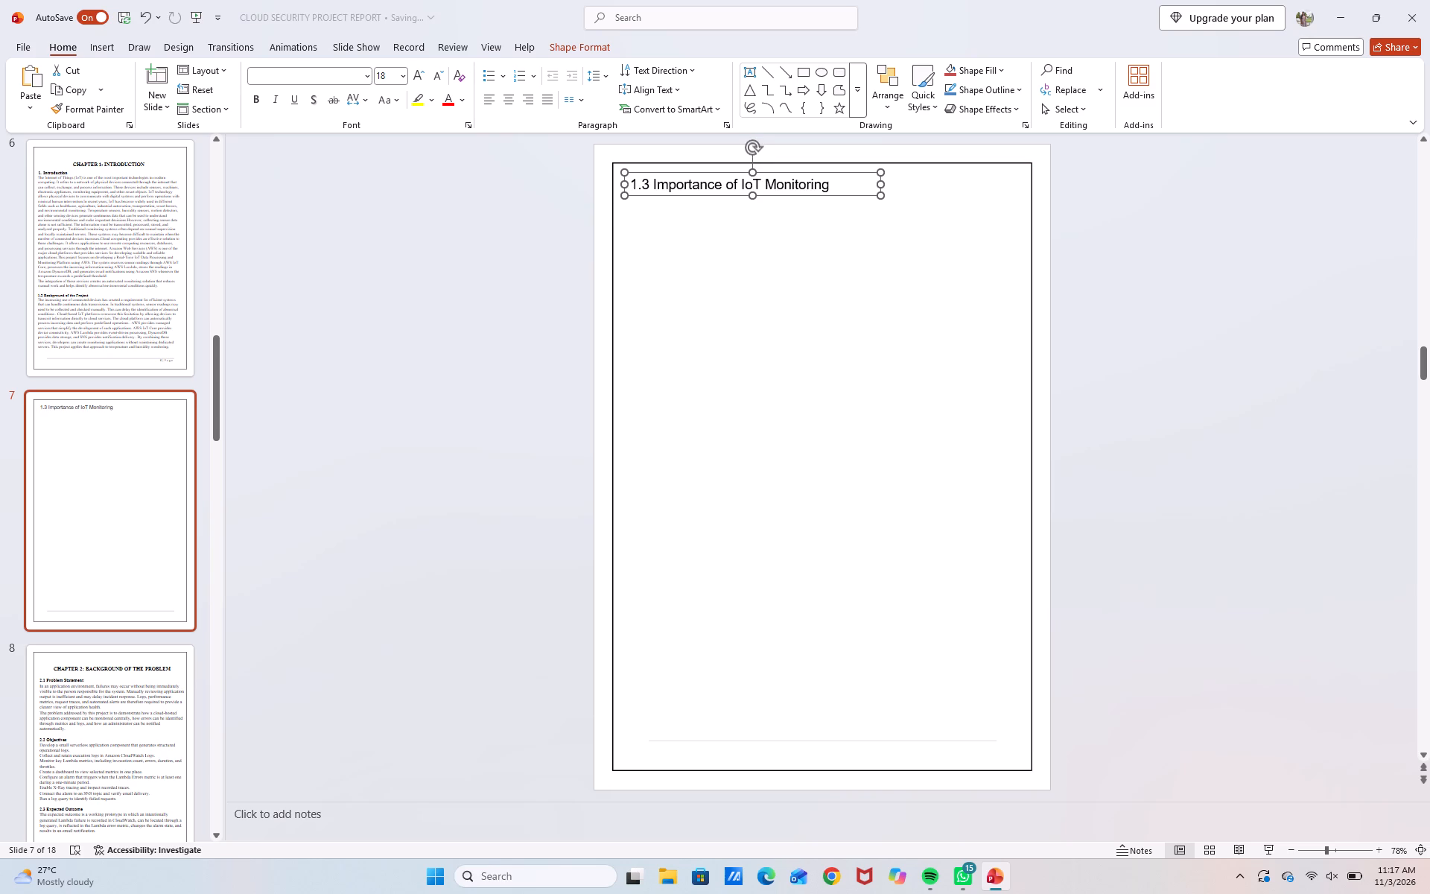
Format the "1.3 Importance of IoT Monitoring" heading as bold at 14 pt.
{"action": "left_click", "coordinate": [828, 185]}
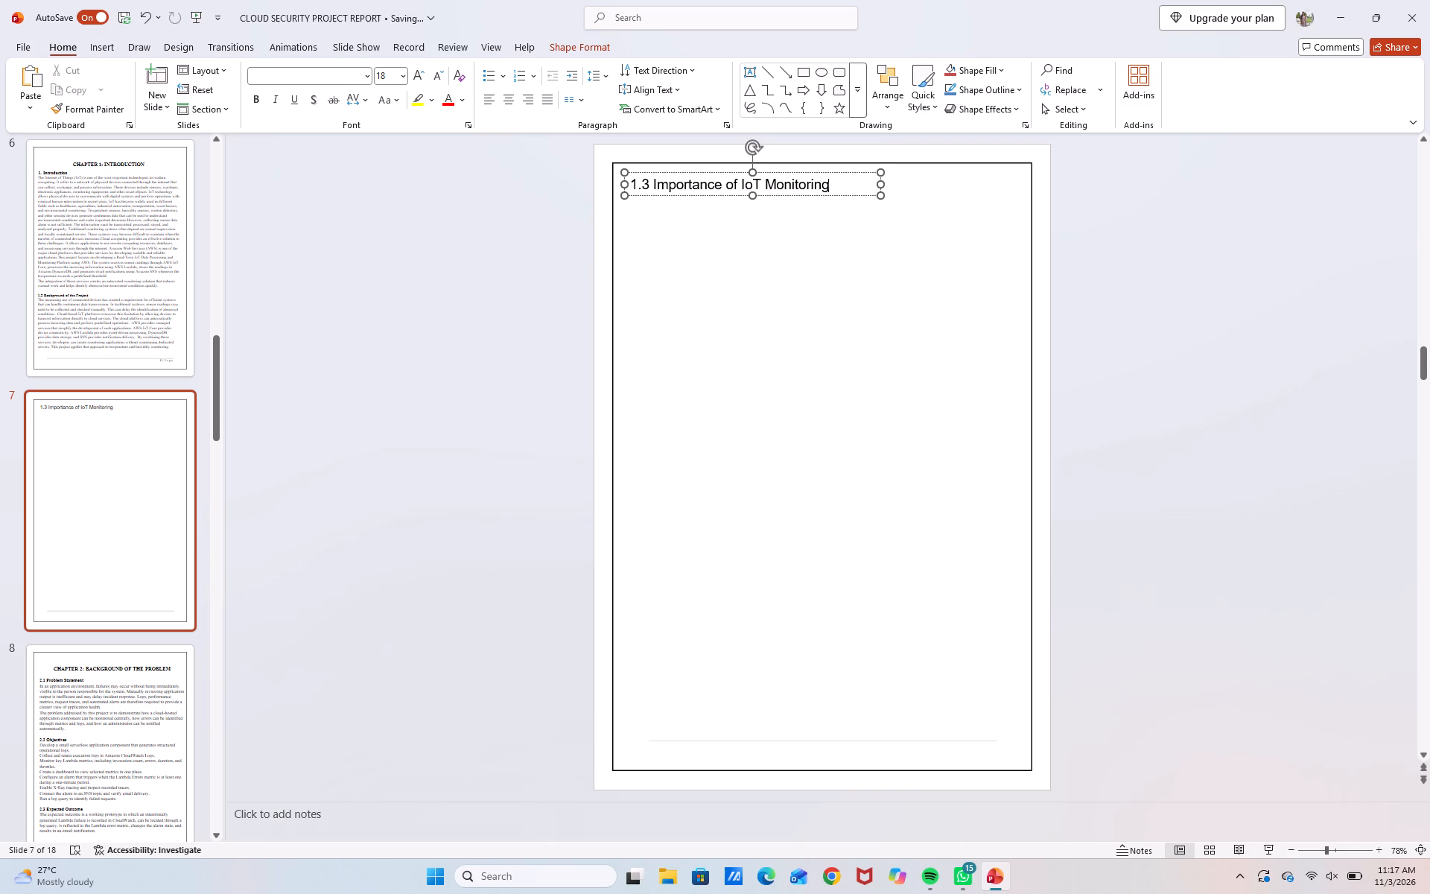
{"action": "left_click_drag", "start_coordinate": [828, 185], "coordinate": [646, 190]}
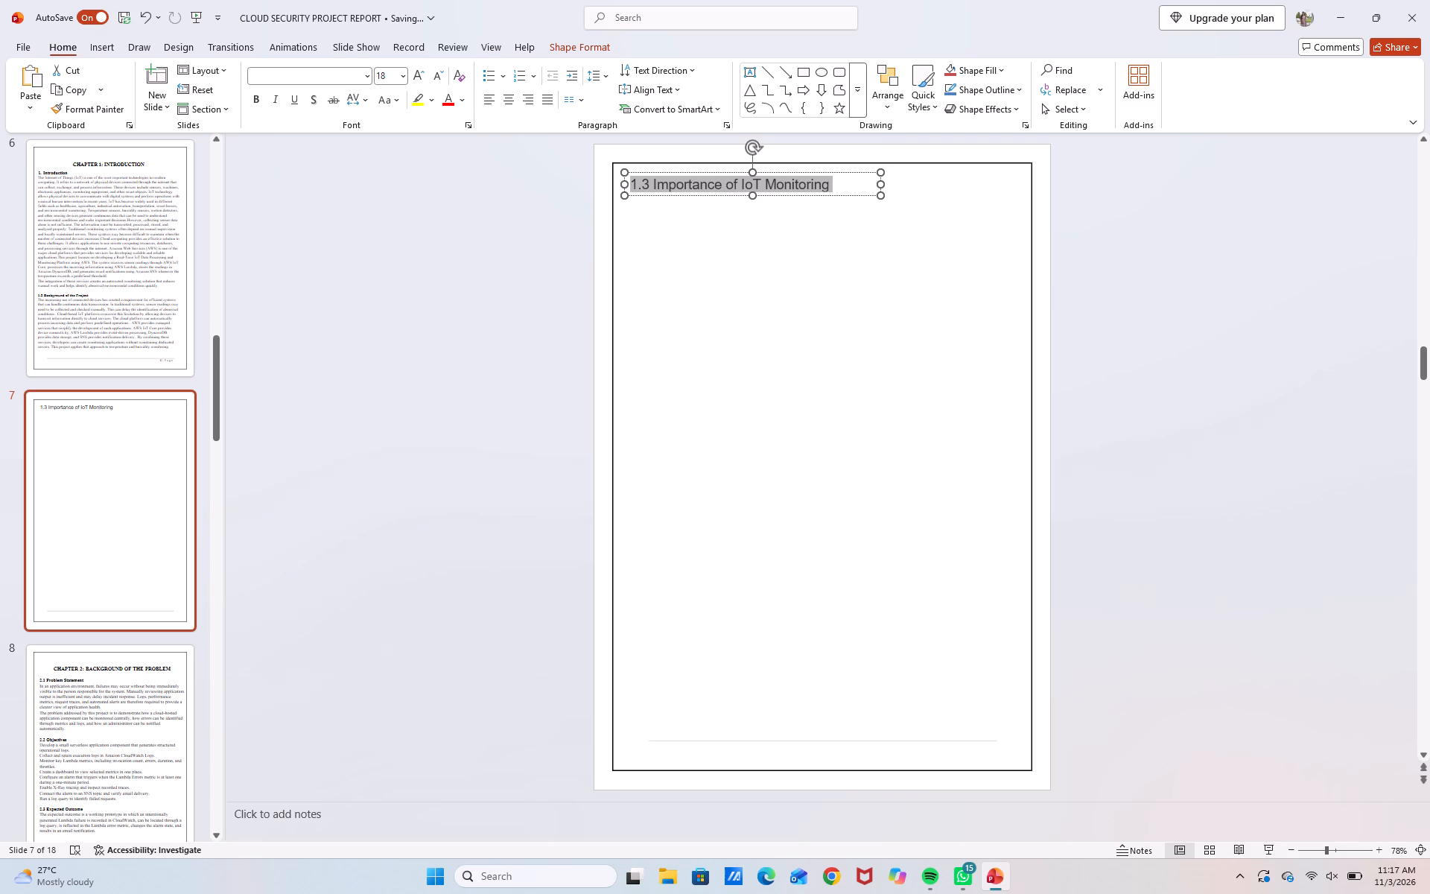
{"action": "left_click_drag", "start_coordinate": [646, 190], "coordinate": [646, 190]}
{"action": "left_click", "coordinate": [754, 139]}
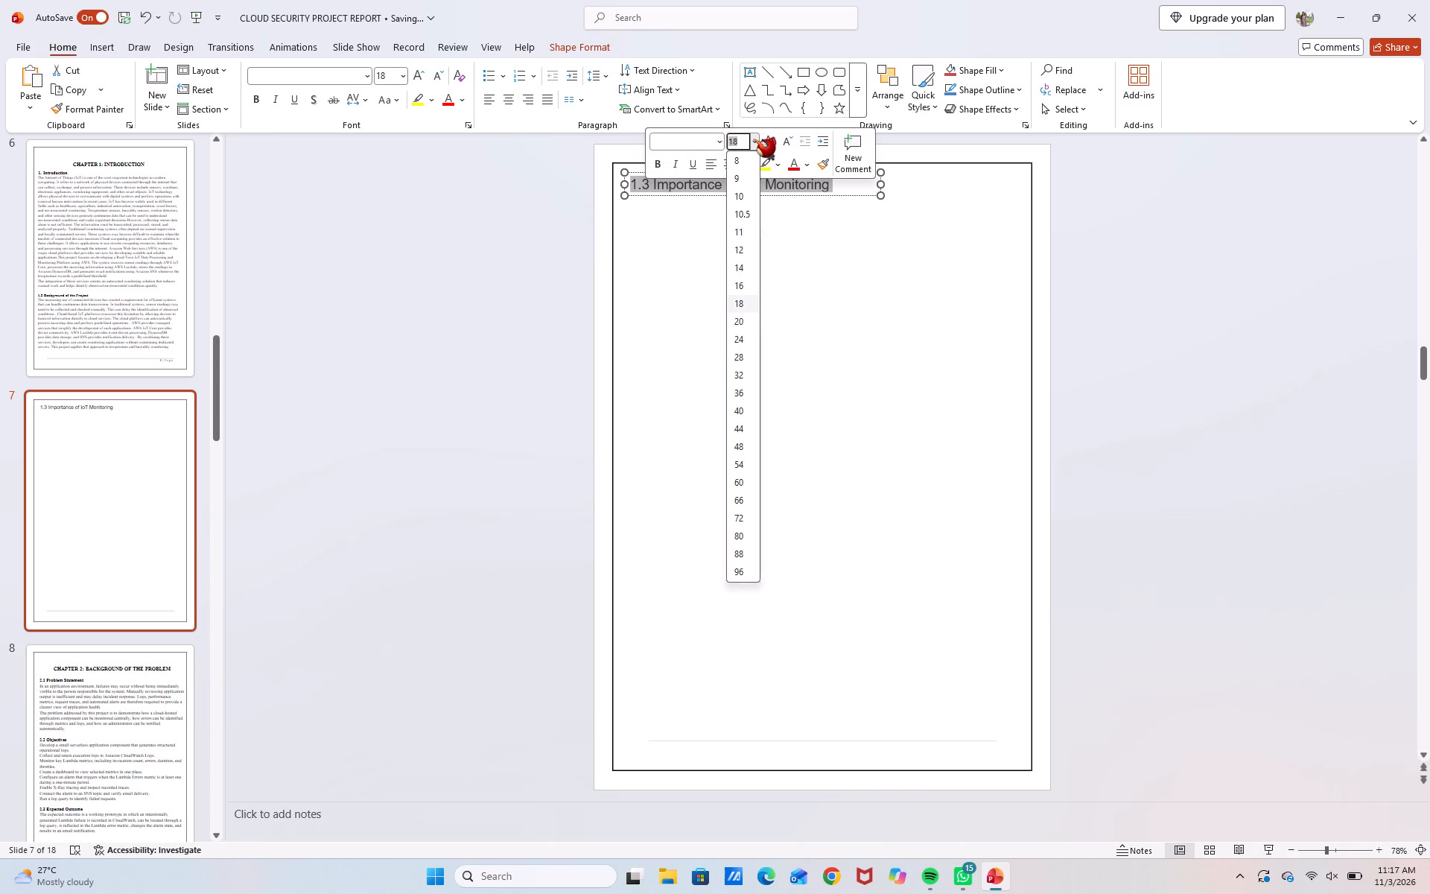
{"action": "left_click", "coordinate": [744, 264]}
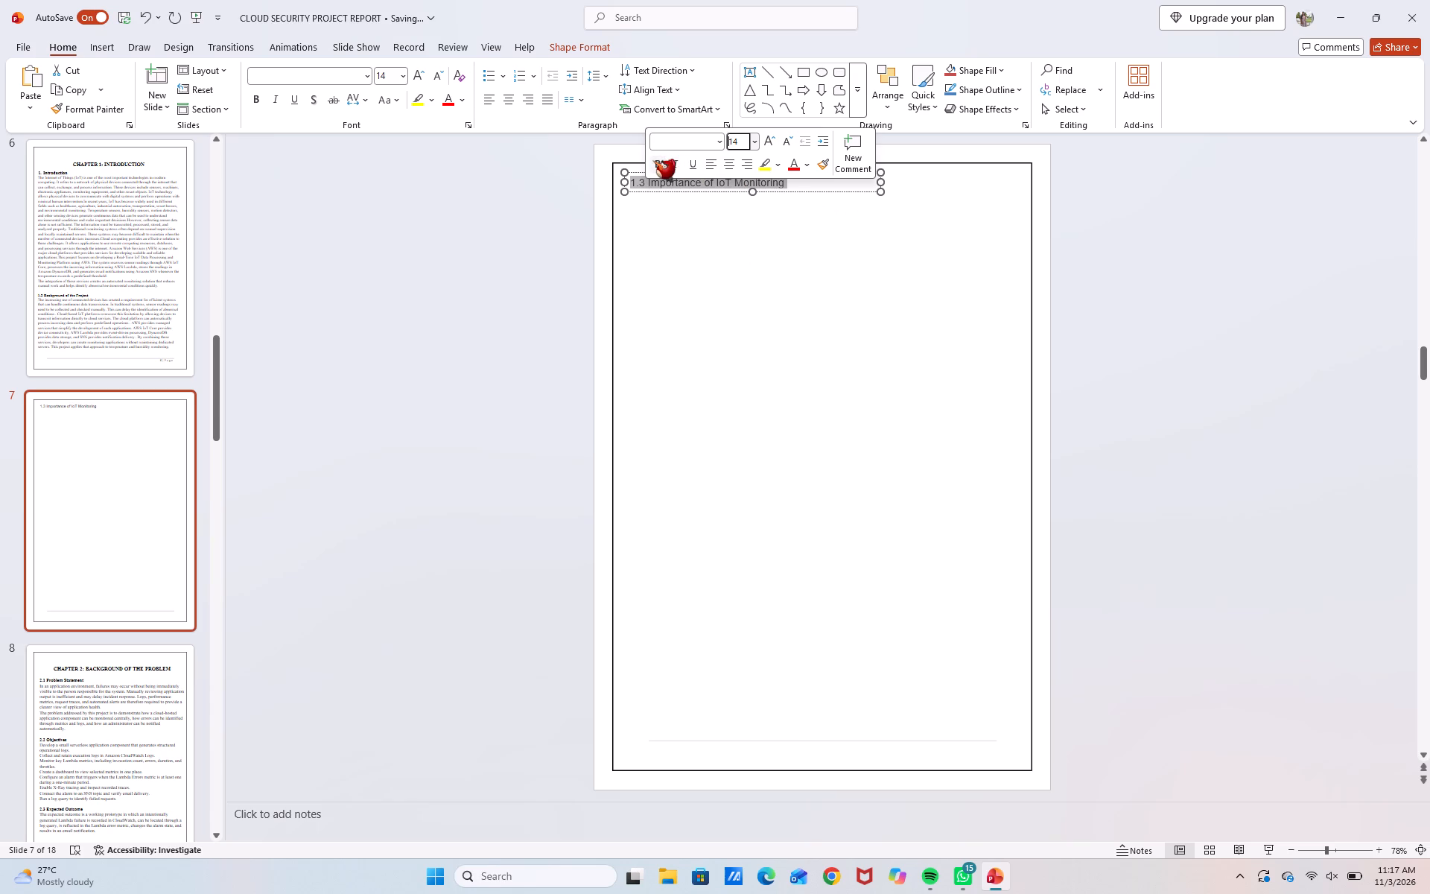
{"action": "left_click", "coordinate": [653, 162]}
{"action": "left_click", "coordinate": [709, 267]}
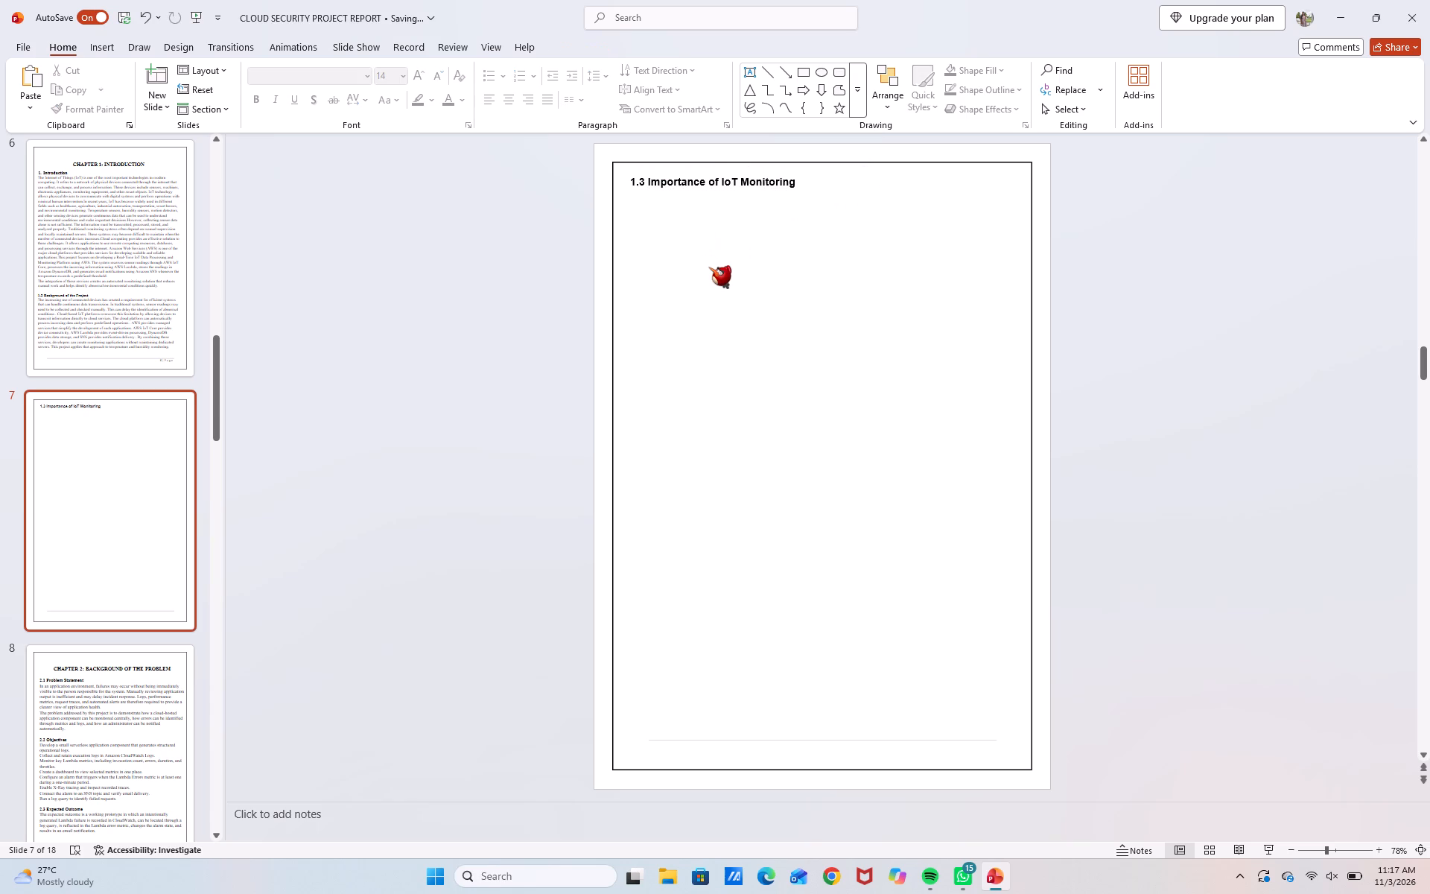
Start a new line below the 1.3 heading within the same text box.
{"action": "left_click", "coordinate": [781, 169]}
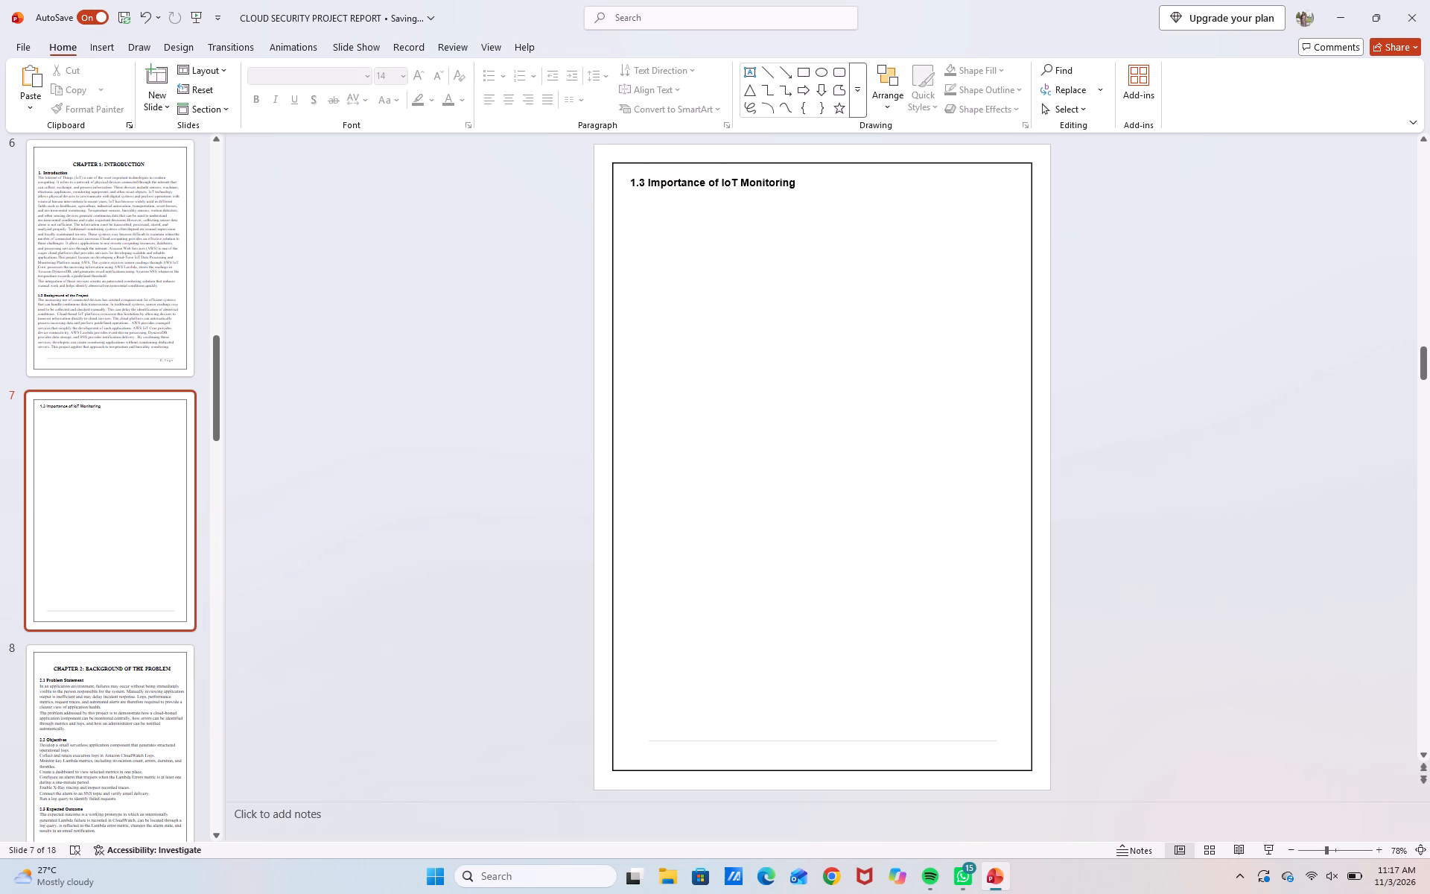
{"action": "left_click", "coordinate": [817, 180]}
{"action": "left_click", "coordinate": [801, 180]}
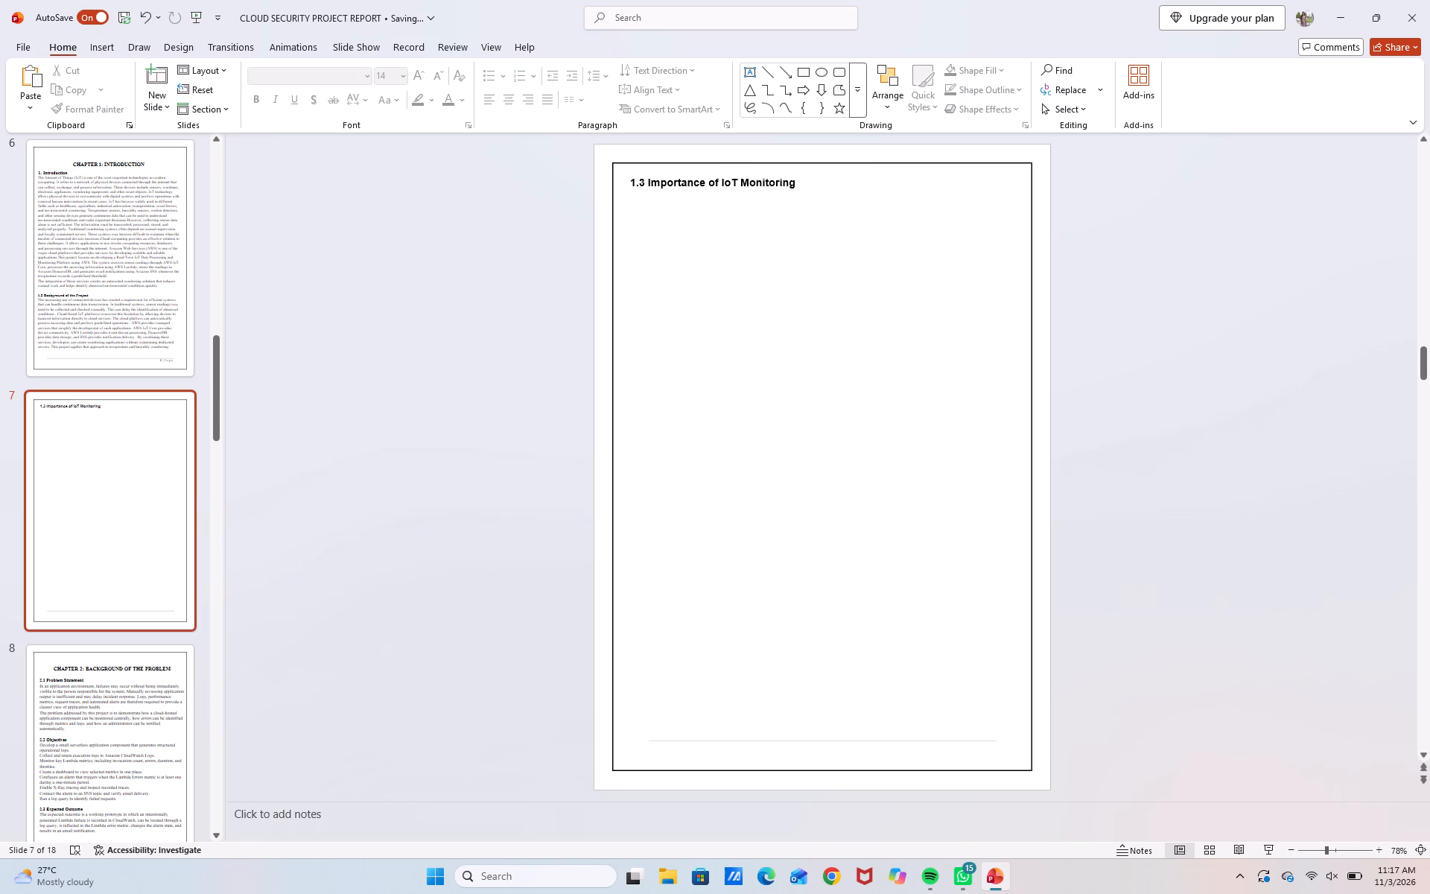
{"action": "left_click", "coordinate": [798, 180]}
{"action": "left_click", "coordinate": [795, 180]}
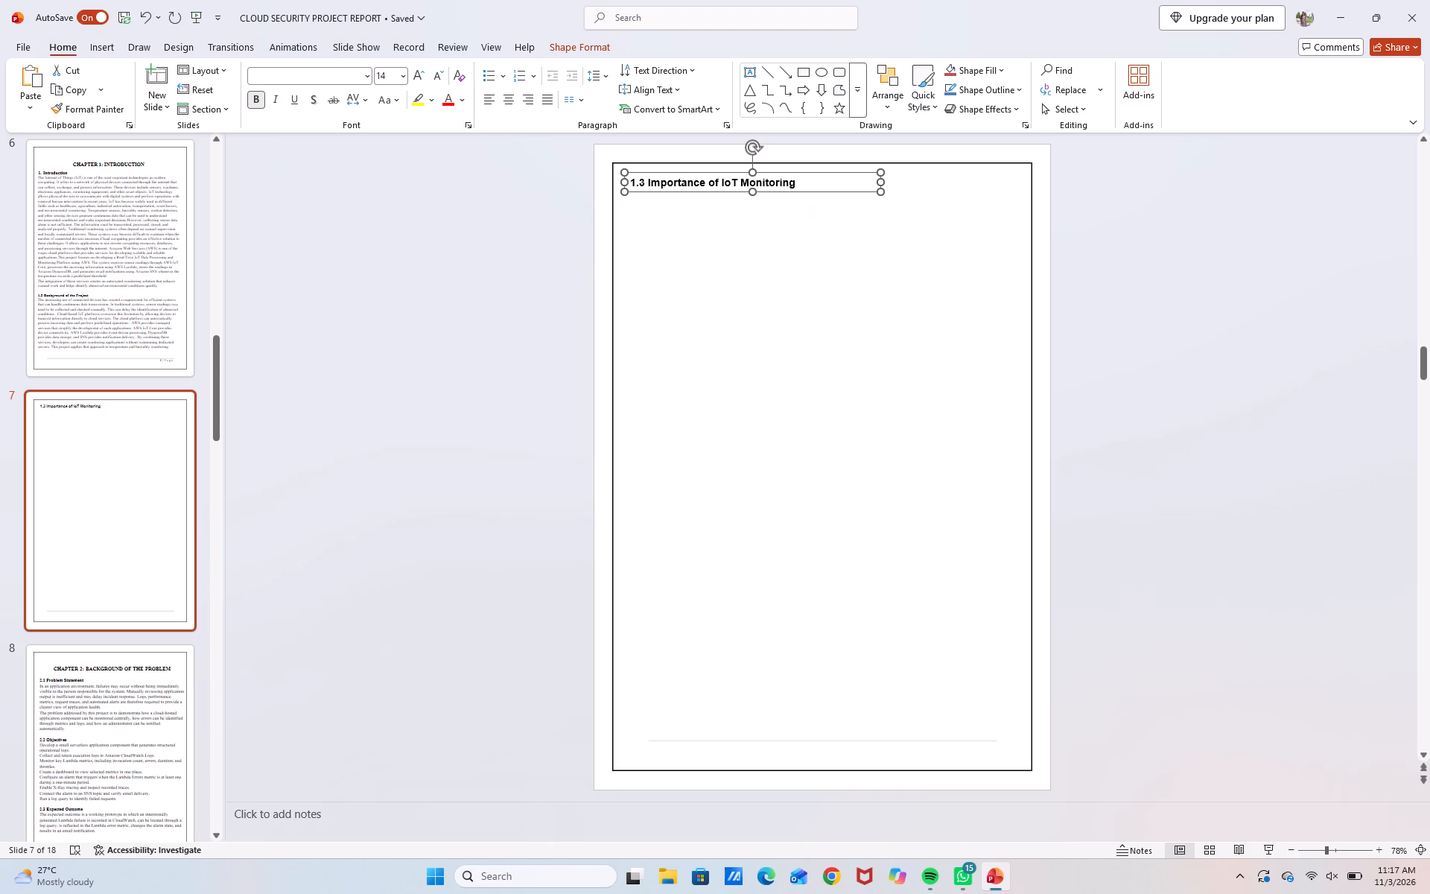
{"action": "left_click", "coordinate": [784, 181]}
{"action": "key", "text": "Right"}
{"action": "key", "text": "Right"}
{"action": "key", "text": "Return"}
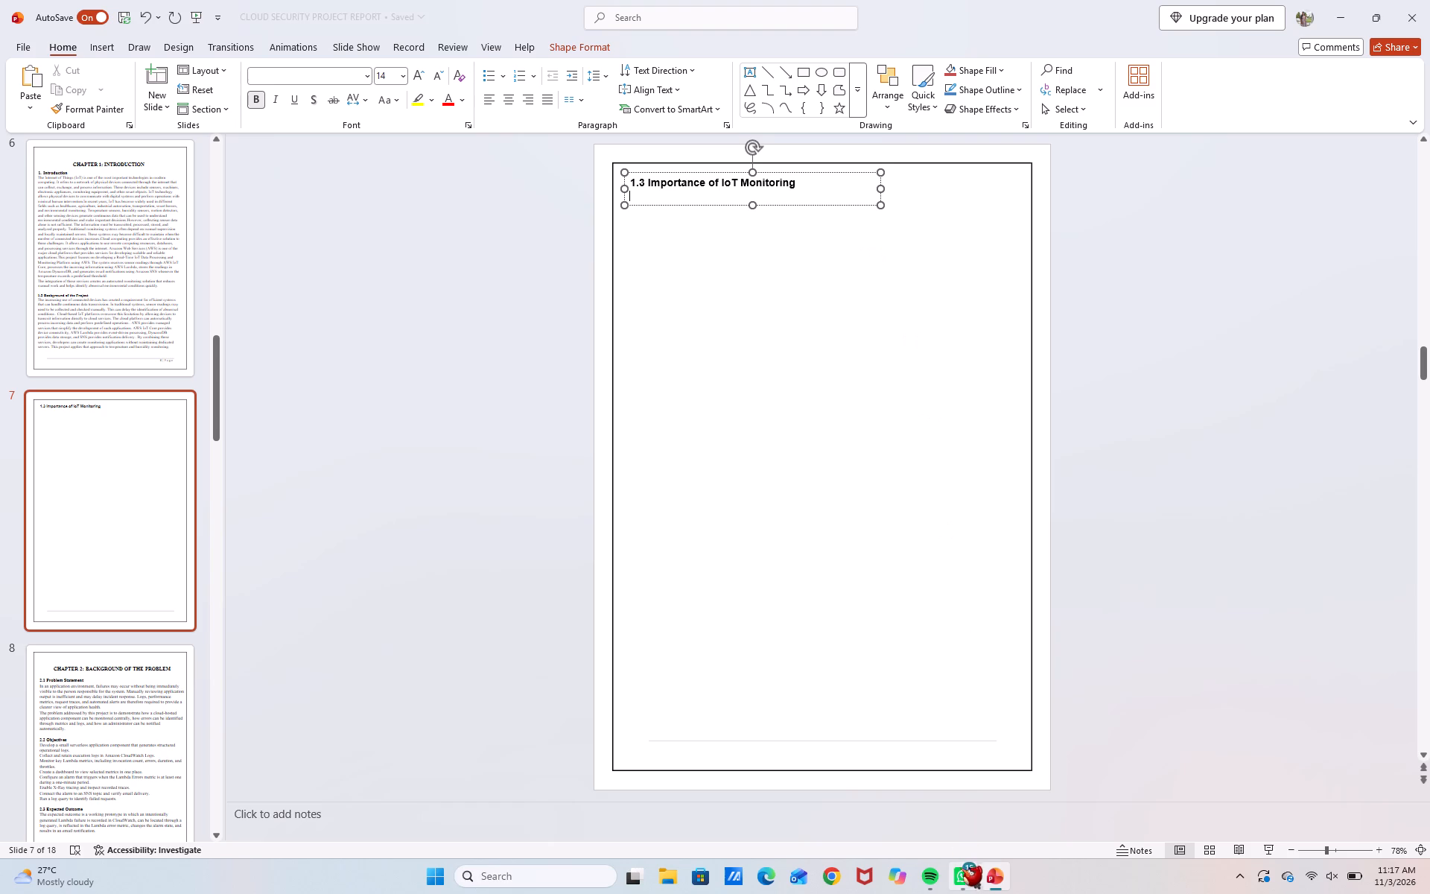
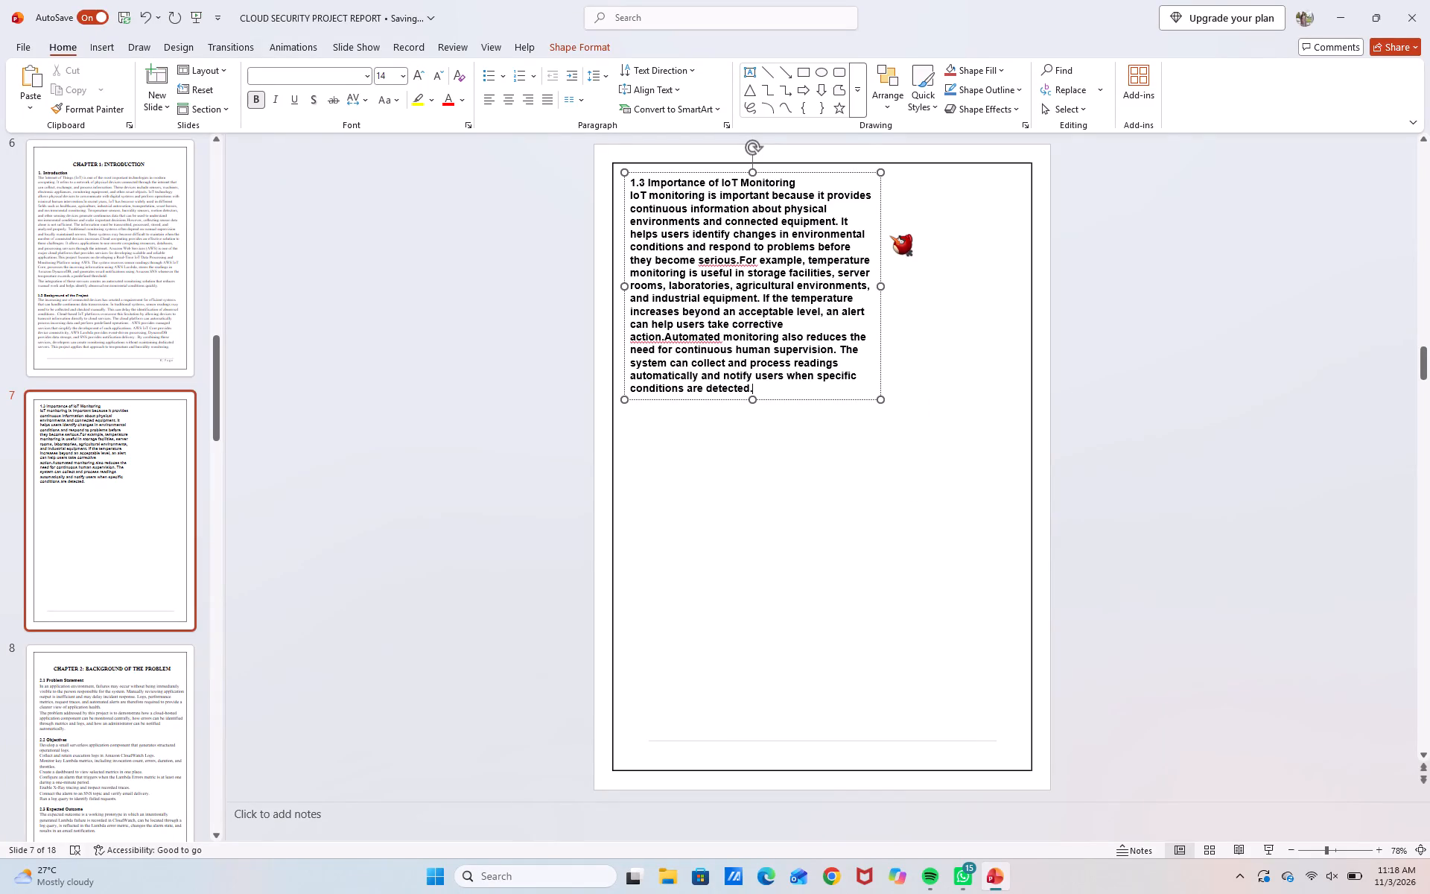
Widen the section 1.3 text box on slide 7 so it spans nearly the full width inside the page border.
{"action": "left_click_drag", "start_coordinate": [882, 288], "coordinate": [987, 264]}
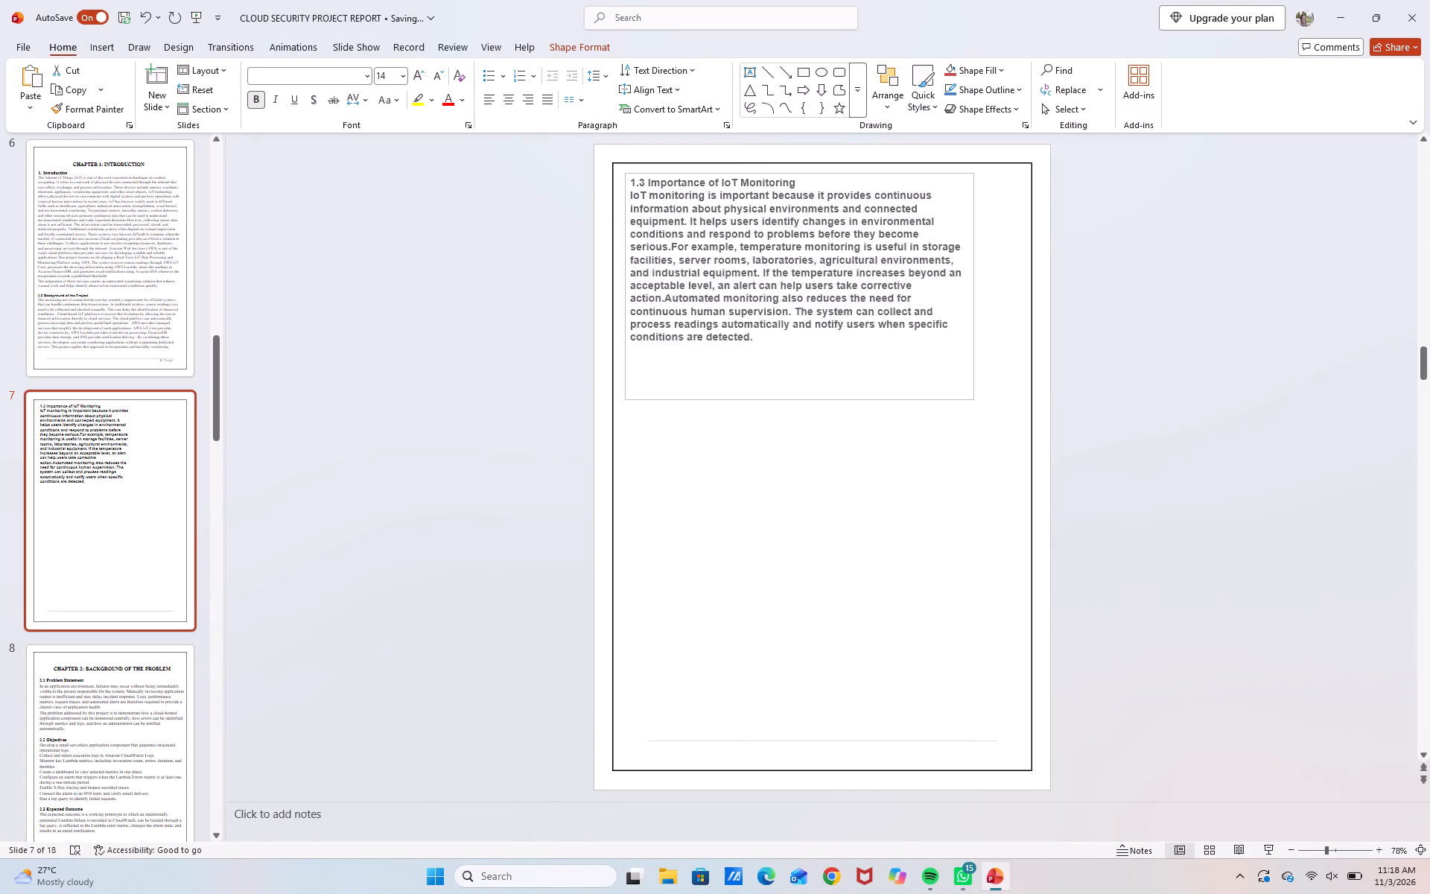
{"action": "left_click_drag", "start_coordinate": [987, 264], "coordinate": [1042, 283]}
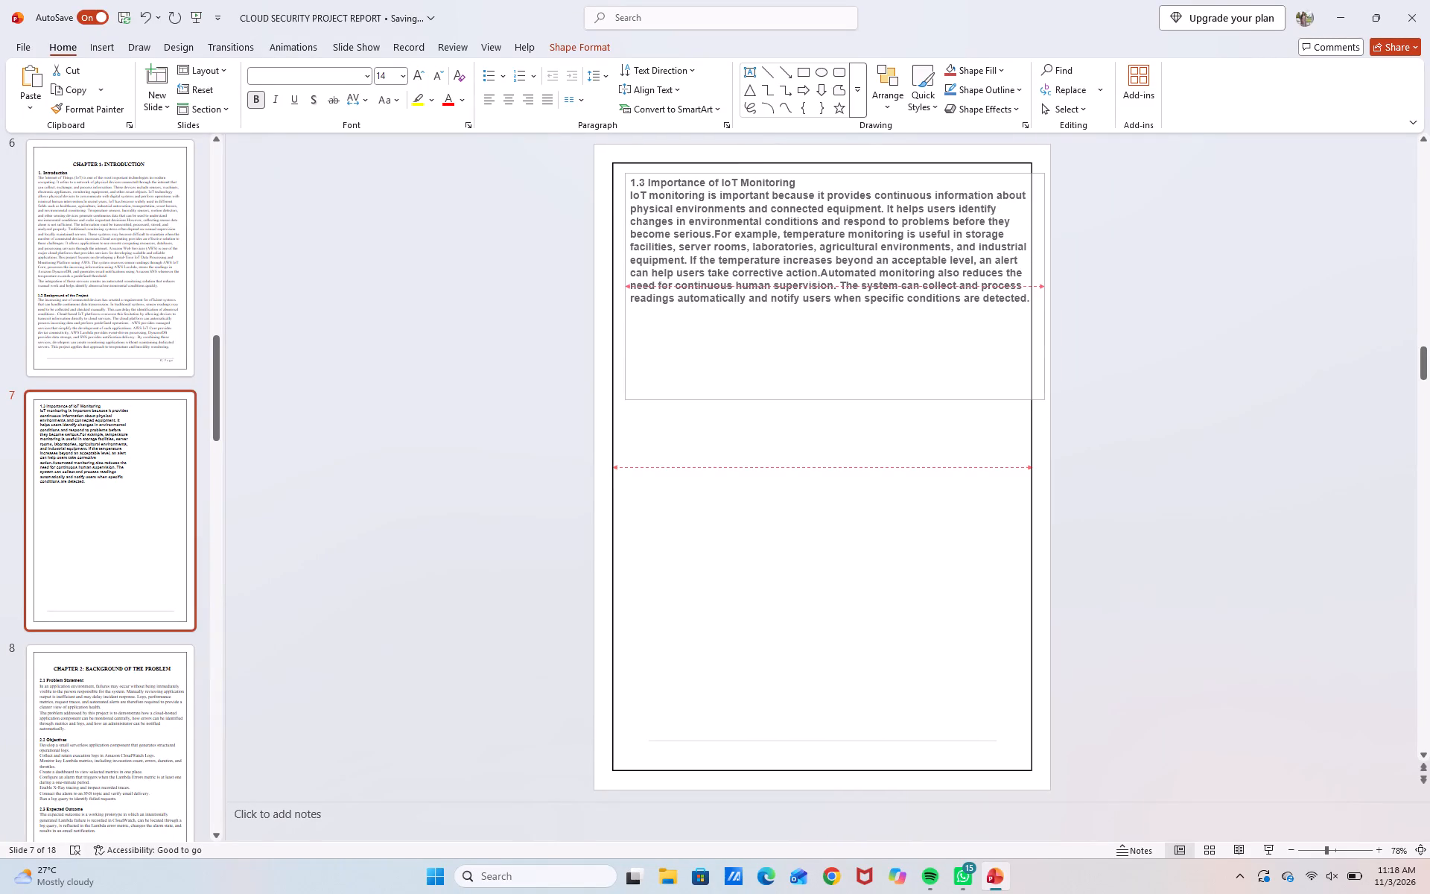
{"action": "left_click_drag", "start_coordinate": [1042, 283], "coordinate": [1022, 282]}
{"action": "left_click", "coordinate": [925, 436]}
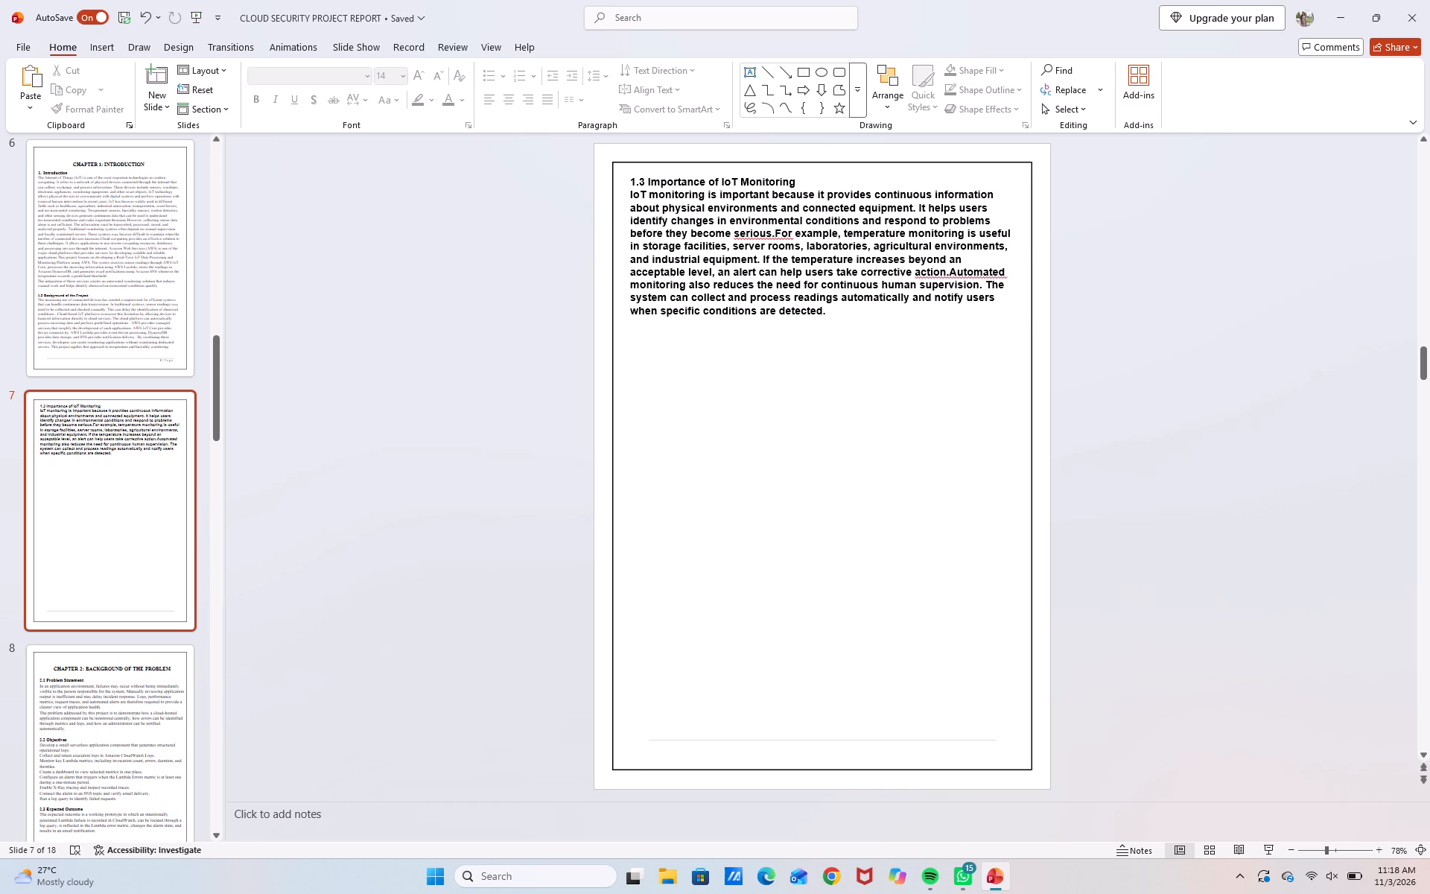
Remove the bold formatting from the body paragraph beneath the "1.3 Importance of IoT Monitoring" heading.
{"action": "left_click_drag", "start_coordinate": [632, 191], "coordinate": [806, 321]}
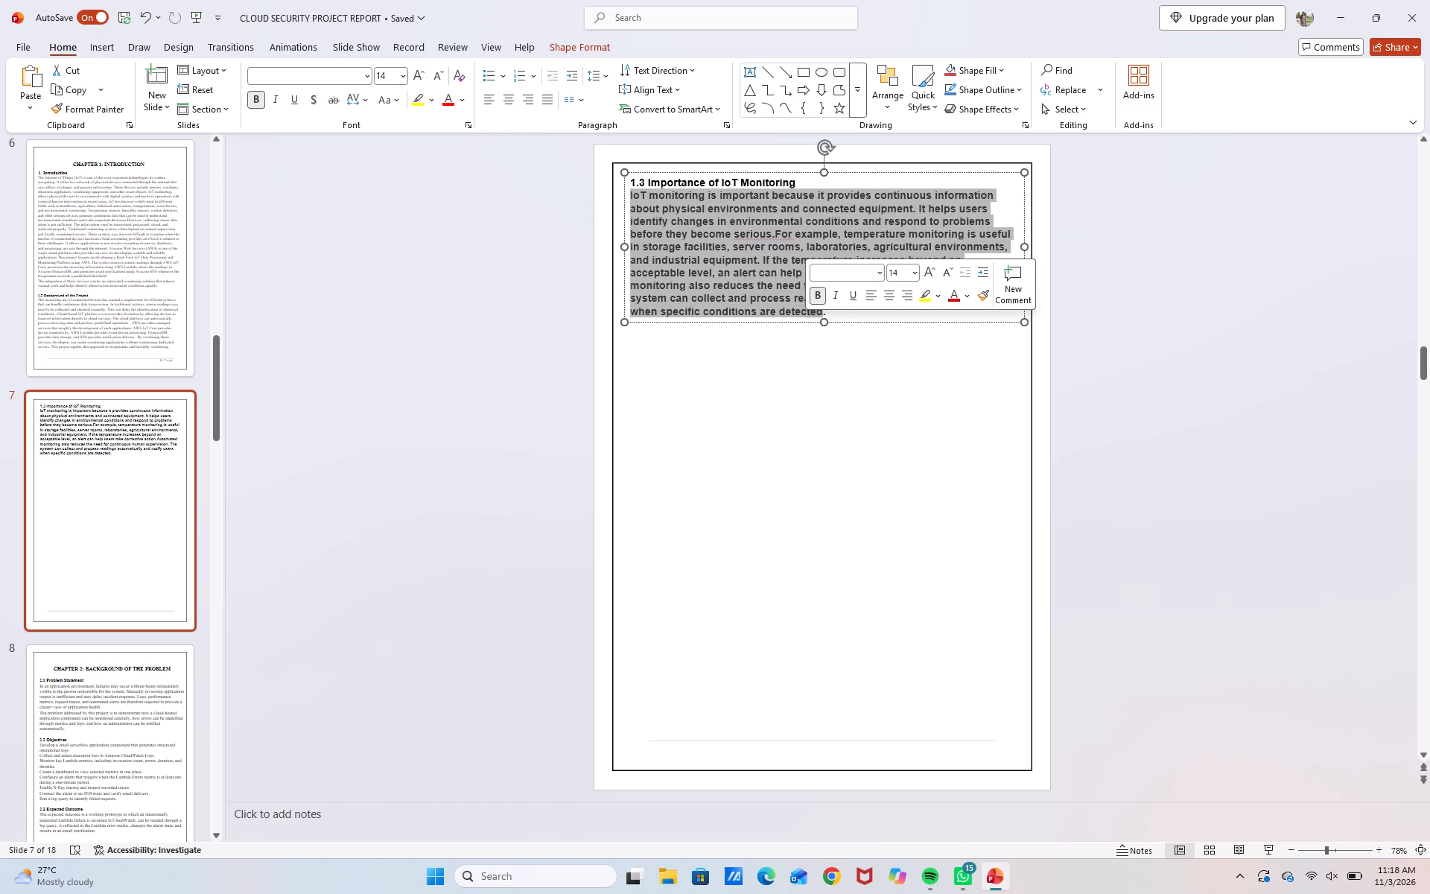
{"action": "left_click", "coordinate": [822, 294]}
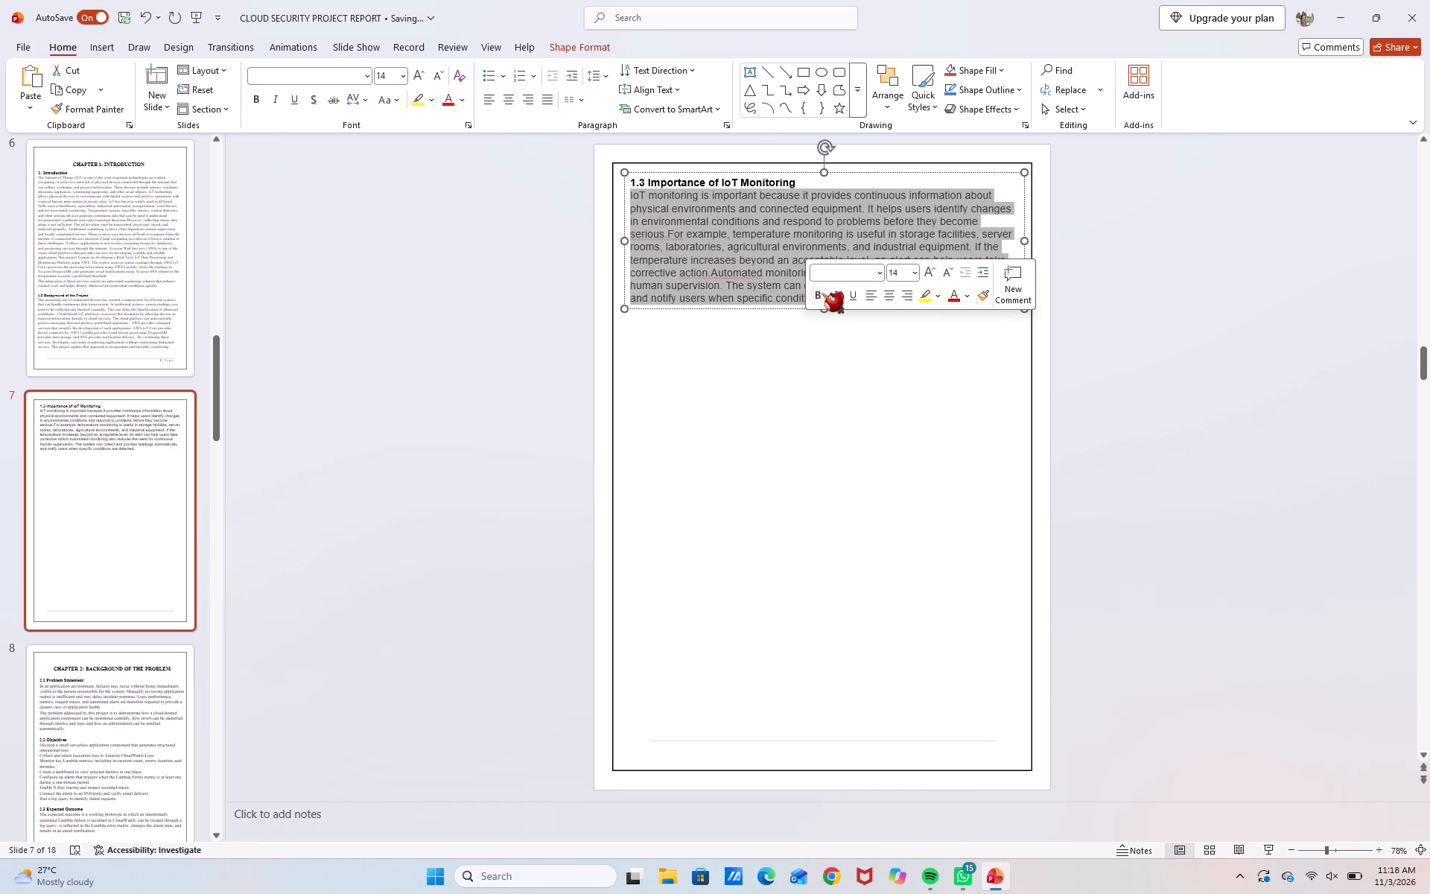
{"action": "left_click", "coordinate": [786, 414]}
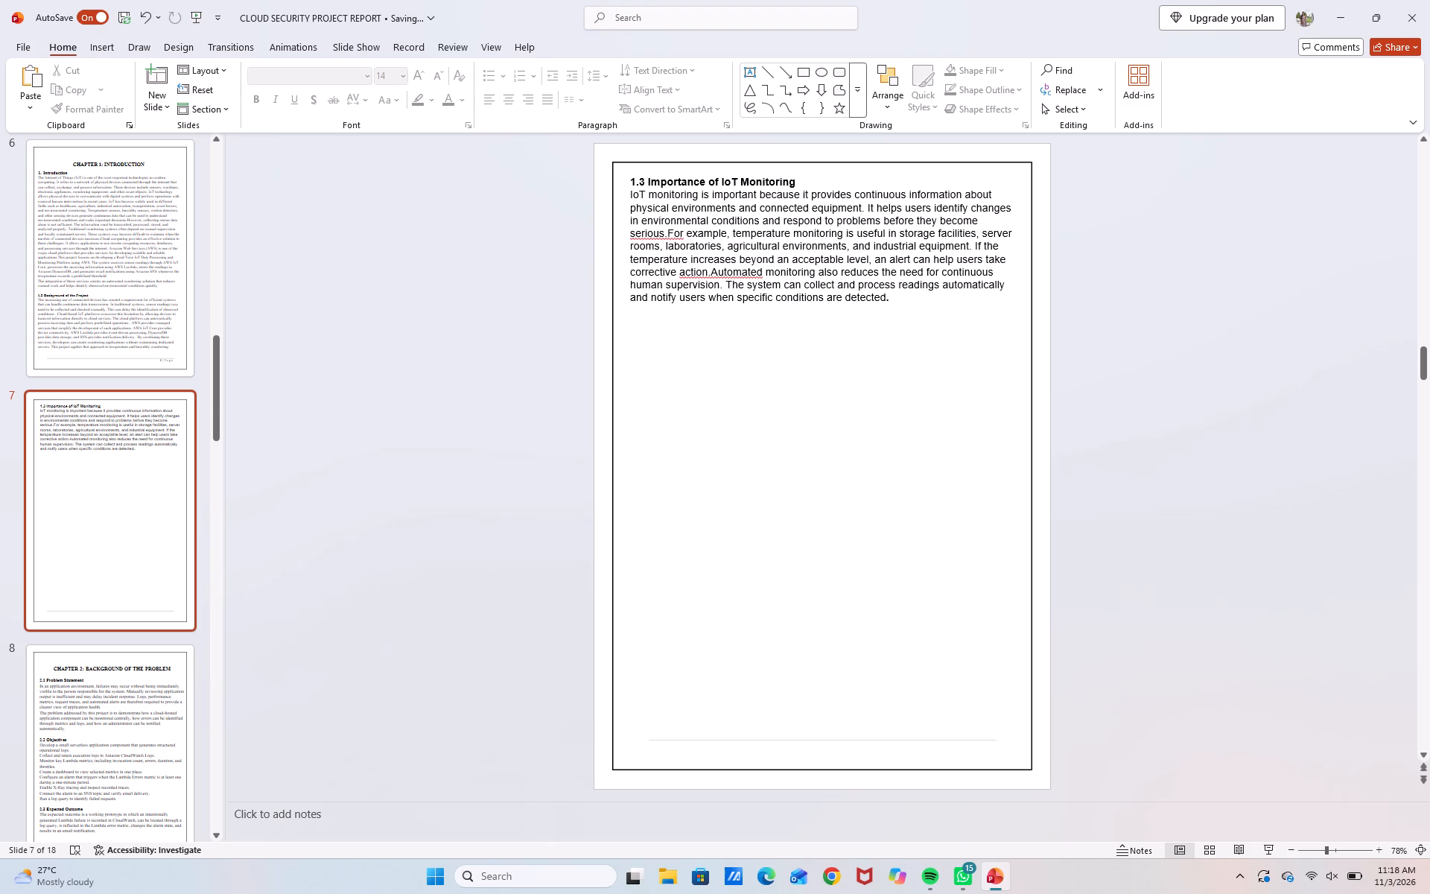
Start a new line after the section 1.3 paragraph ending "when specific conditions are detected.".
{"action": "left_click", "coordinate": [890, 302]}
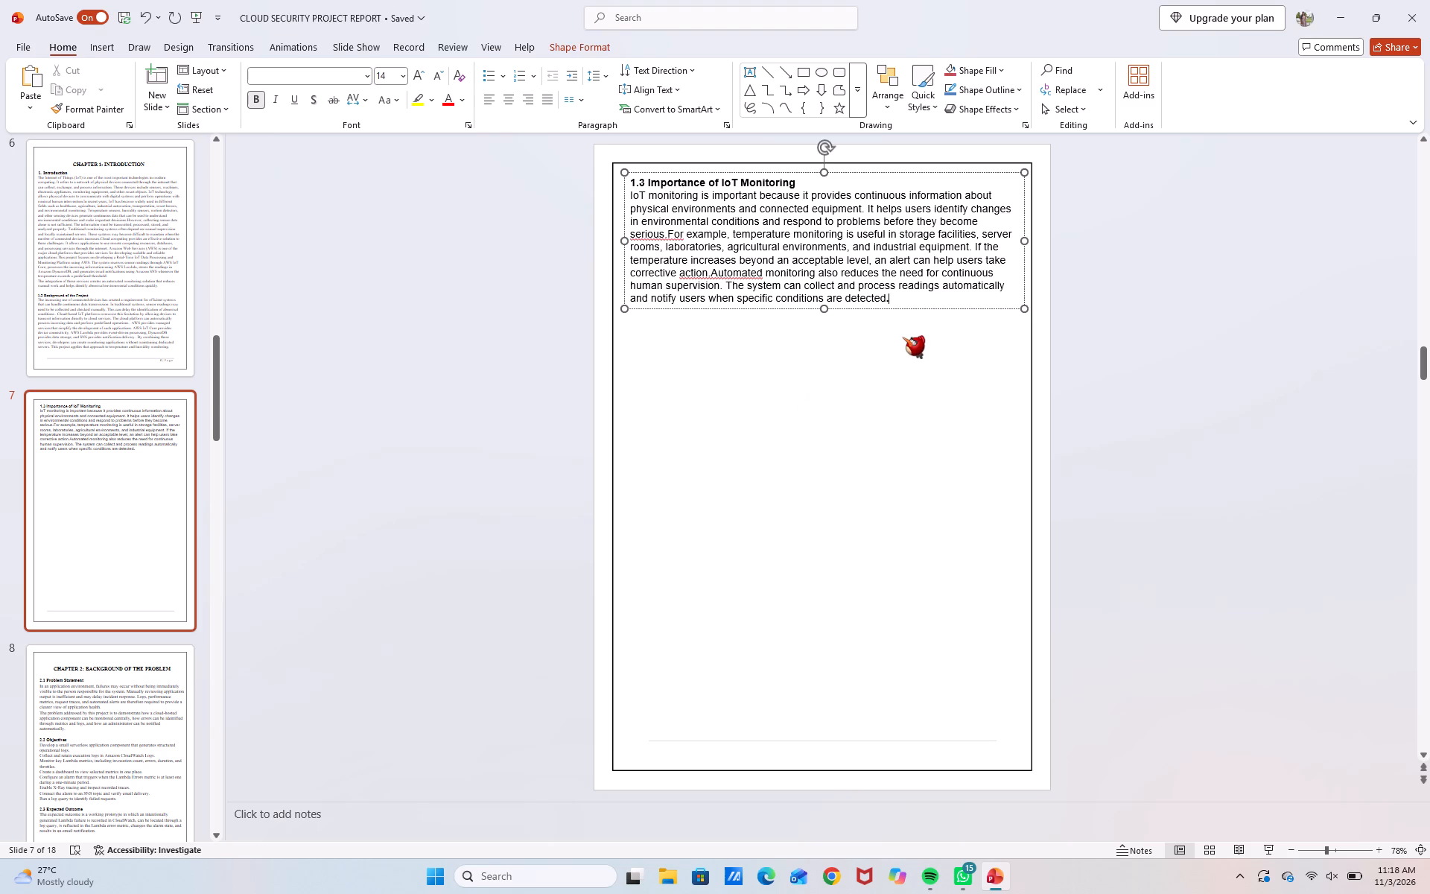
{"action": "key", "text": "Return"}
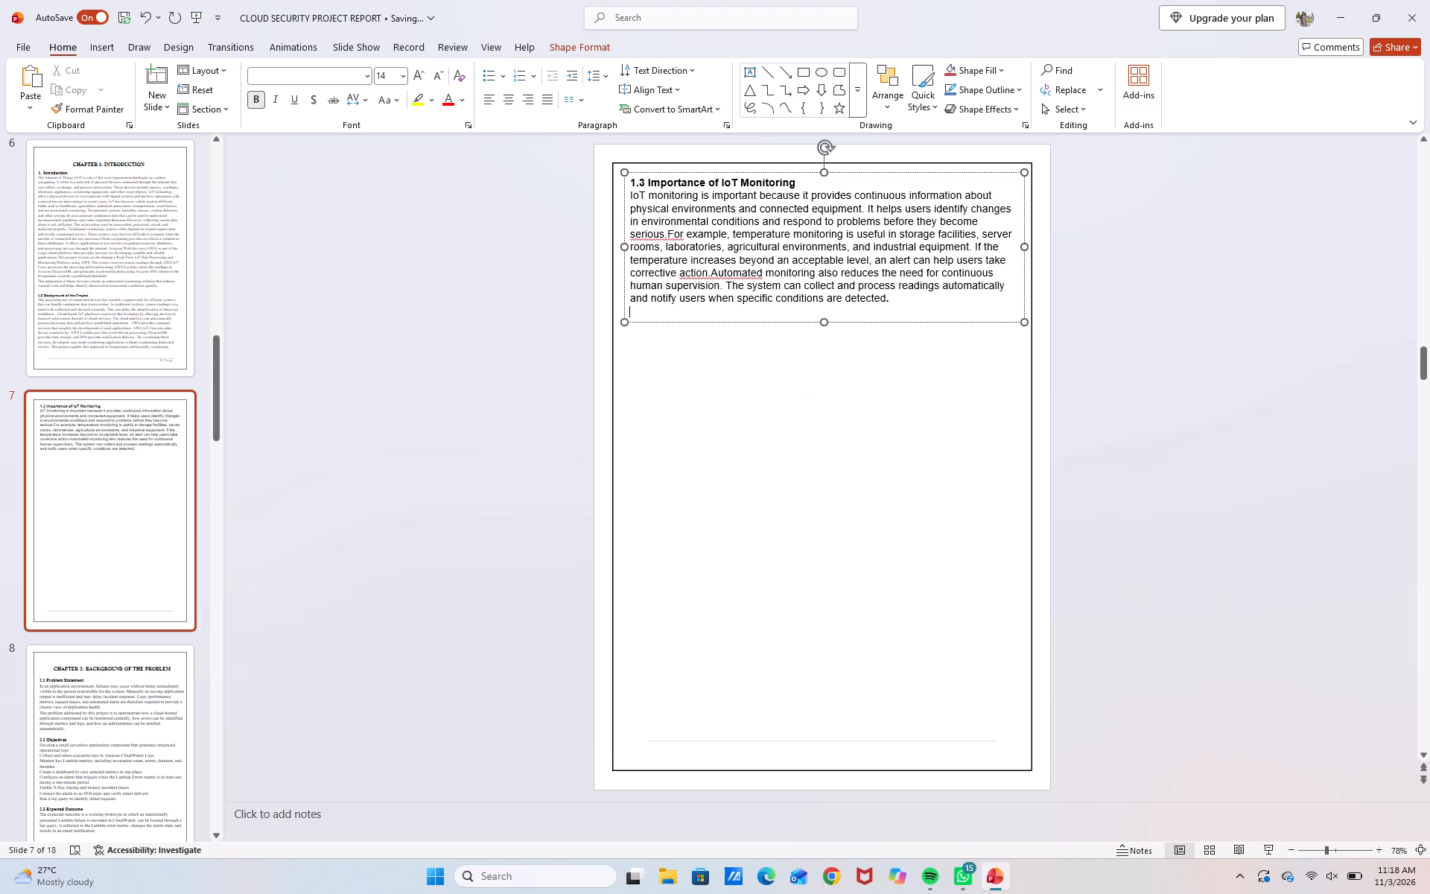
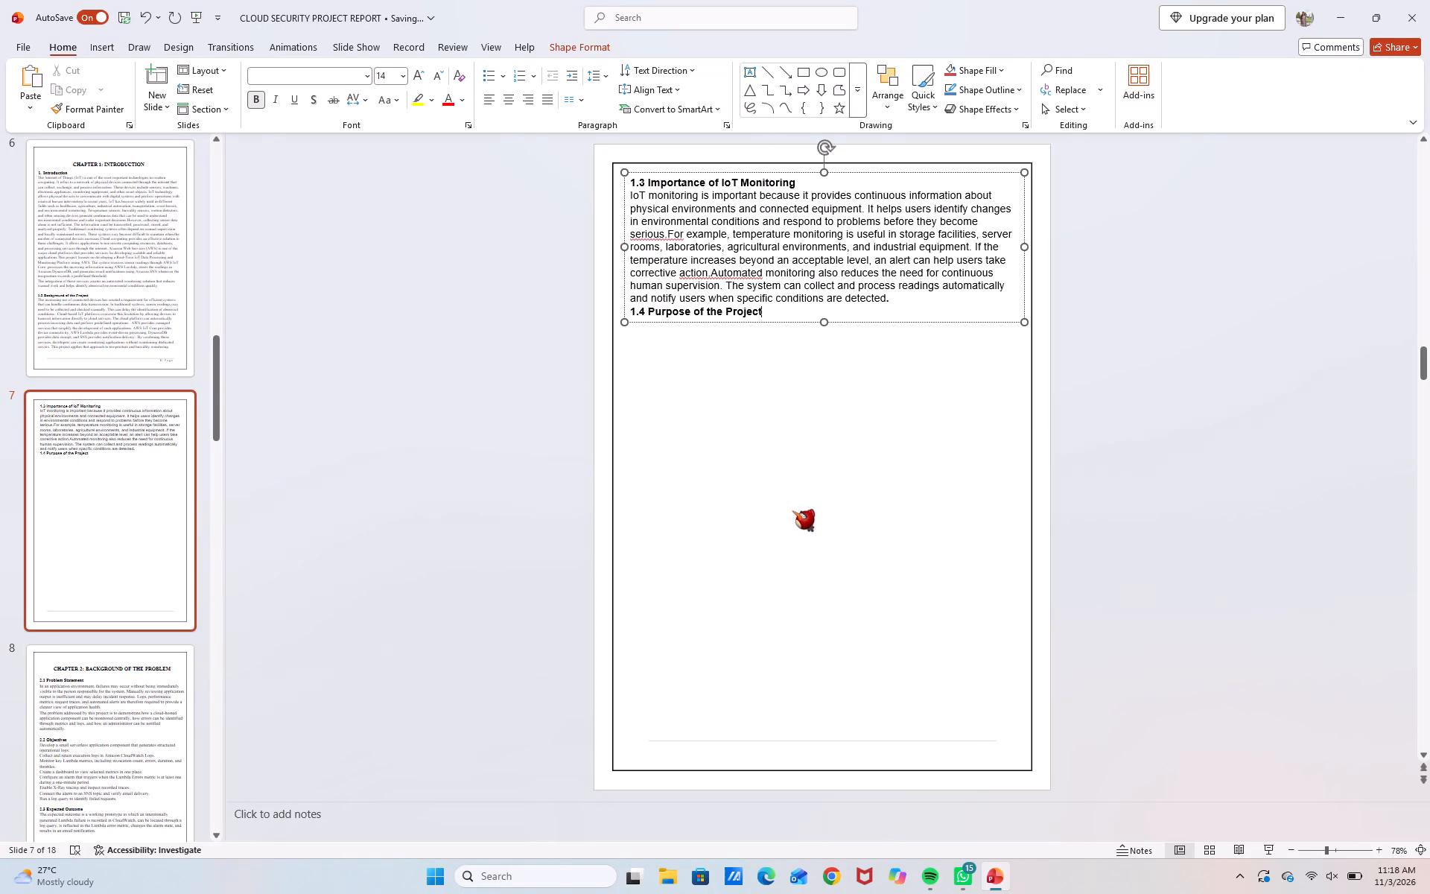
Add two new lines below the "1.4 Purpose of the Project" heading within the same text box on slide 7.
{"action": "key", "text": "Return"}
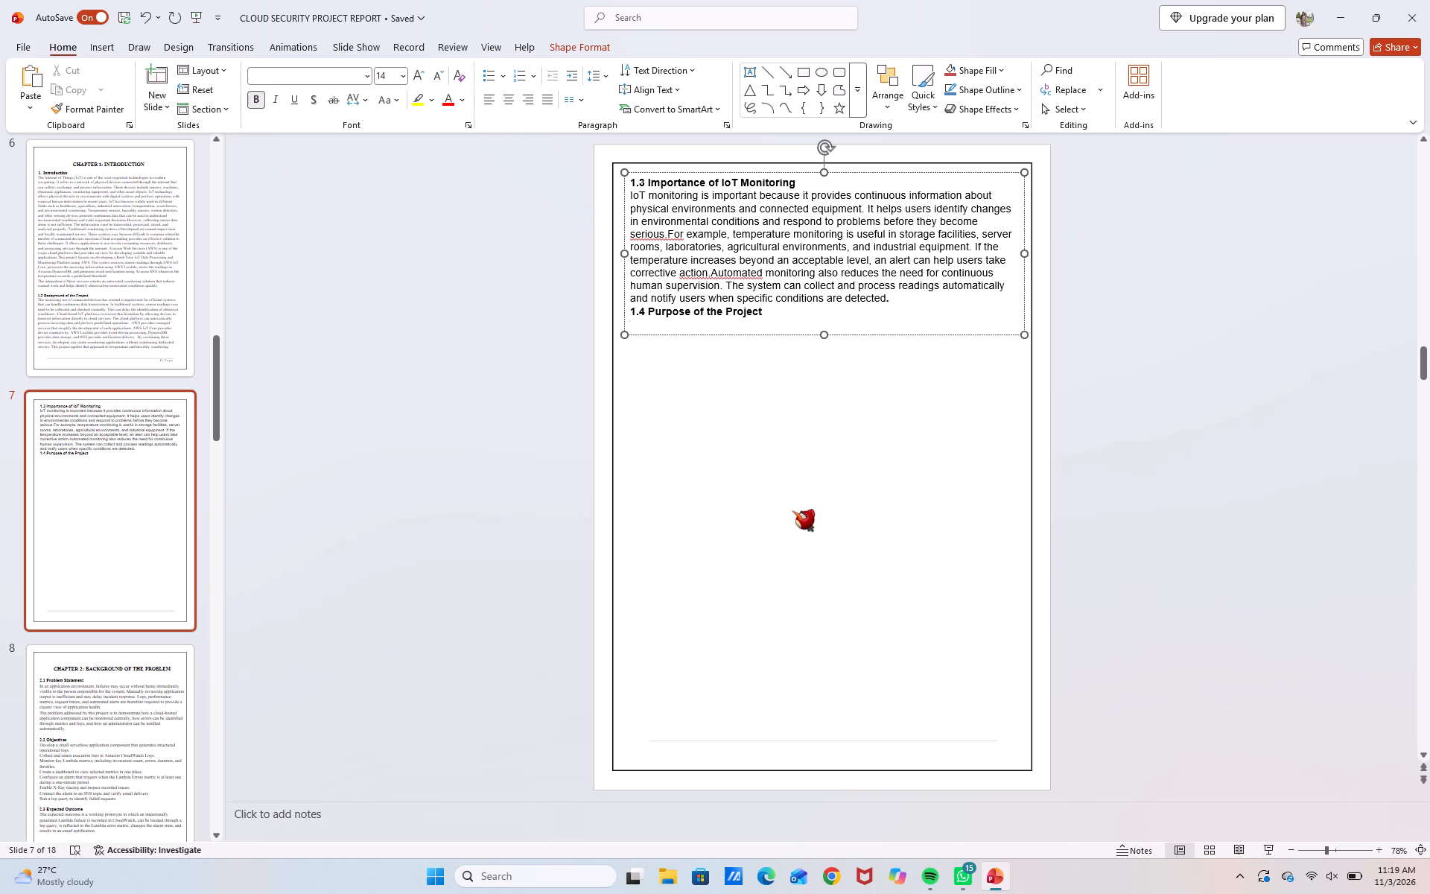
{"action": "key", "text": "Tab"}
{"action": "key", "text": "Tab"}
{"action": "key", "text": "Left"}
{"action": "key", "text": "Left"}
{"action": "key", "text": "Left"}
{"action": "key", "text": "Return"}
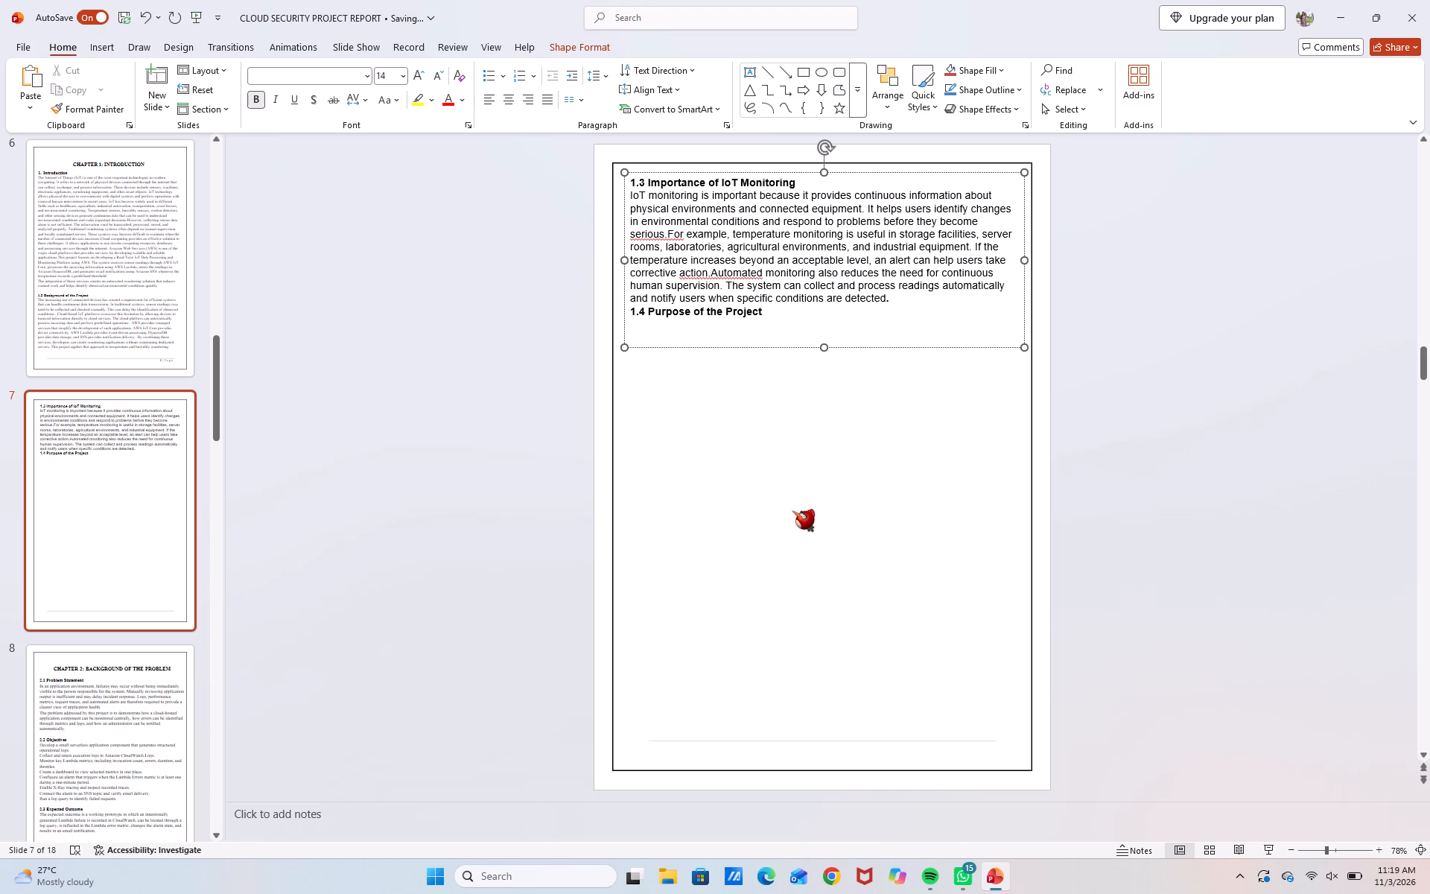
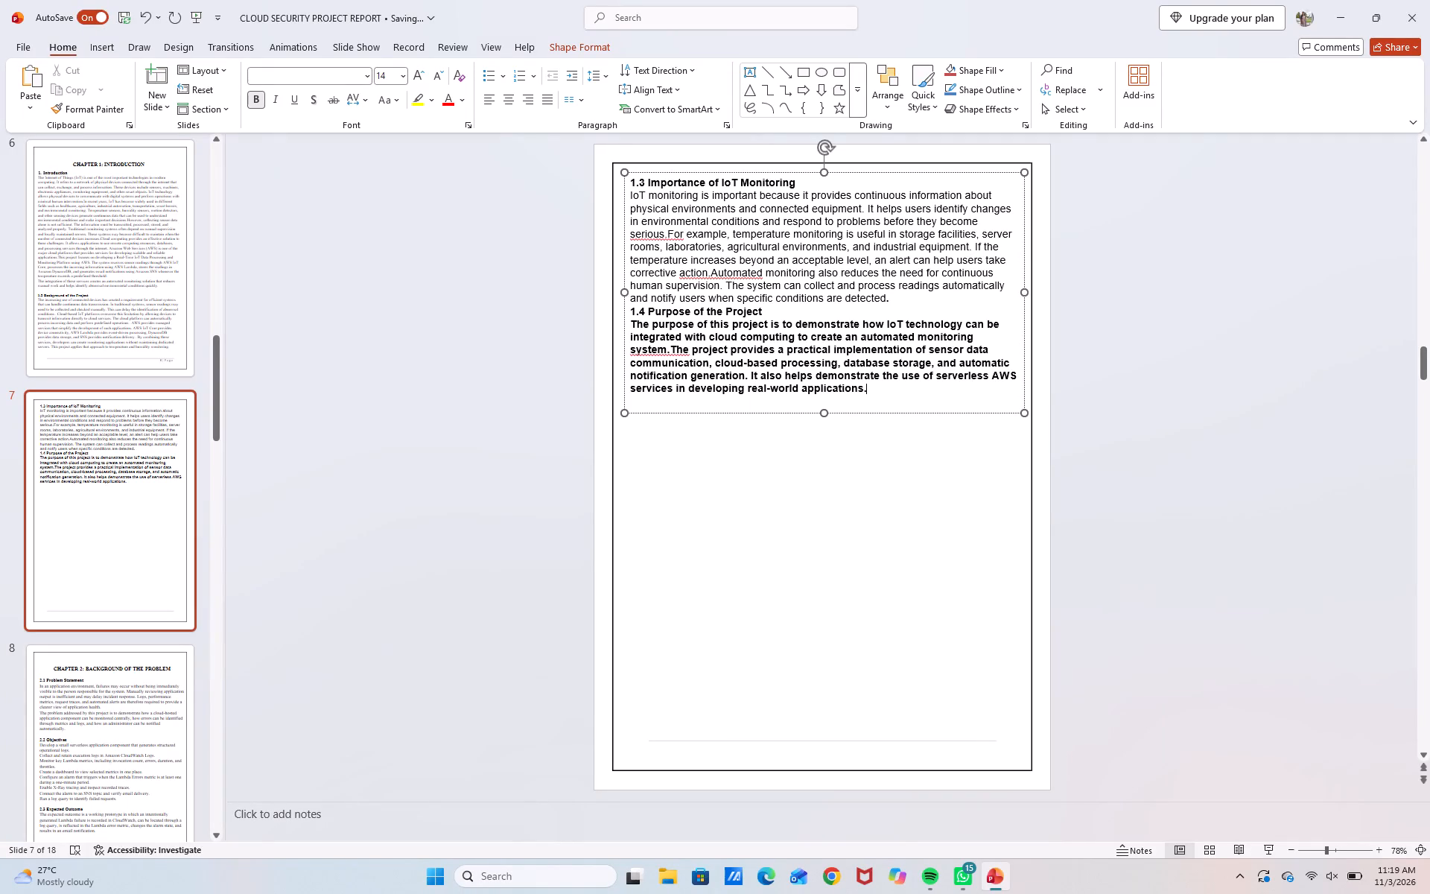
Select the whole body paragraph beneath the "1.4 Purpose of the Project" heading on slide 7.
{"action": "left_click_drag", "start_coordinate": [632, 324], "coordinate": [758, 388]}
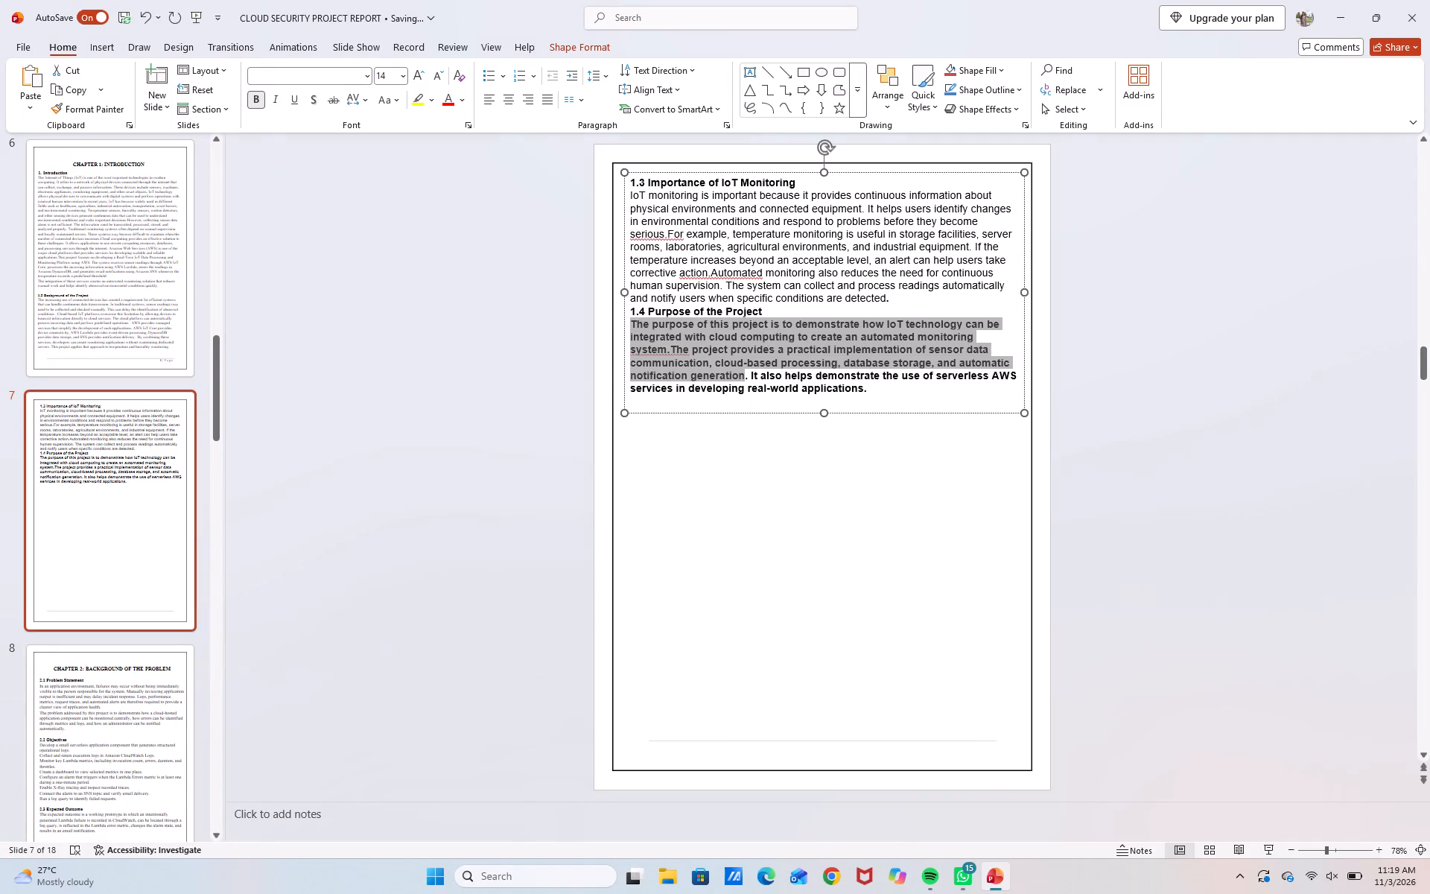
{"action": "left_click_drag", "start_coordinate": [758, 388], "coordinate": [869, 395]}
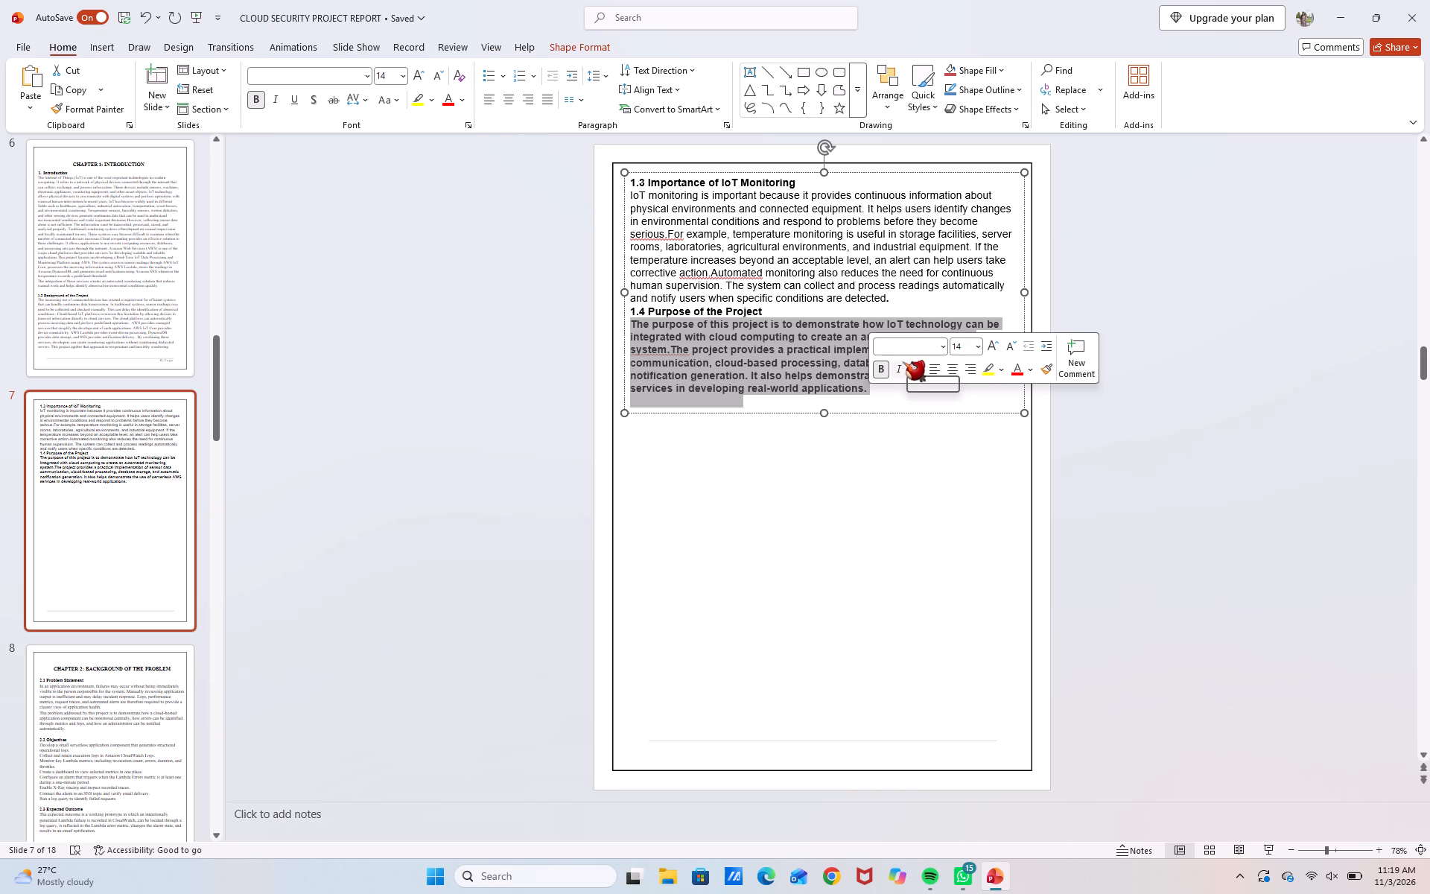
Remove the bold formatting from the body paragraph beneath the "1.4 Purpose of the Project" heading.
{"action": "left_click", "coordinate": [886, 370]}
{"action": "left_click", "coordinate": [838, 481]}
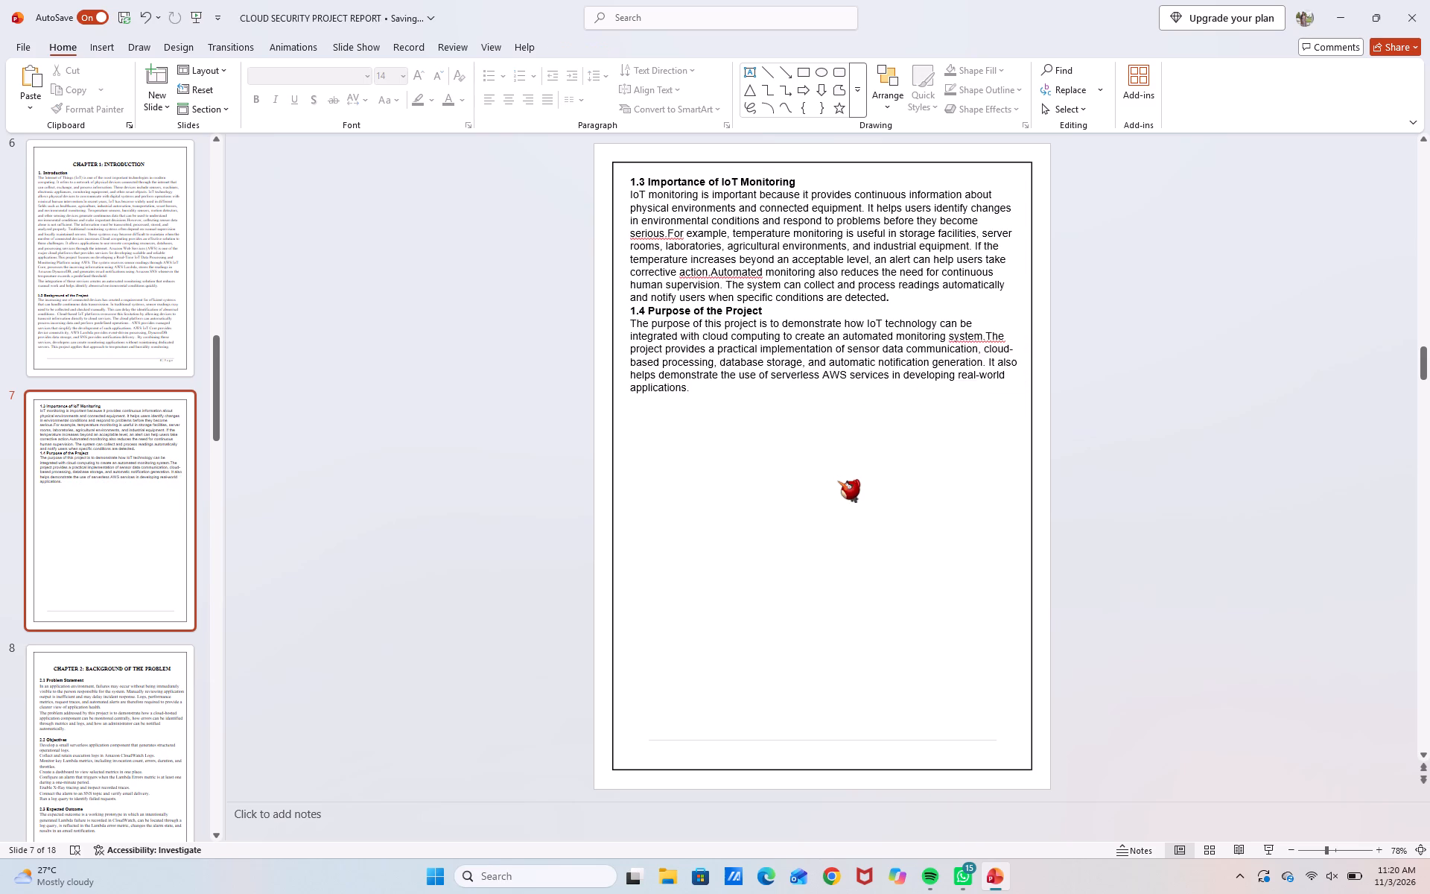
Insert a blank line between the section 1.3 paragraph and the "1.4 Purpose of the Project" heading.
{"action": "left_click", "coordinate": [713, 407]}
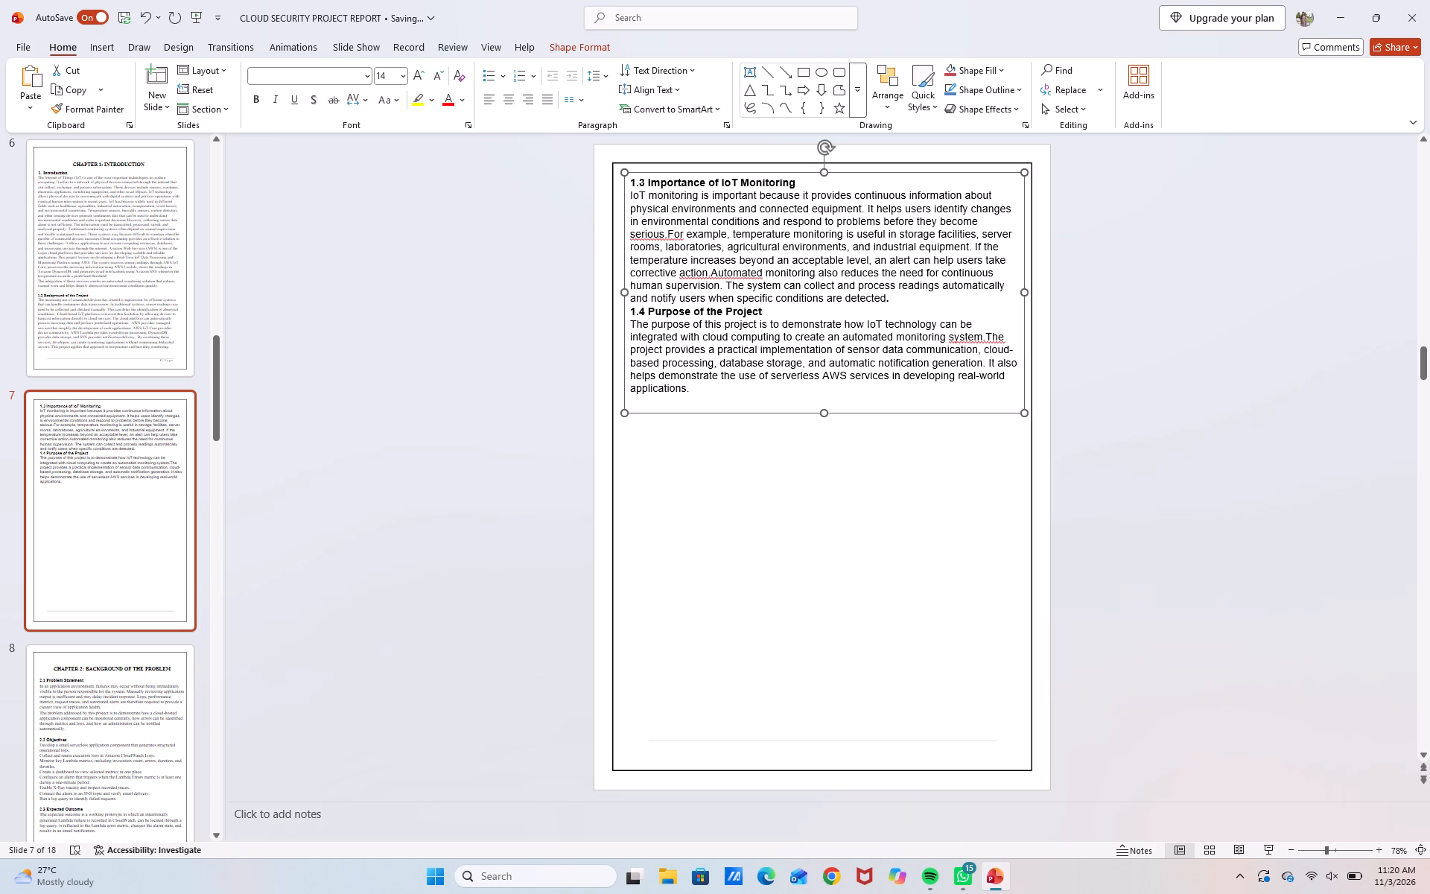
{"action": "left_click", "coordinate": [895, 298]}
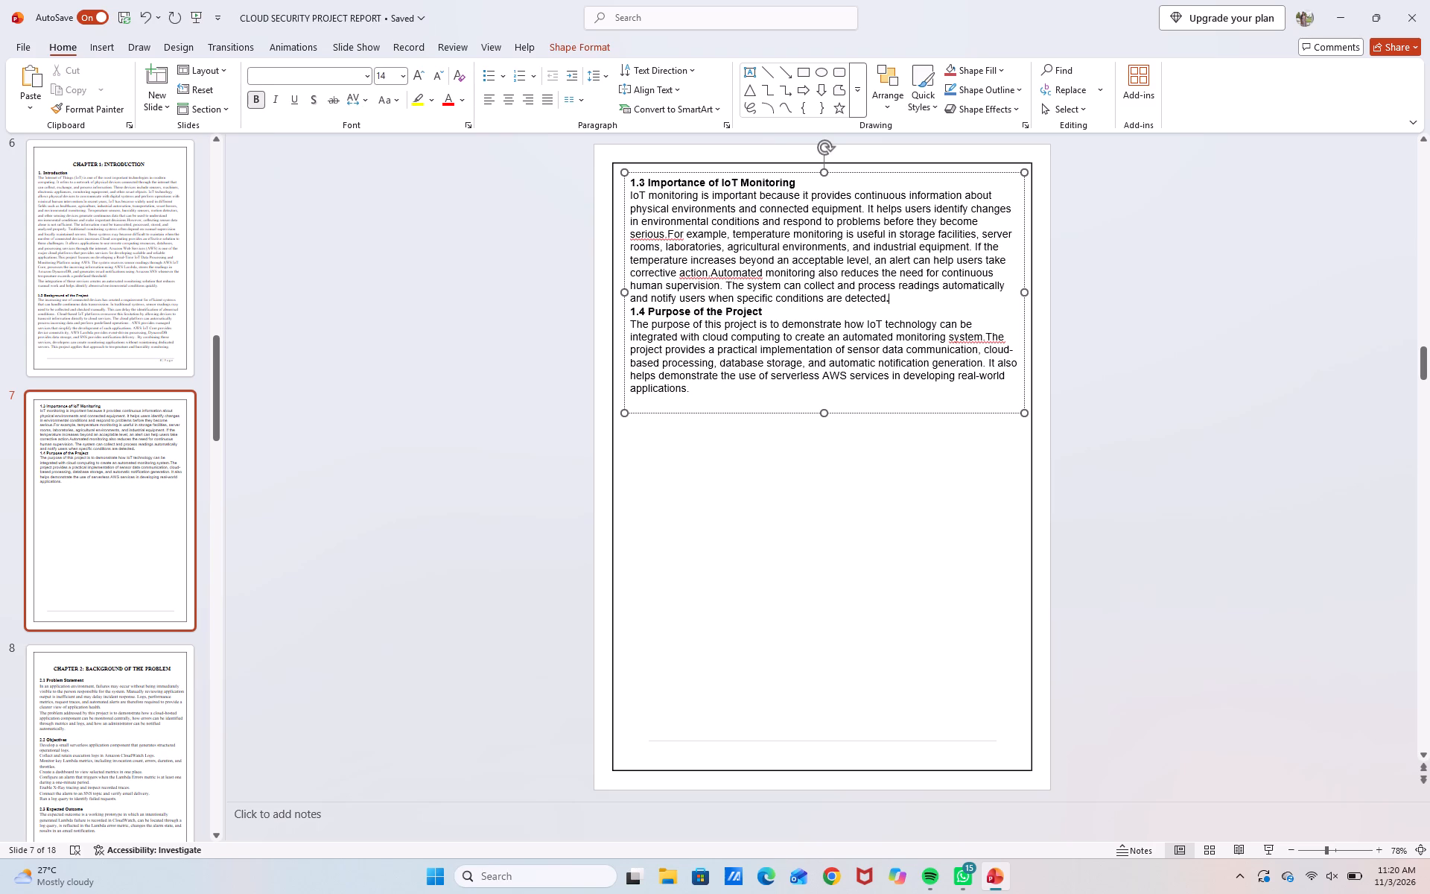
{"action": "key", "text": "Return"}
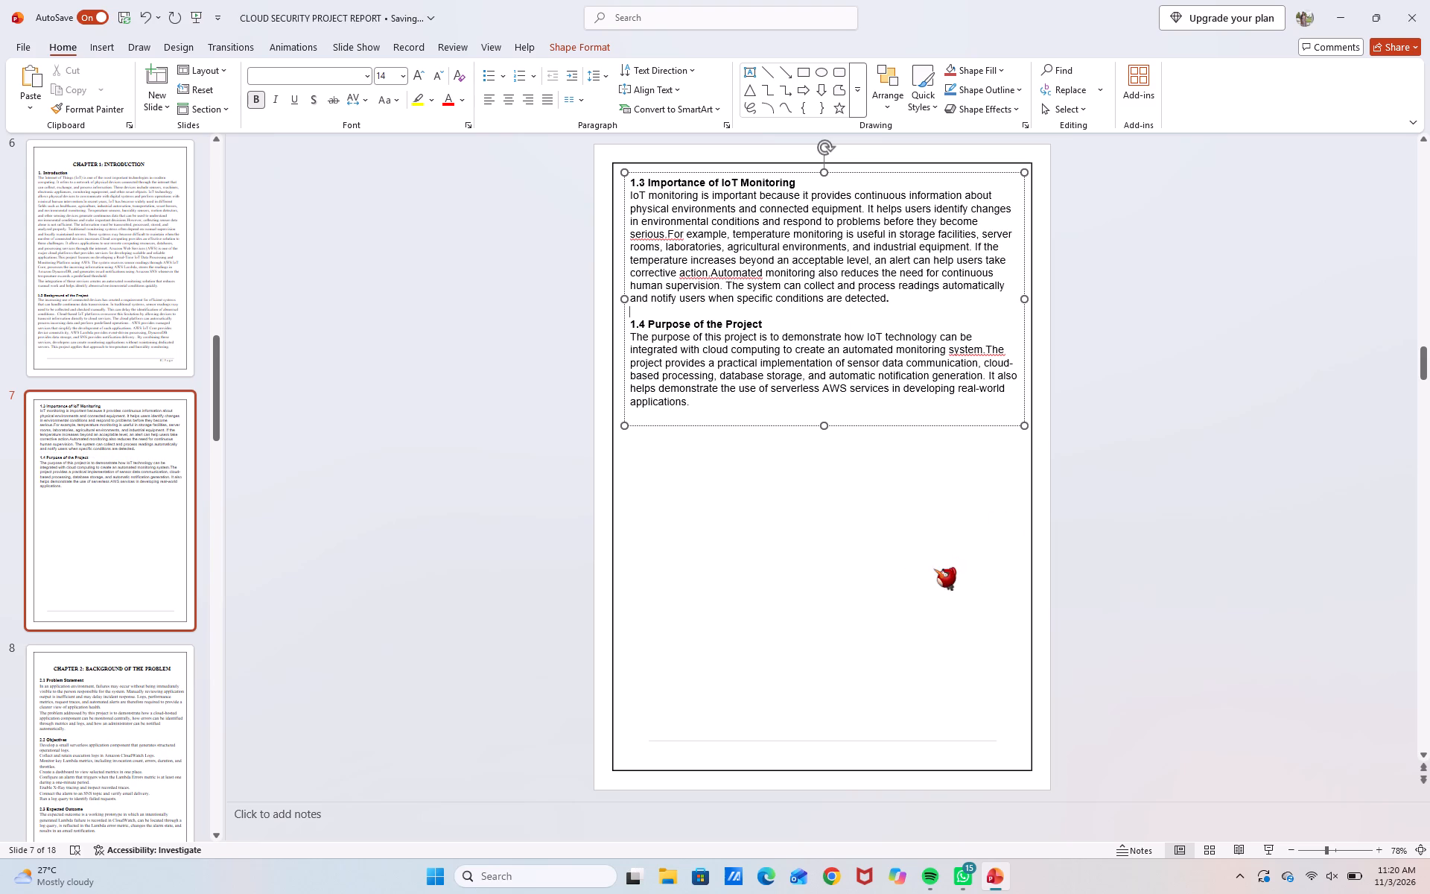
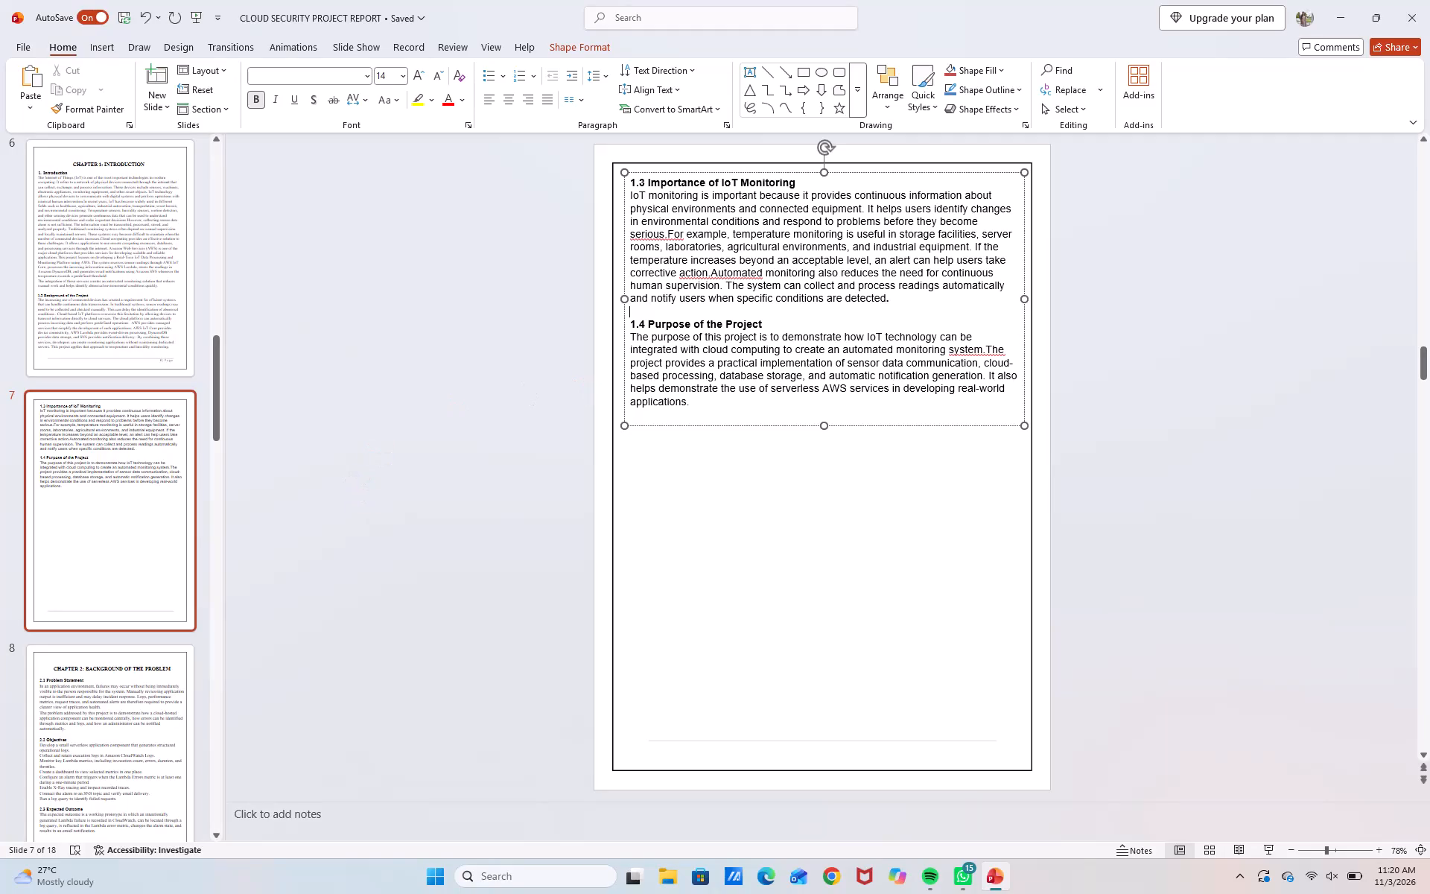
Go to slide 8, "CHAPTER 2: BACKGROUND OF THE PROBLEM".
{"action": "left_click", "coordinate": [97, 717]}
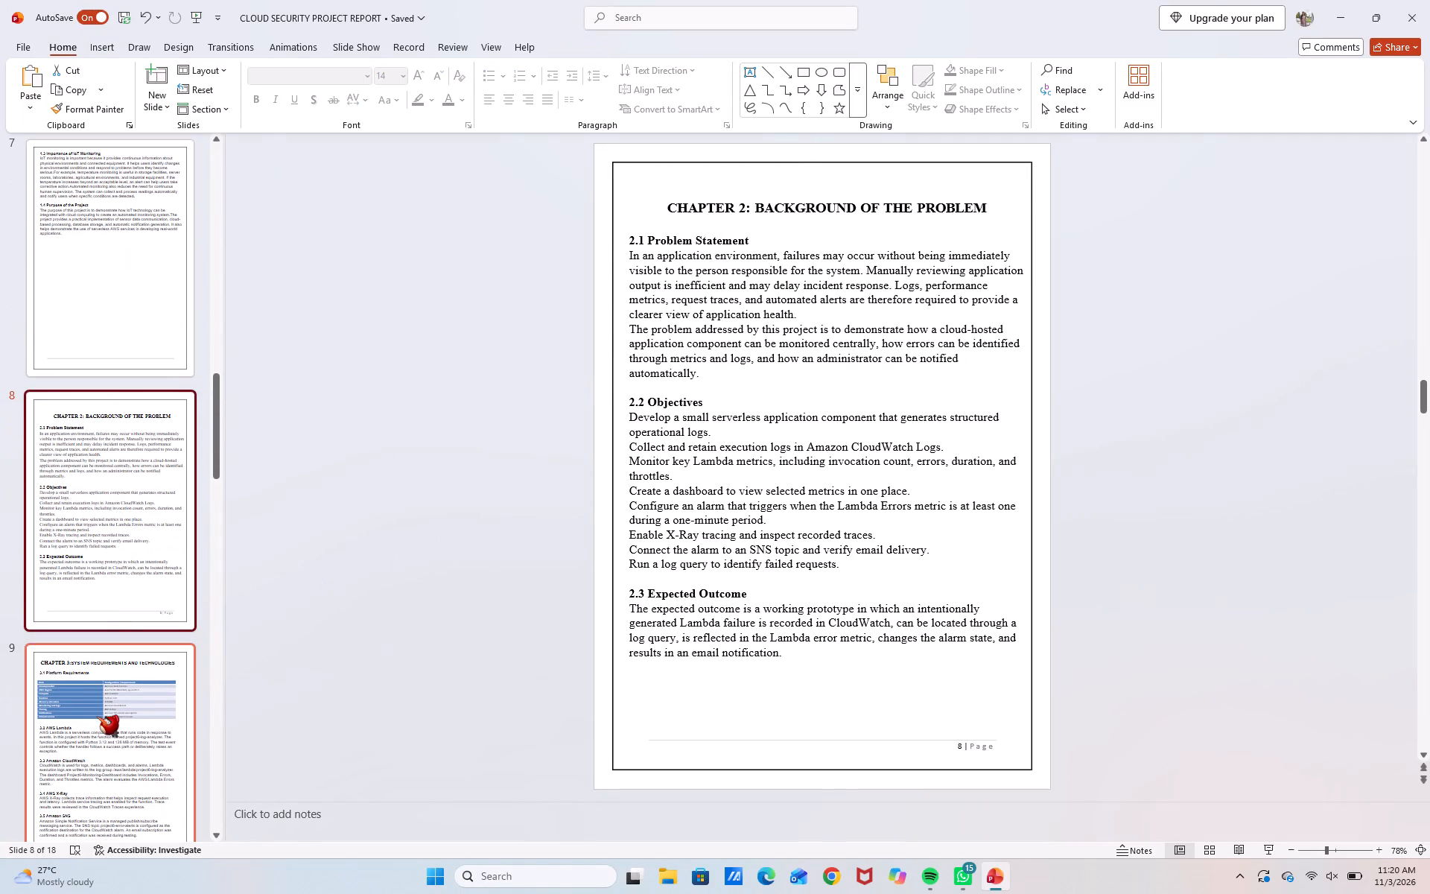
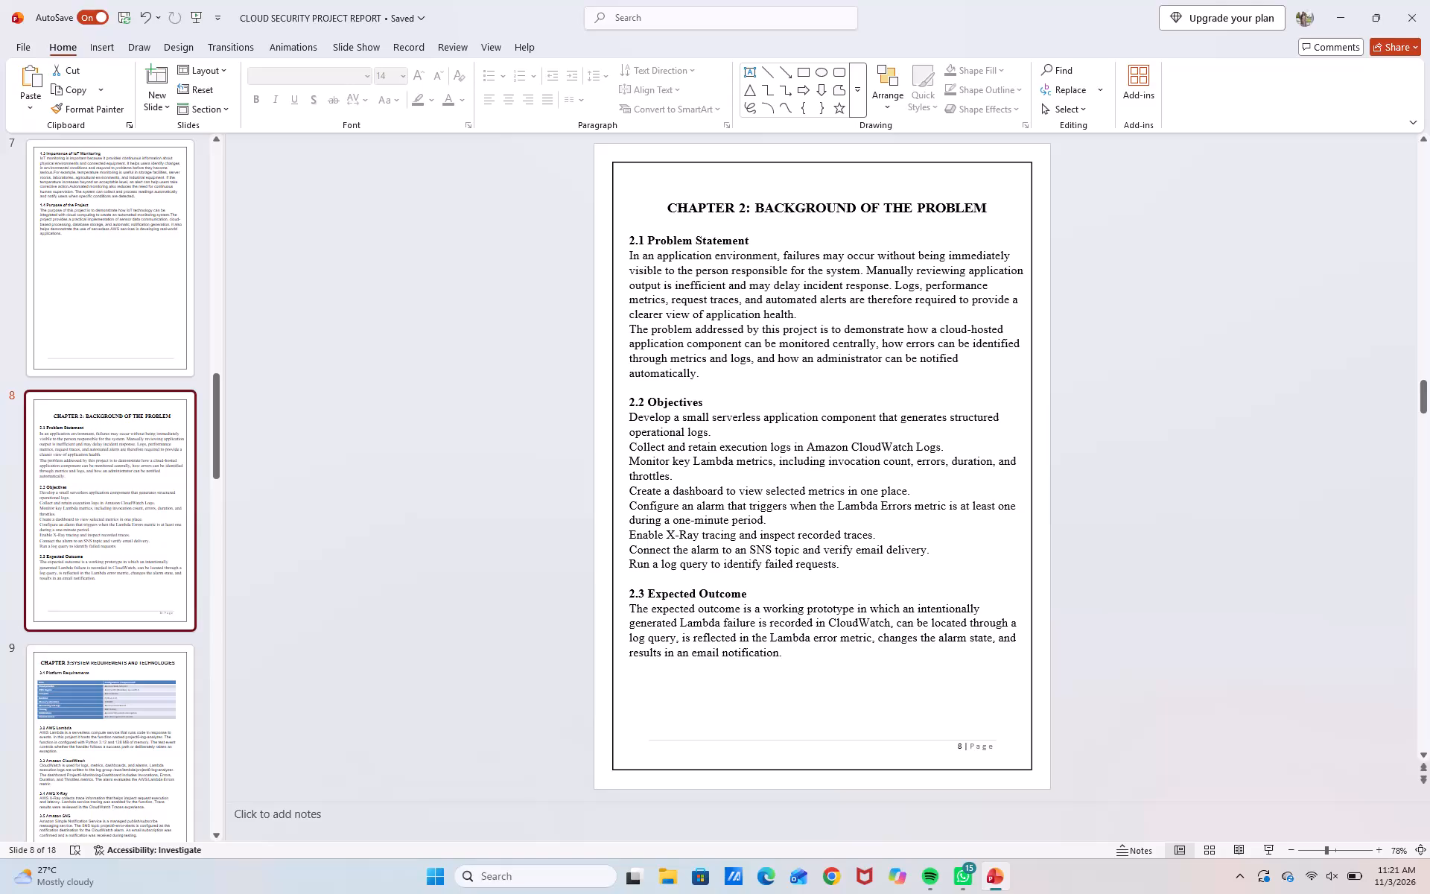
Replace the title text after "CHAPTER 2:" on slide 8 with the copied text "PROBLEM STATEMENT AND OBJECTIVES".
{"action": "left_click_drag", "start_coordinate": [759, 203], "coordinate": [960, 213]}
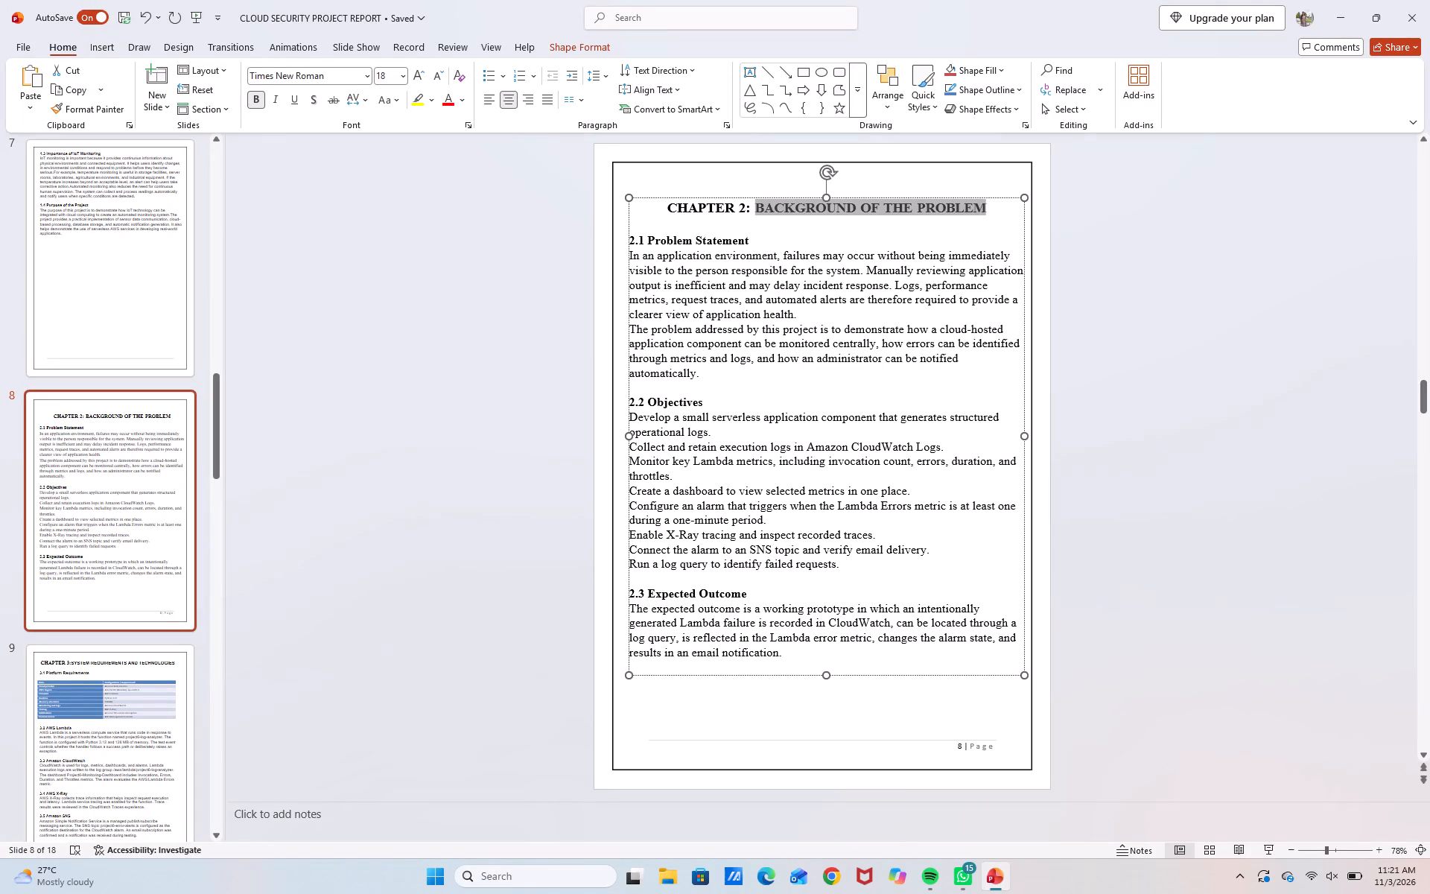
{"action": "left_click_drag", "start_coordinate": [960, 213], "coordinate": [961, 214]}
{"action": "key", "text": "BackSpace"}
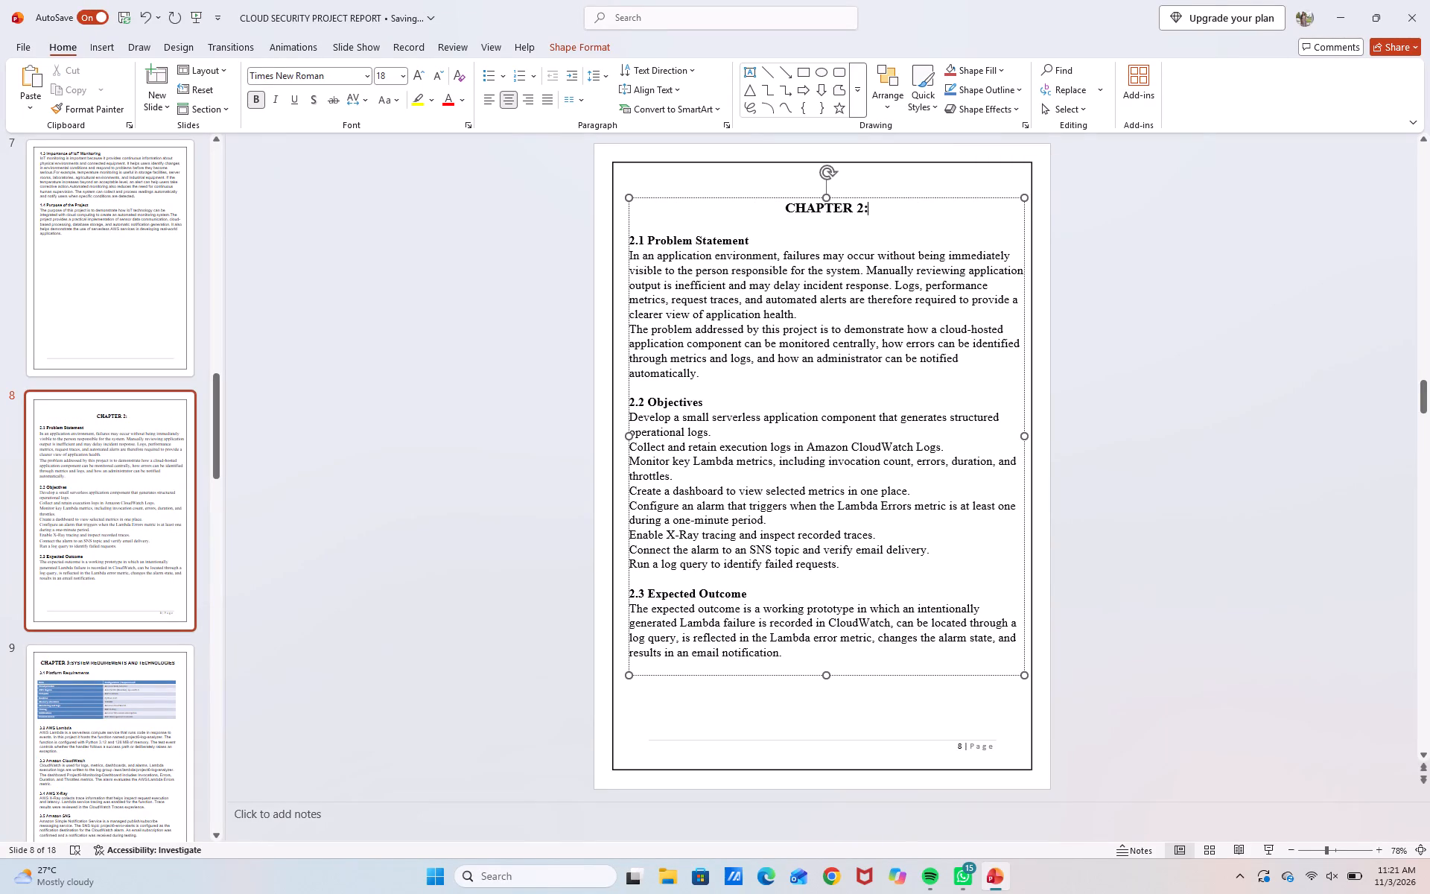
{"action": "key", "text": "ctrl+v"}
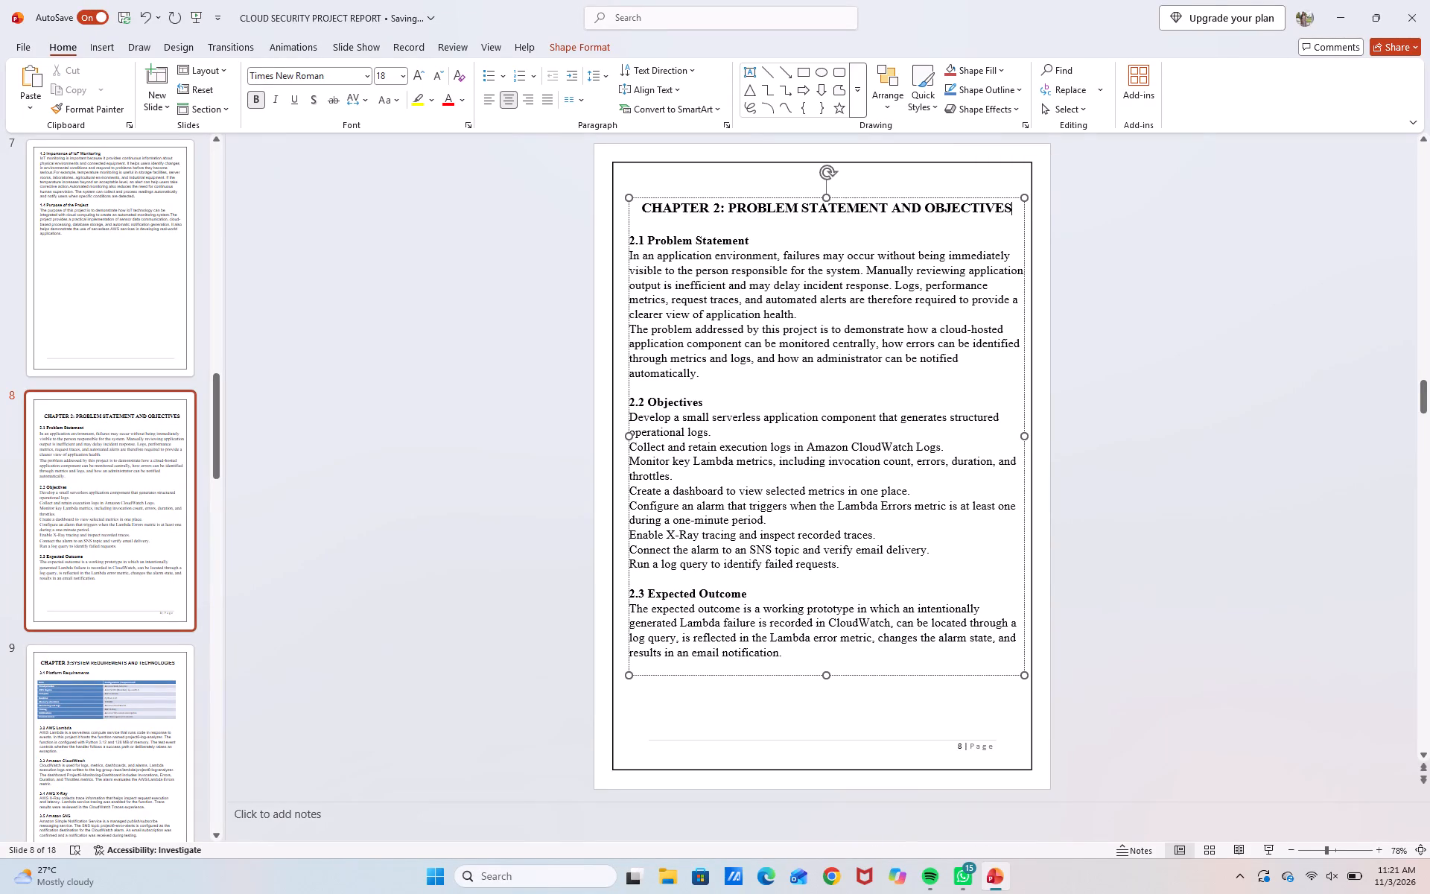
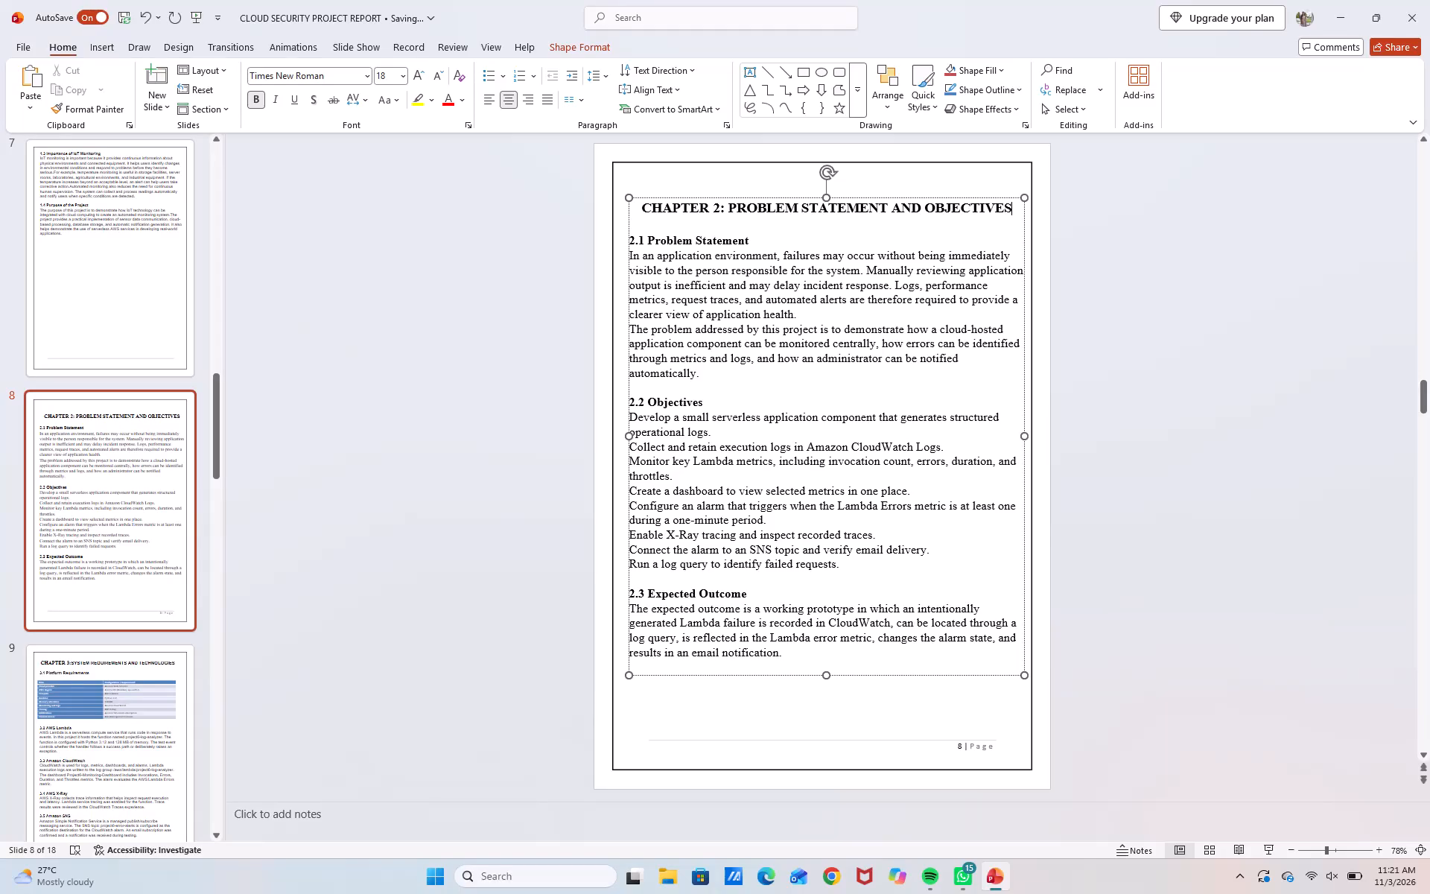
Replace the 2.1 Problem Statement body with the copied text on monitoring environmental conditions, leaving a blank line before 2.2 Objectives.
{"action": "left_click_drag", "start_coordinate": [635, 256], "coordinate": [733, 369]}
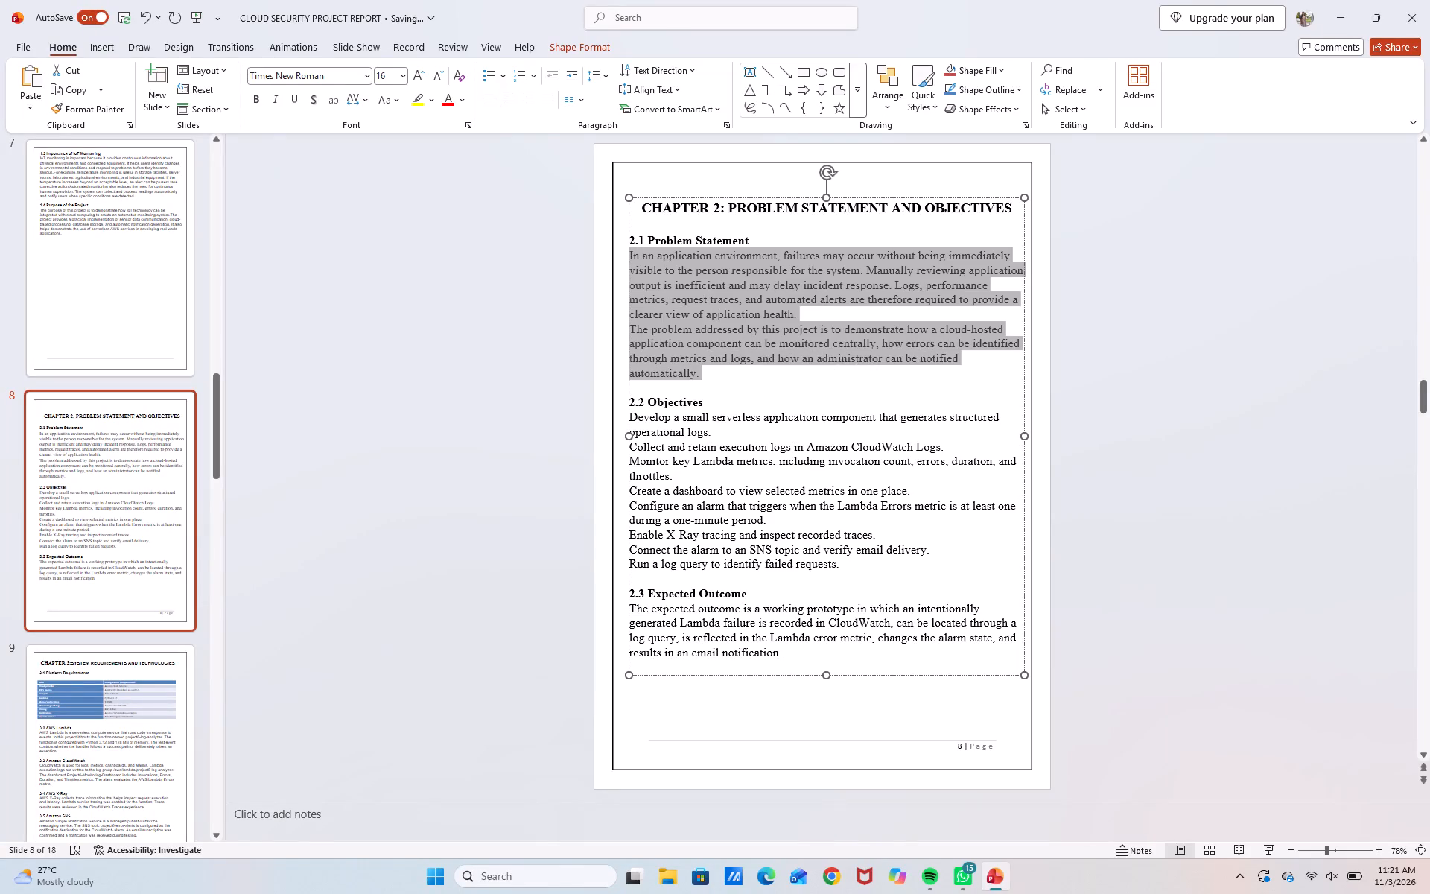
{"action": "left_click_drag", "start_coordinate": [733, 369], "coordinate": [740, 382]}
{"action": "key", "text": "BackSpace"}
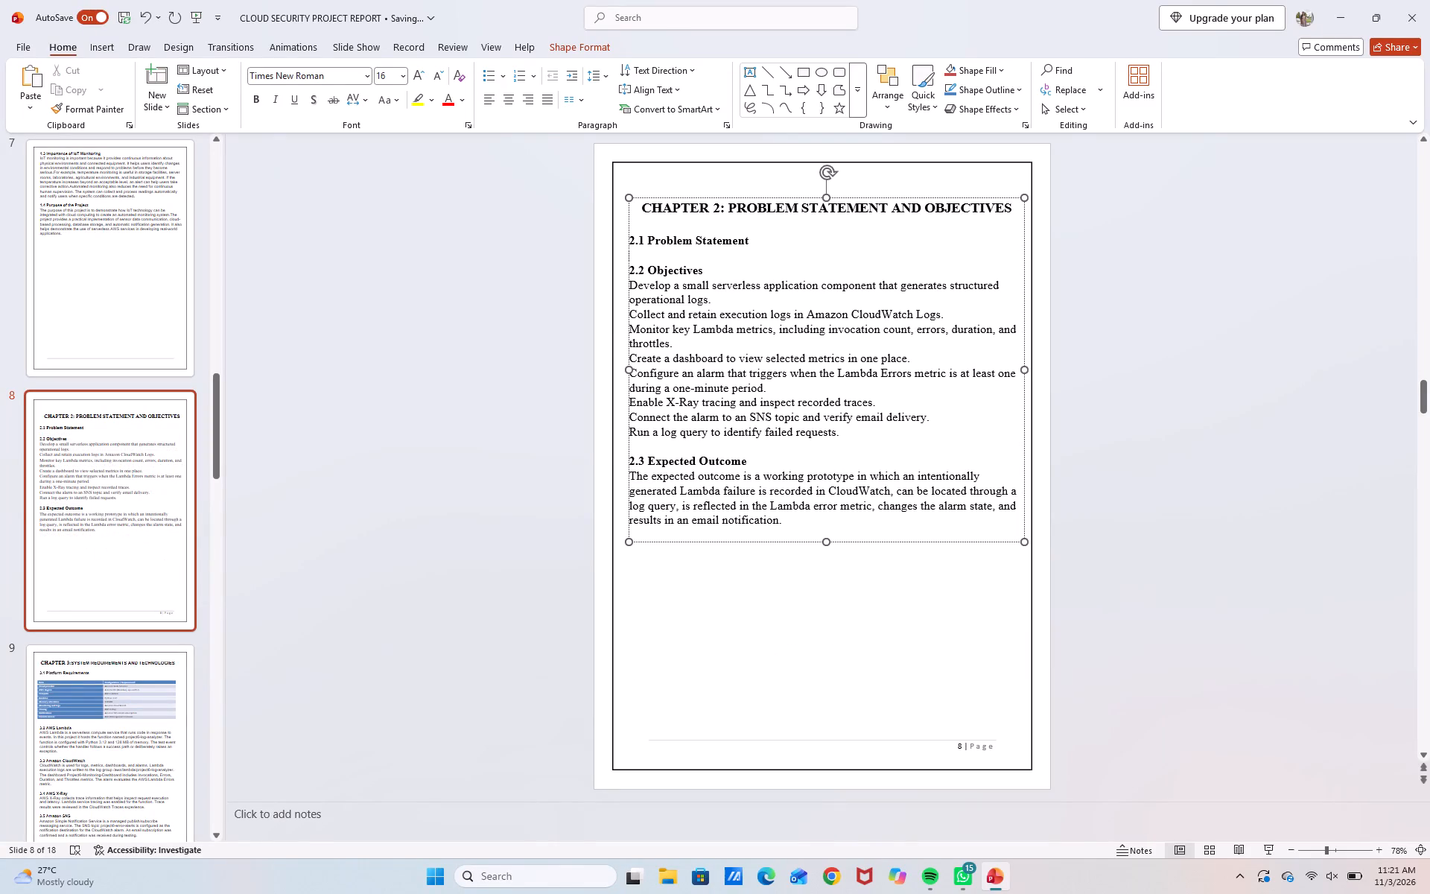
{"action": "key", "text": "ctrl+v"}
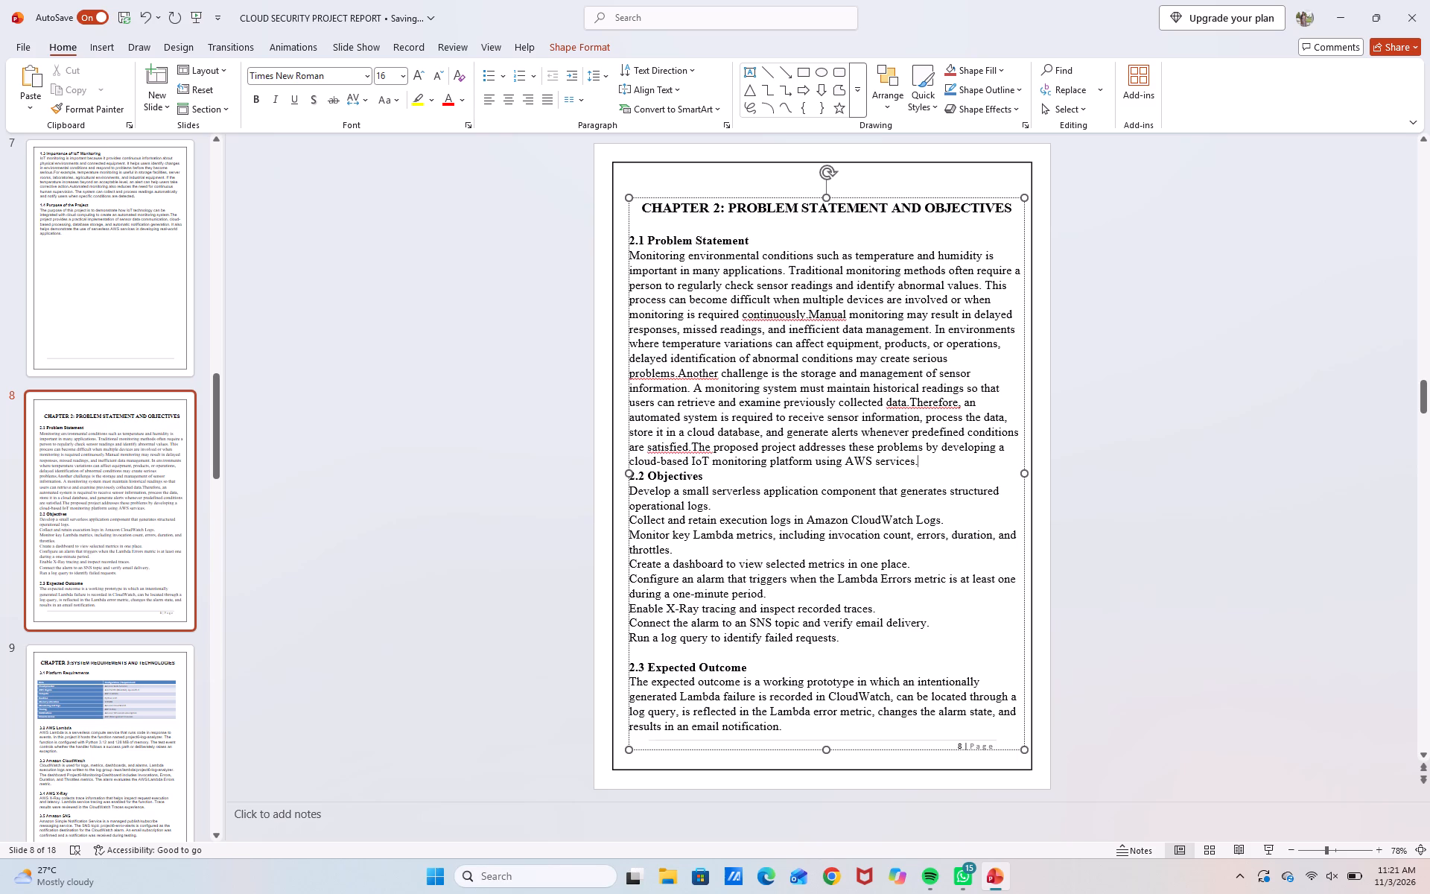
{"action": "key", "text": "Return"}
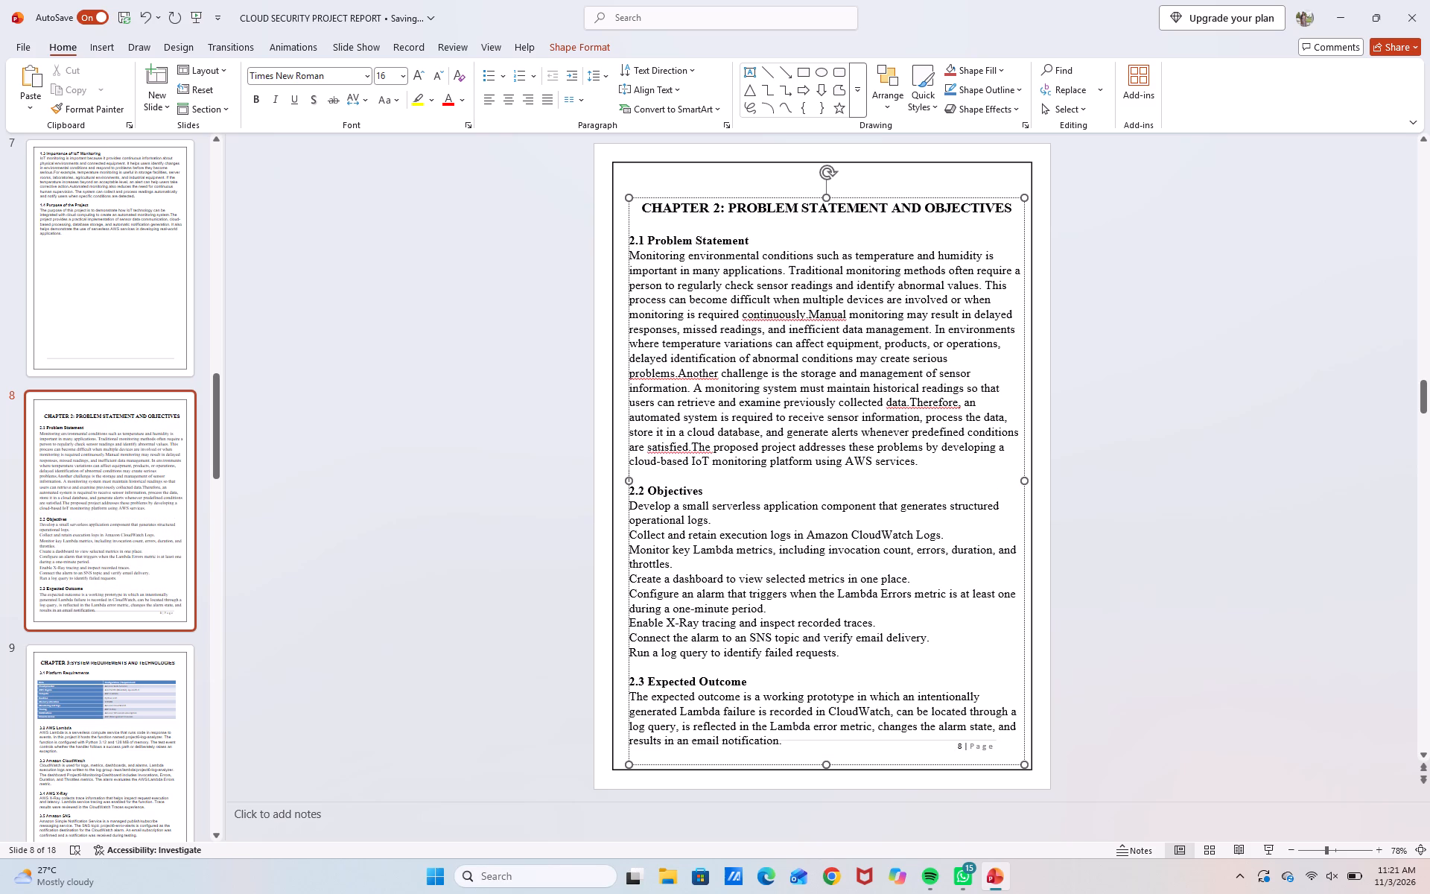
Delete the old list of objectives under the 2.2 Objectives heading on slide 8.
{"action": "left_click_drag", "start_coordinate": [634, 510], "coordinate": [813, 677]}
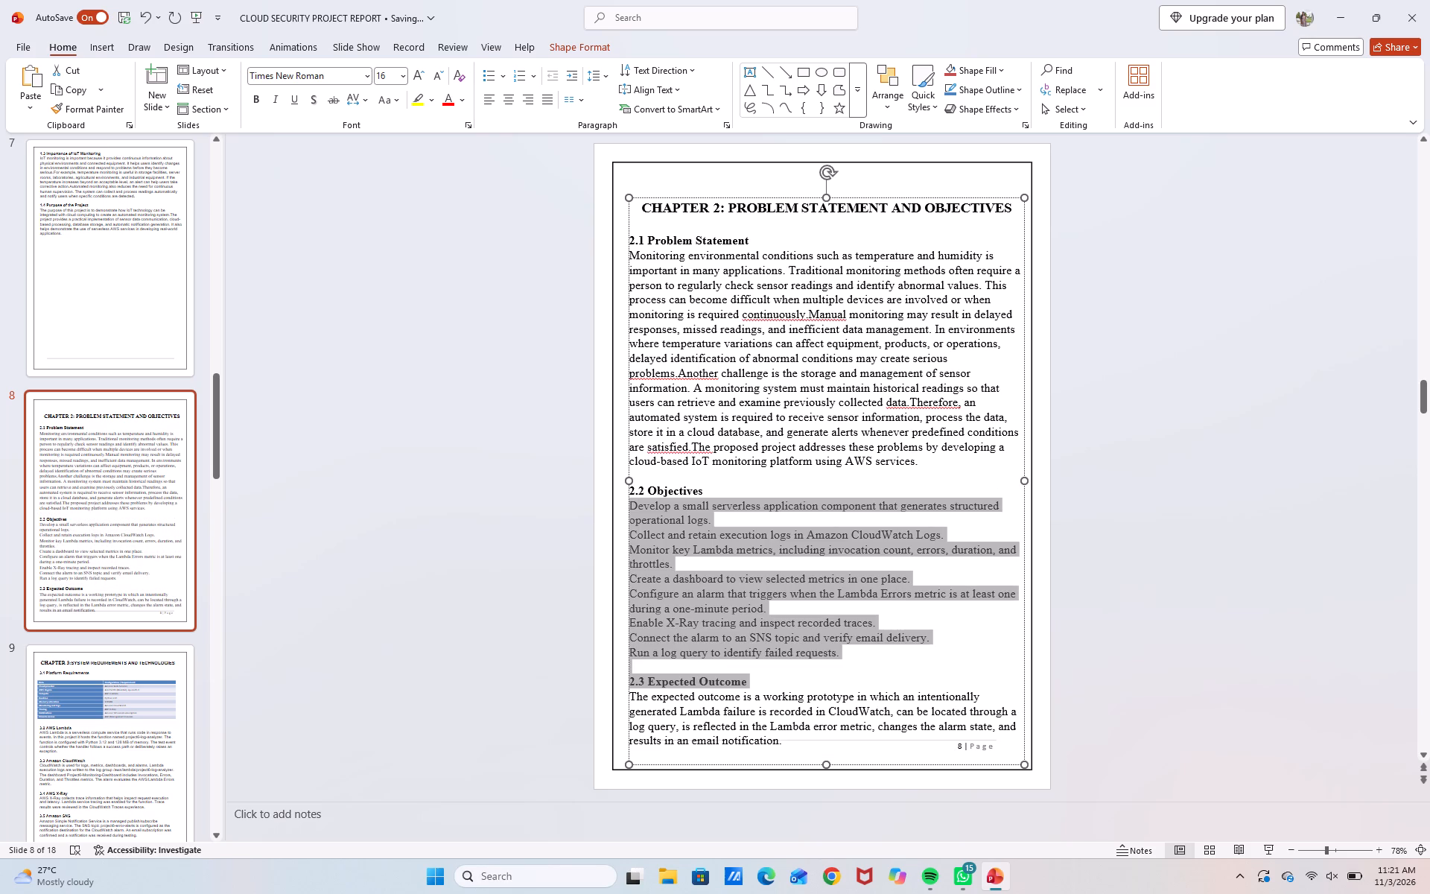
{"action": "left_click_drag", "start_coordinate": [813, 677], "coordinate": [827, 669]}
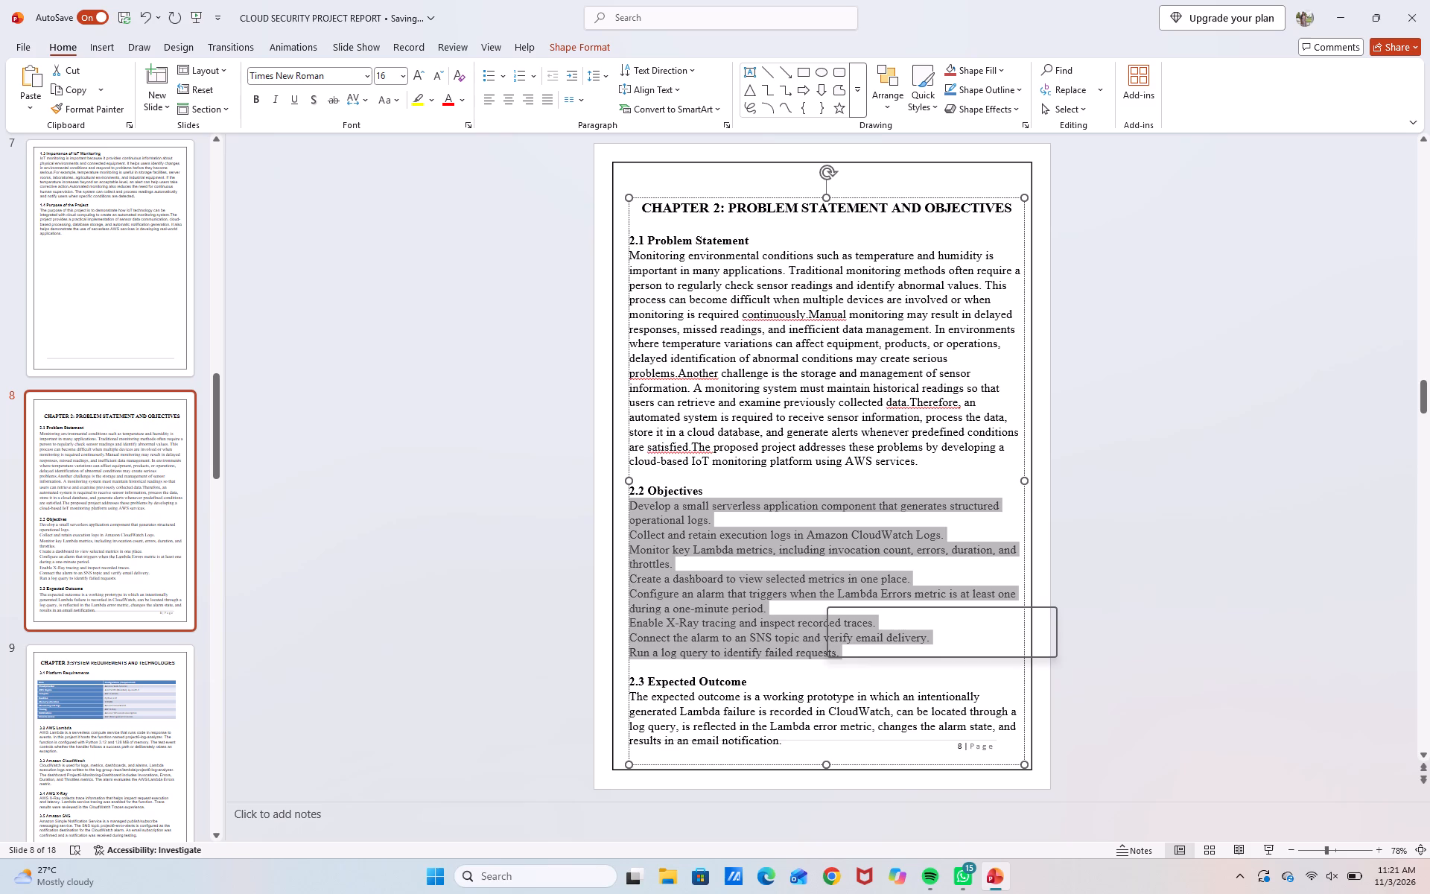
{"action": "key", "text": "BackSpace"}
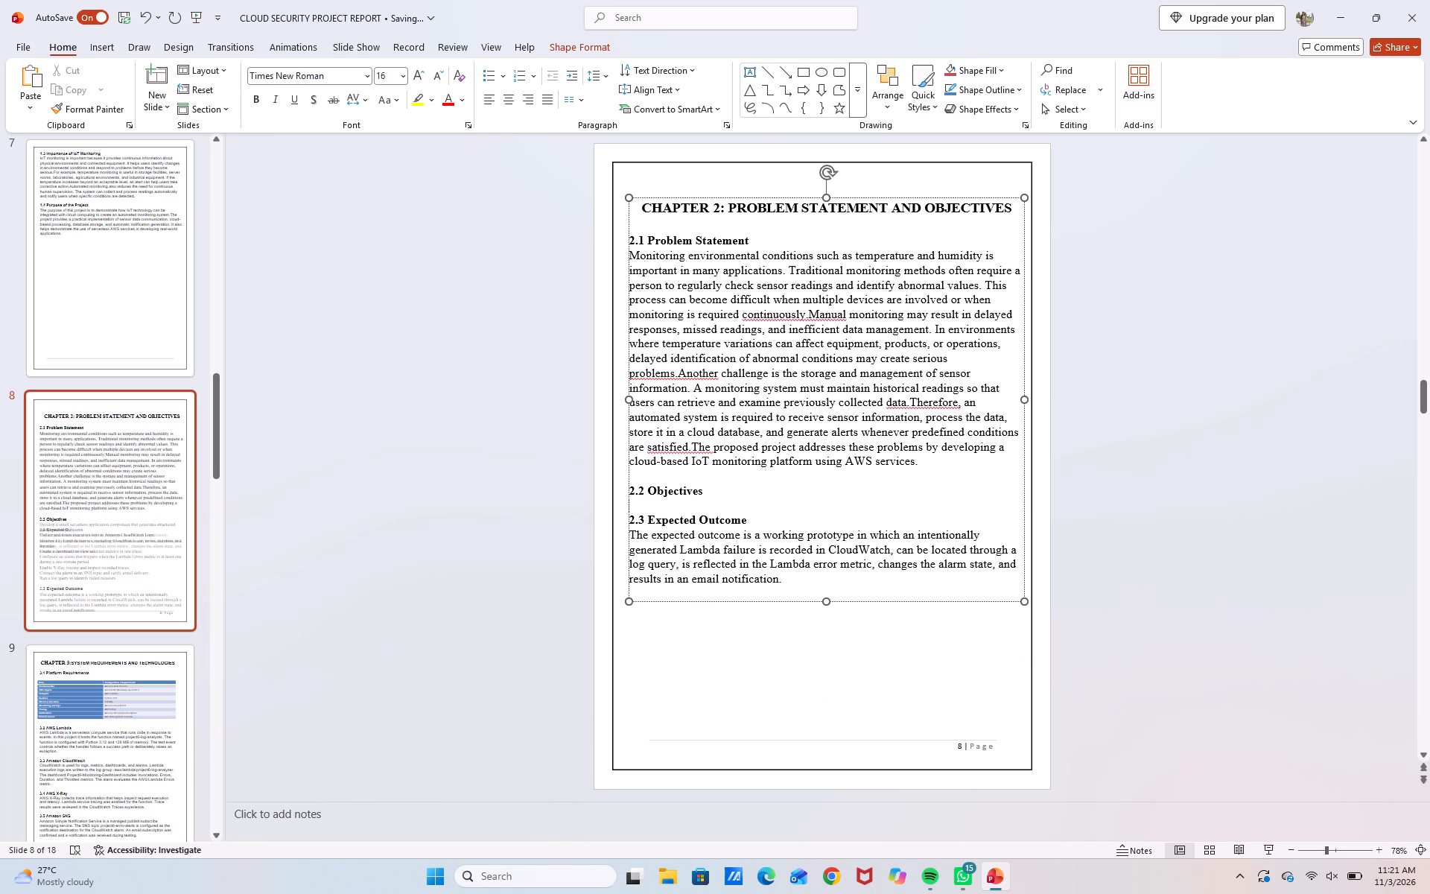
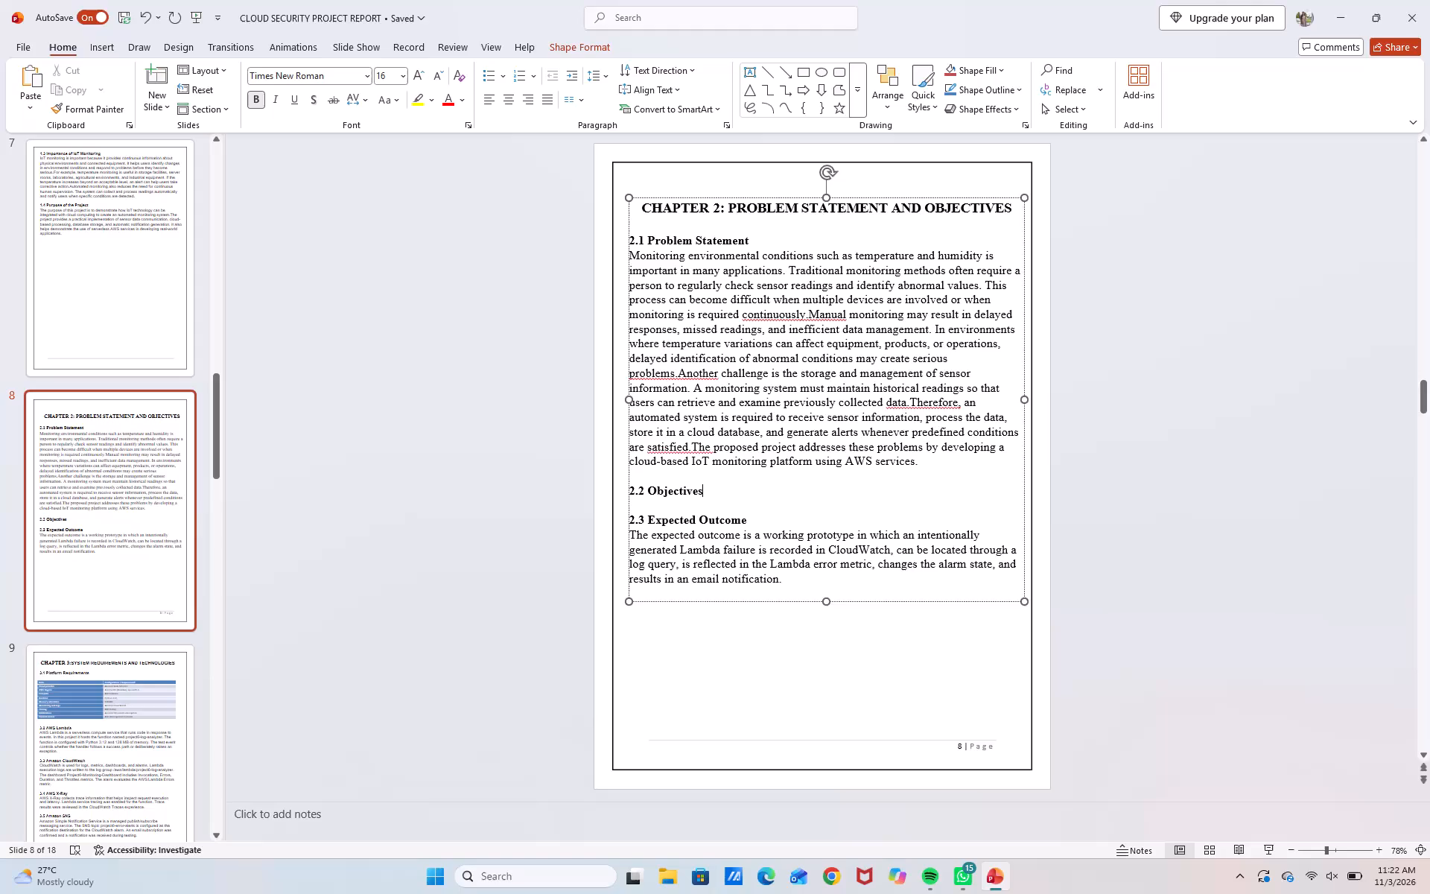
Paste the copied objectives text on a new line under the 2.2 Objectives heading and remove its bold formatting.
{"action": "key", "text": "Return"}
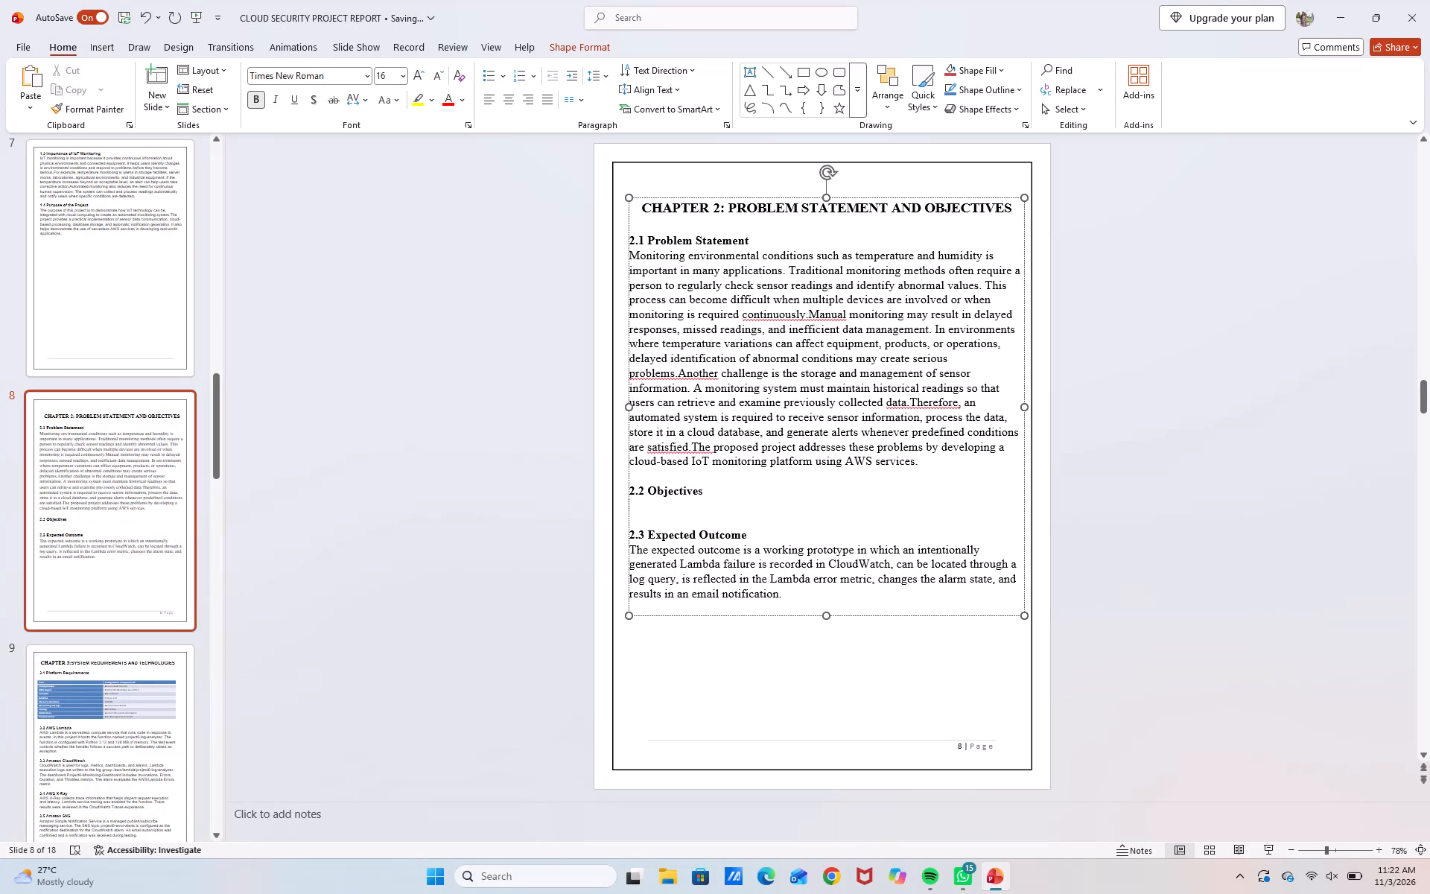
{"action": "key", "text": "ctrl+v"}
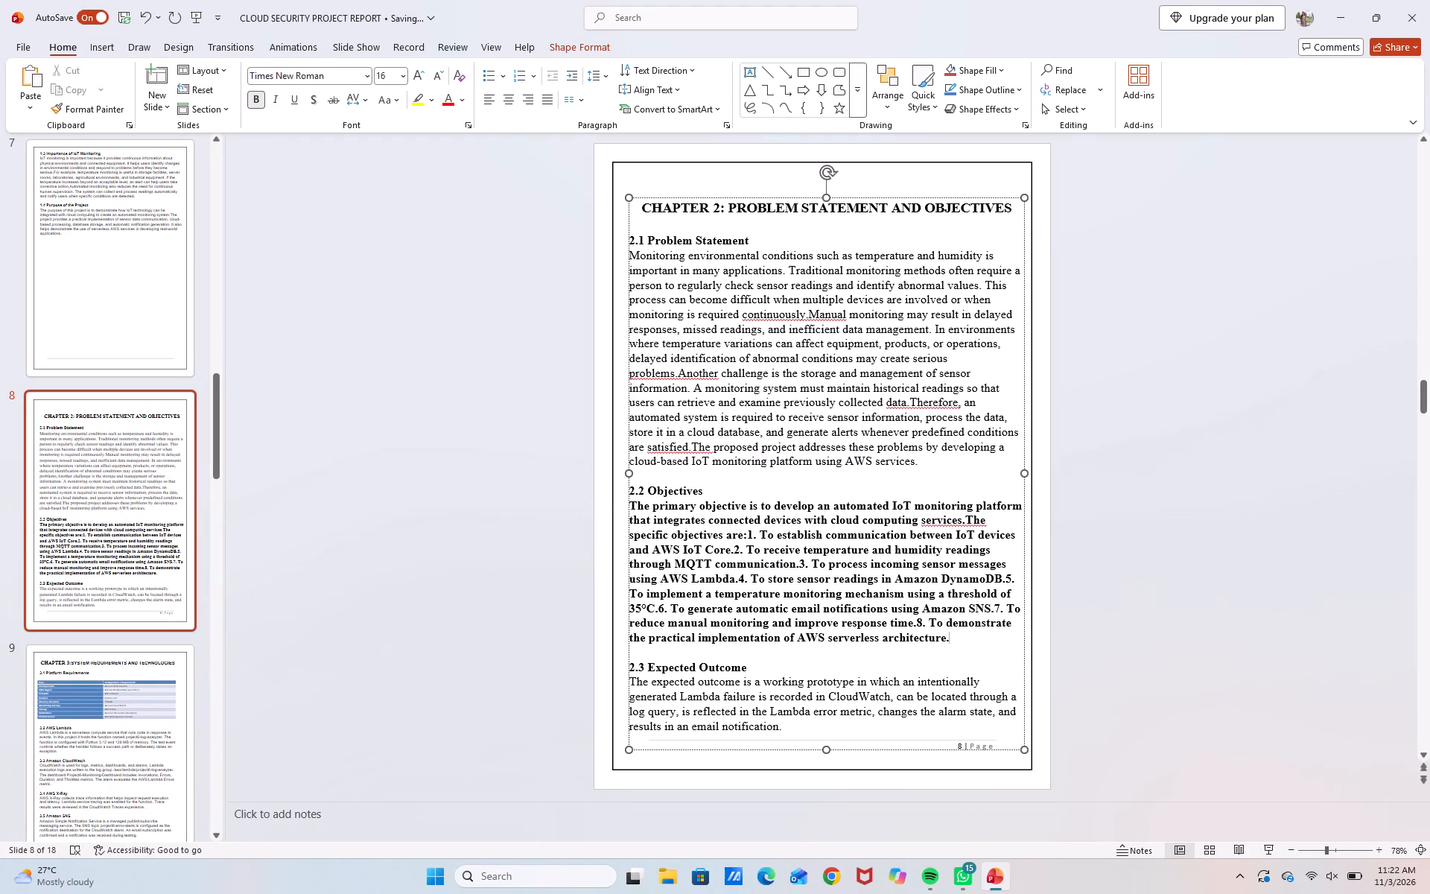
{"action": "left_click_drag", "start_coordinate": [635, 504], "coordinate": [781, 635]}
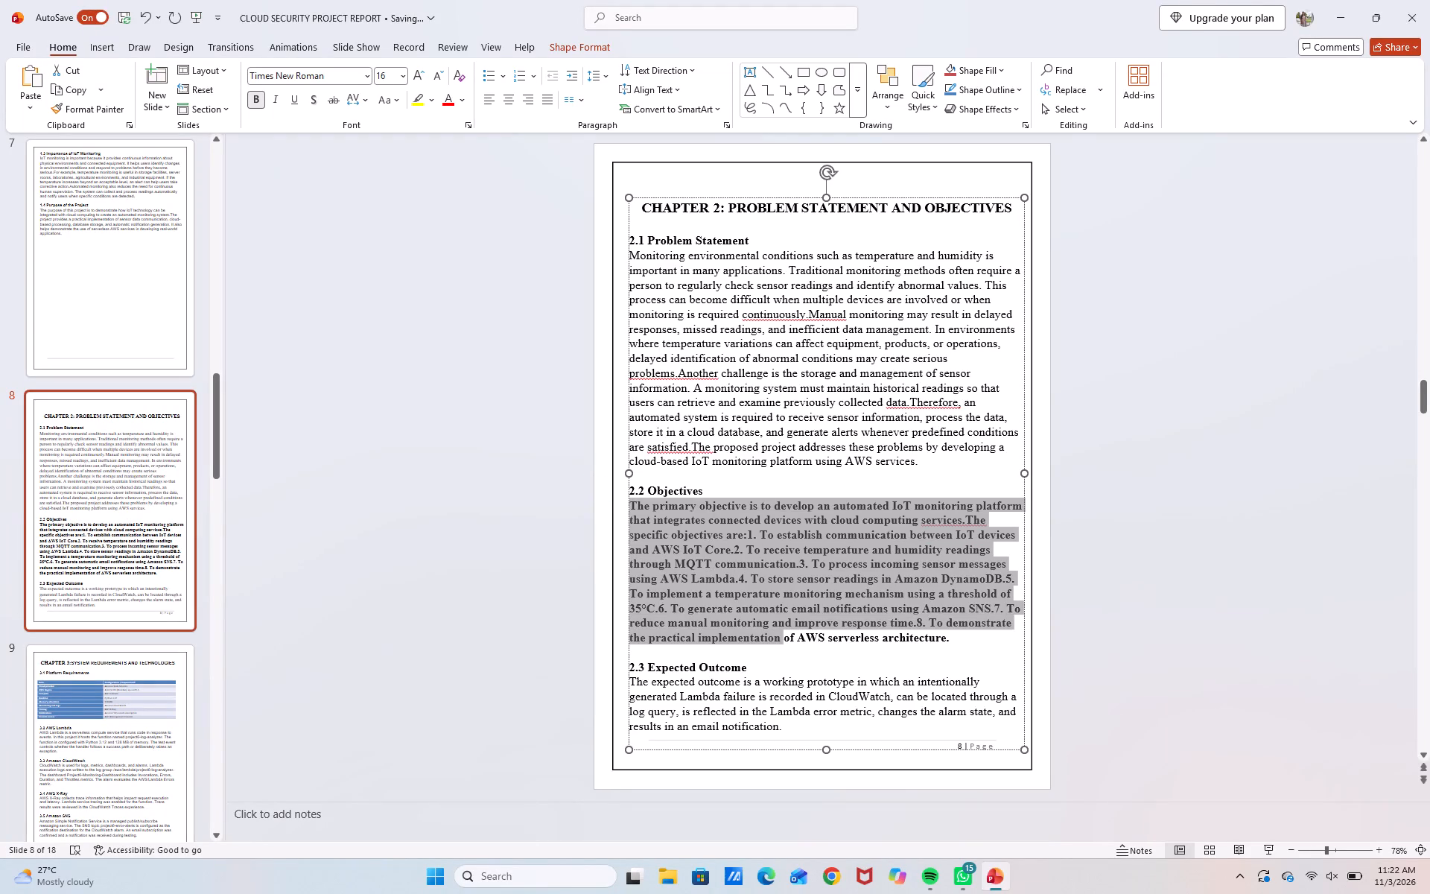
{"action": "left_click_drag", "start_coordinate": [781, 635], "coordinate": [806, 651]}
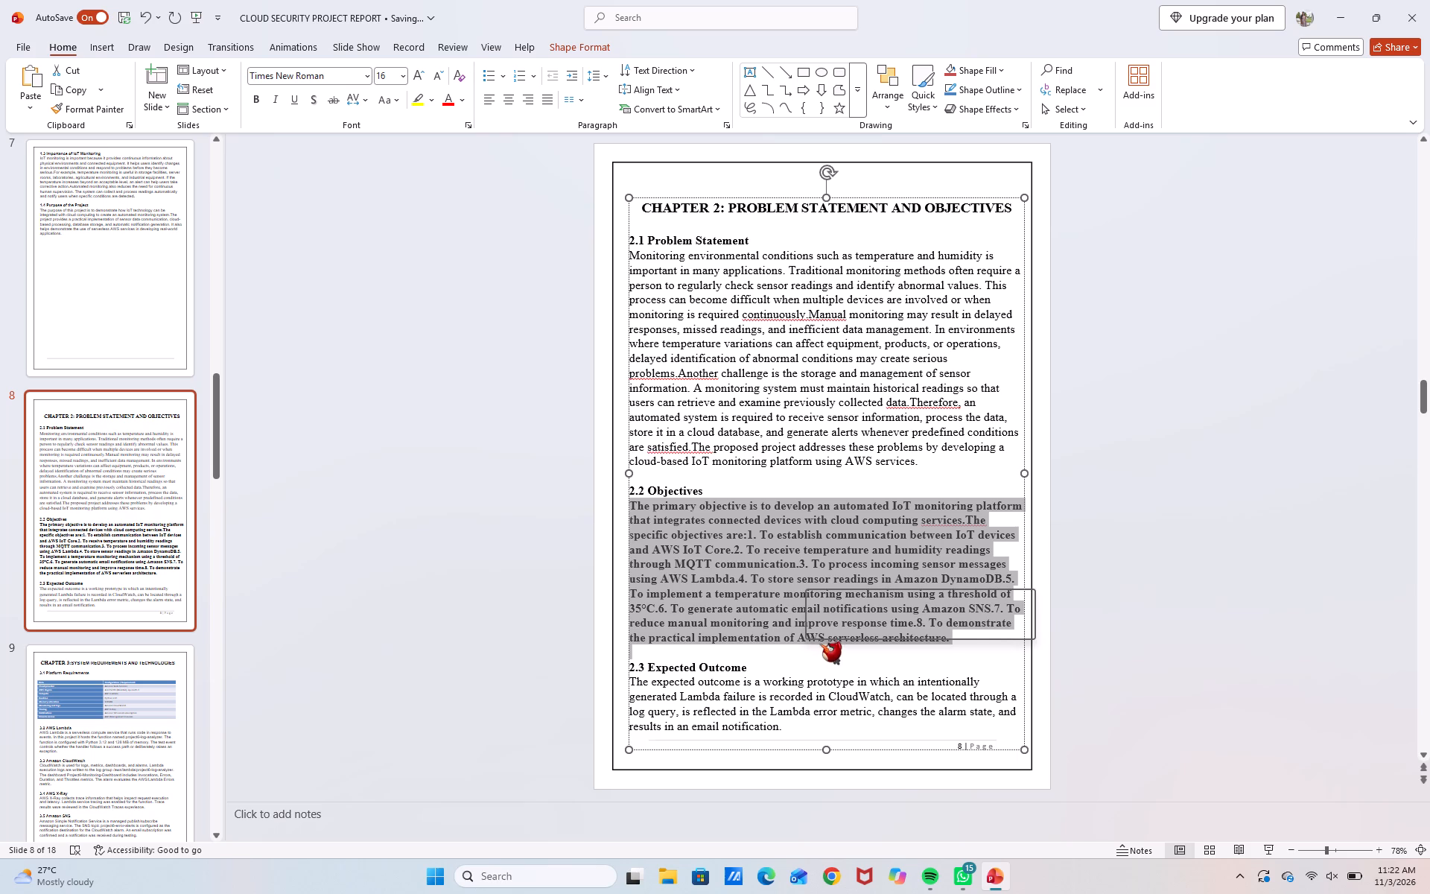
{"action": "left_click", "coordinate": [816, 633]}
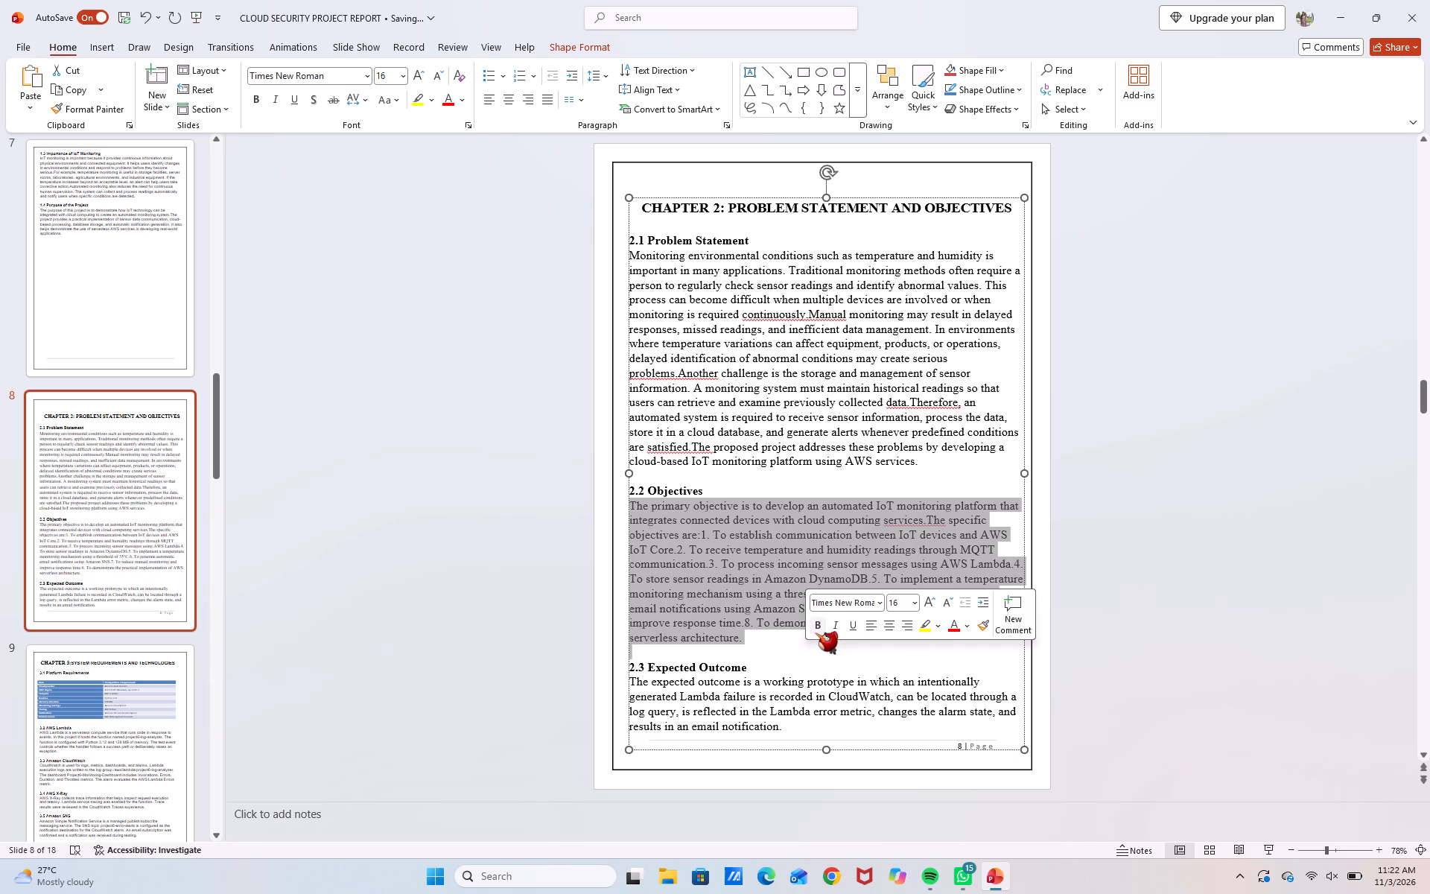
{"action": "left_click", "coordinate": [792, 647]}
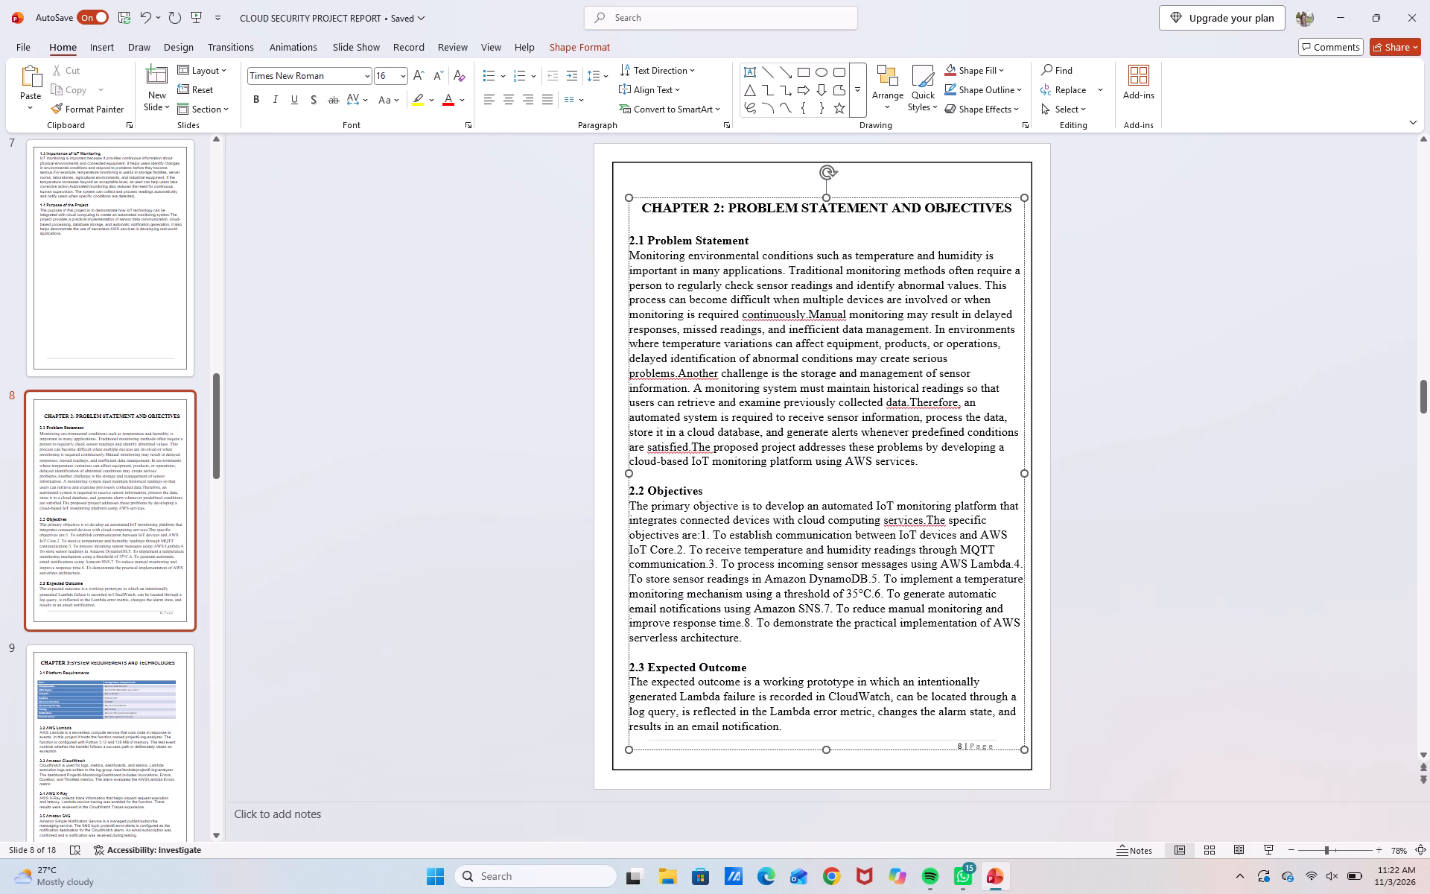
Put "The specific objectives are:" and the text from item 1 on separate lines, adding a space before the period after "services".
{"action": "left_click", "coordinate": [702, 536]}
{"action": "key", "text": "Return"}
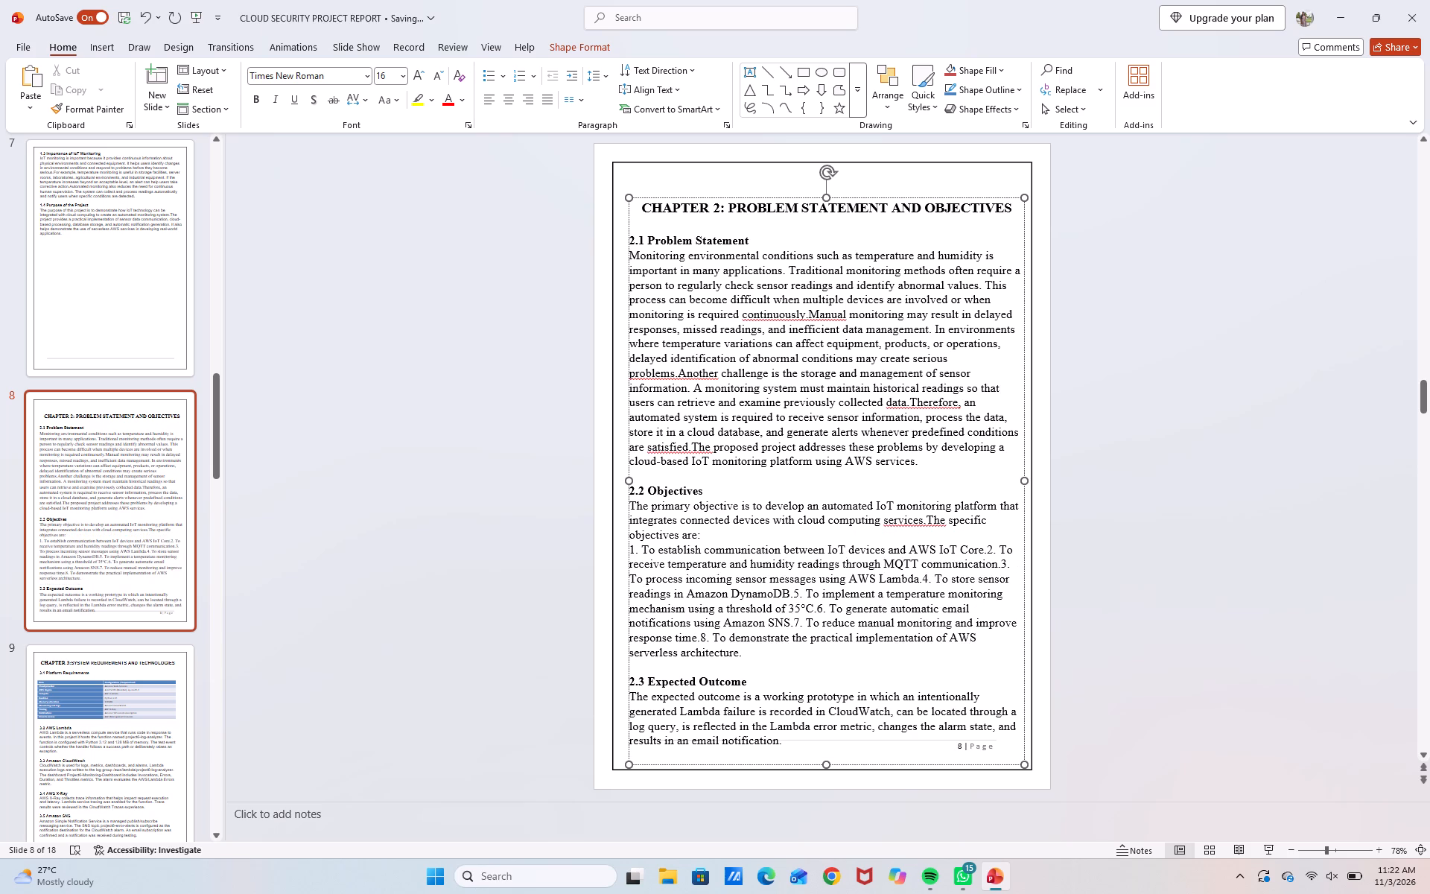
{"action": "left_click", "coordinate": [930, 526]}
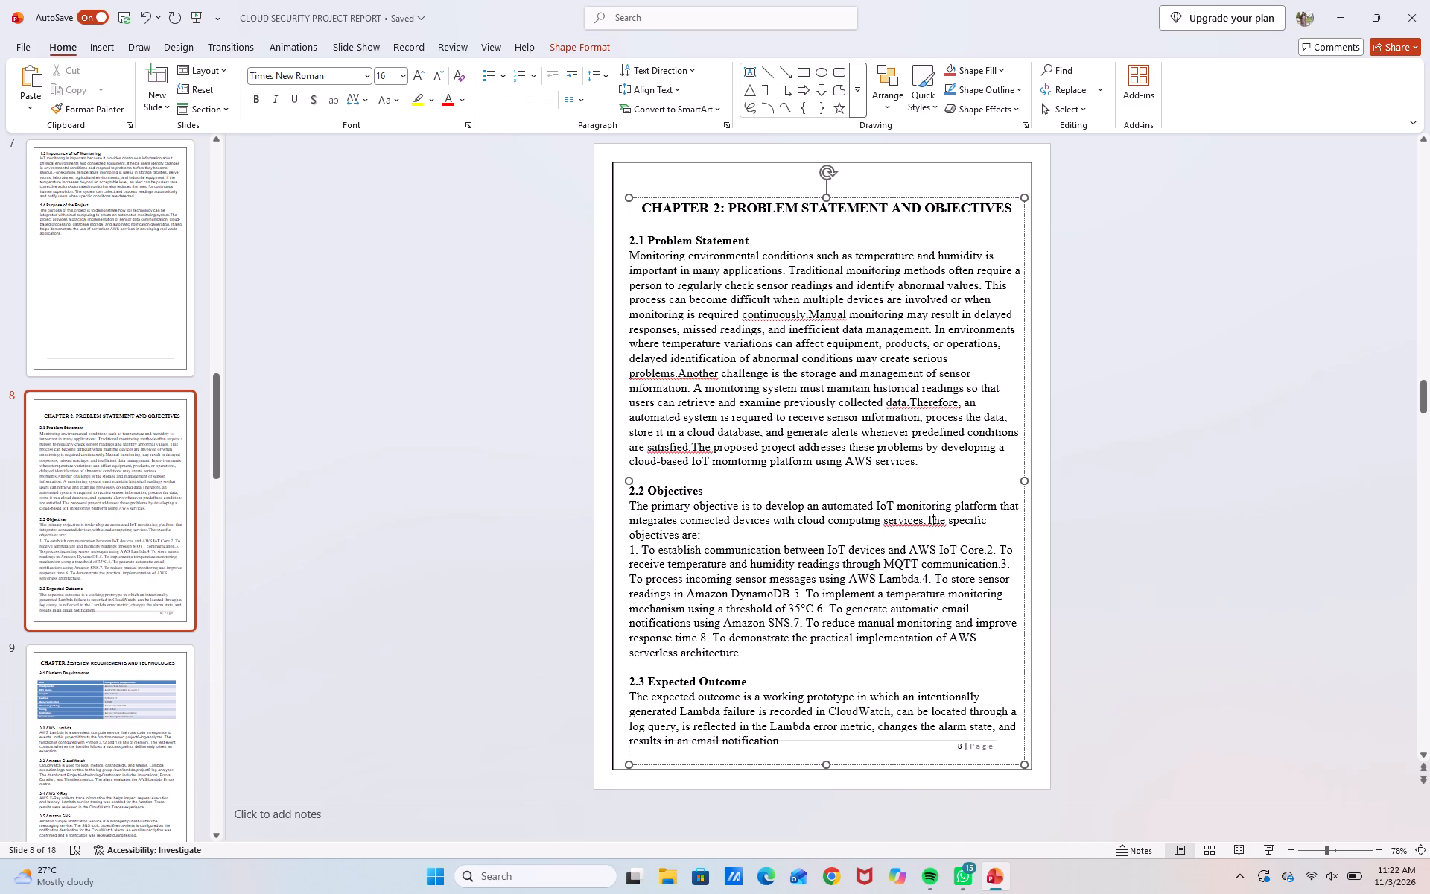
{"action": "left_click", "coordinate": [930, 526]}
{"action": "key", "text": "Left"}
{"action": "key", "text": "Return"}
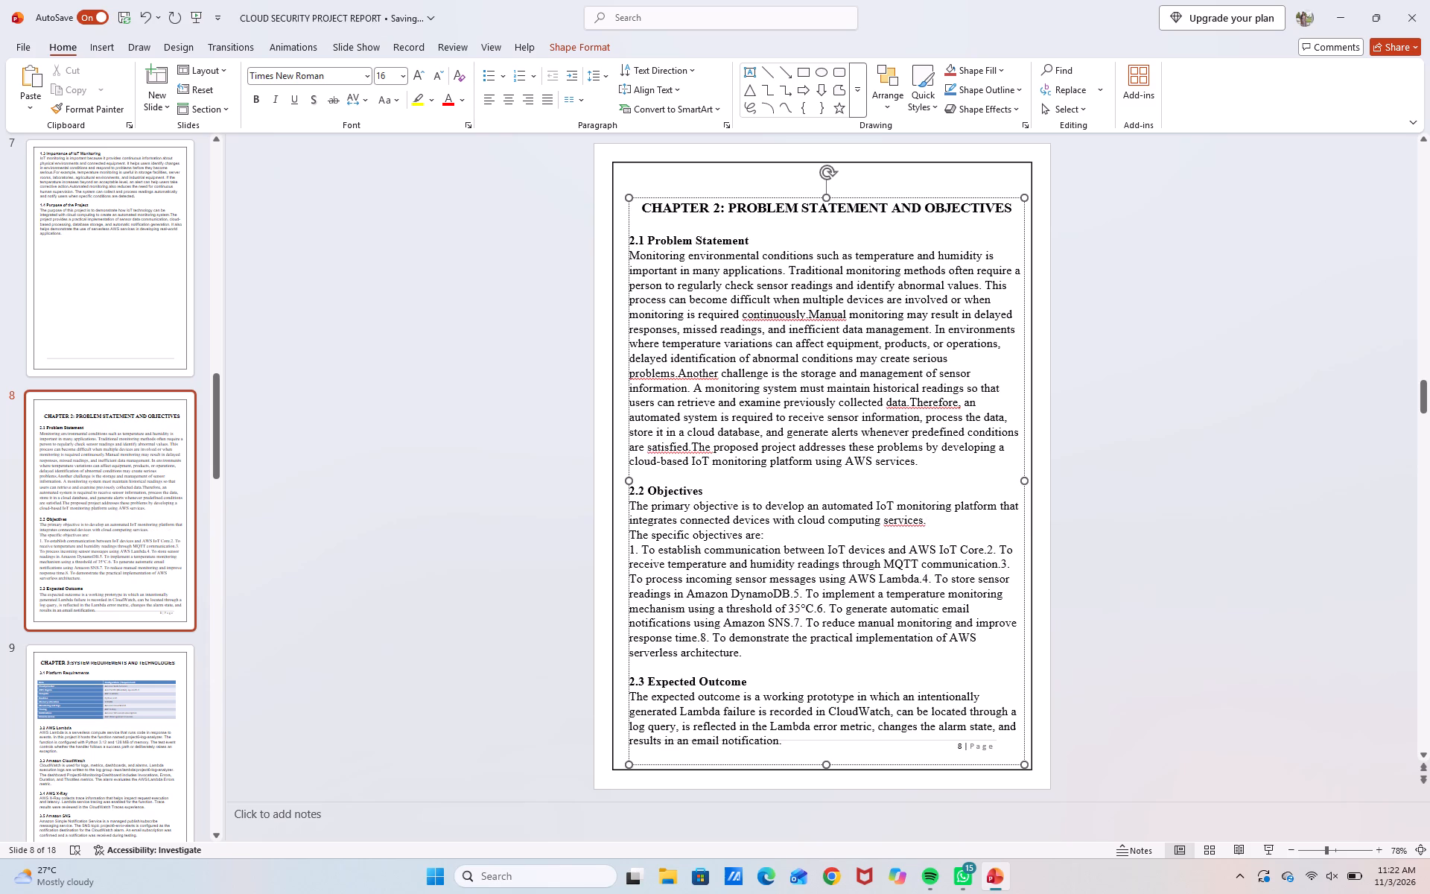
{"action": "left_click", "coordinate": [940, 523]}
{"action": "key", "text": "Left"}
{"action": "key", "text": "space"}
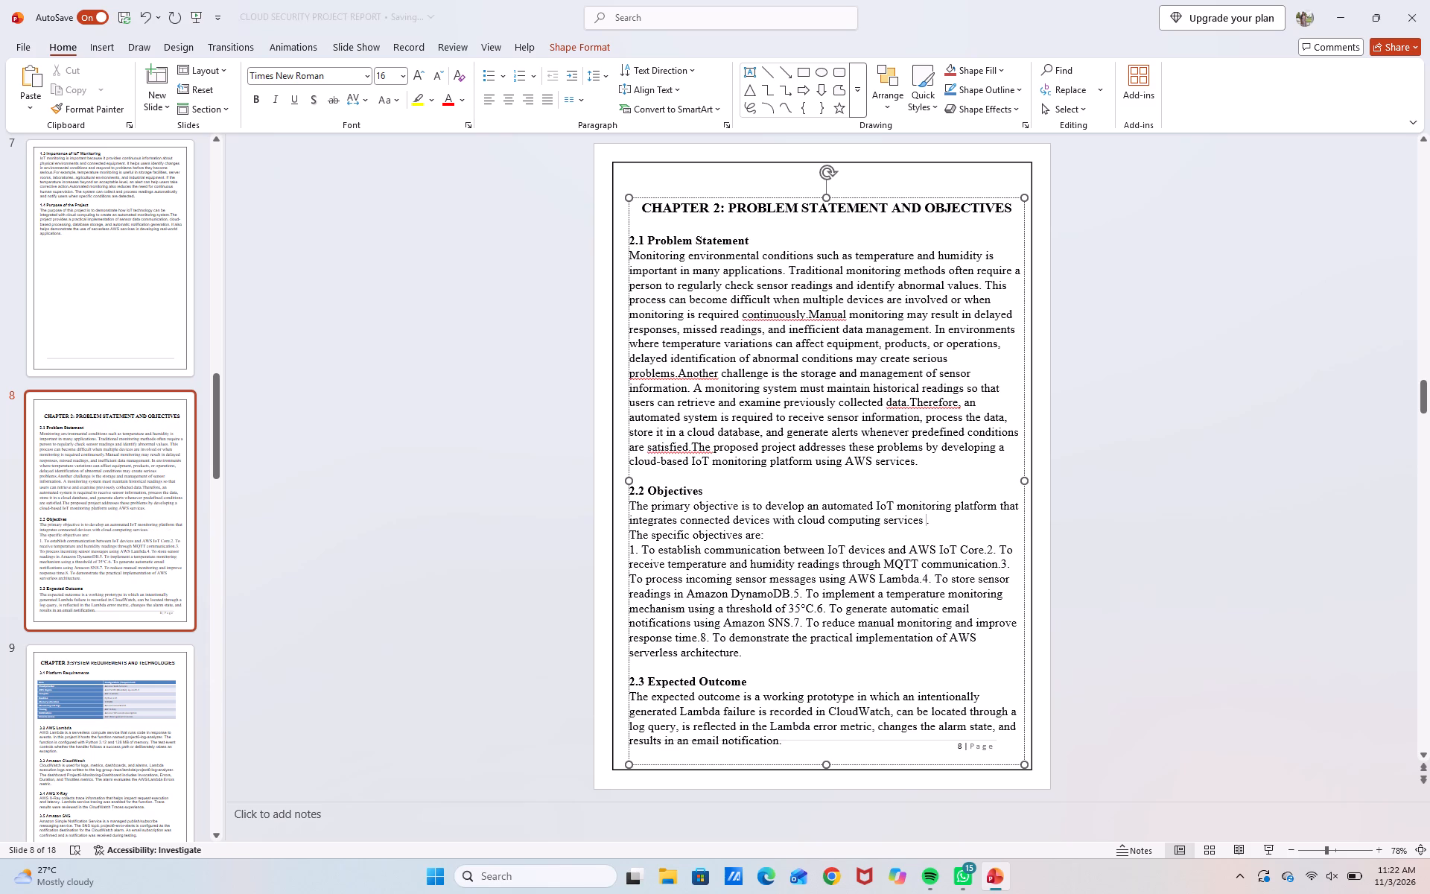
Start objectives 2 and 3 on their own lines and remove the automatic list number from objective 3.
{"action": "left_click", "coordinate": [987, 549]}
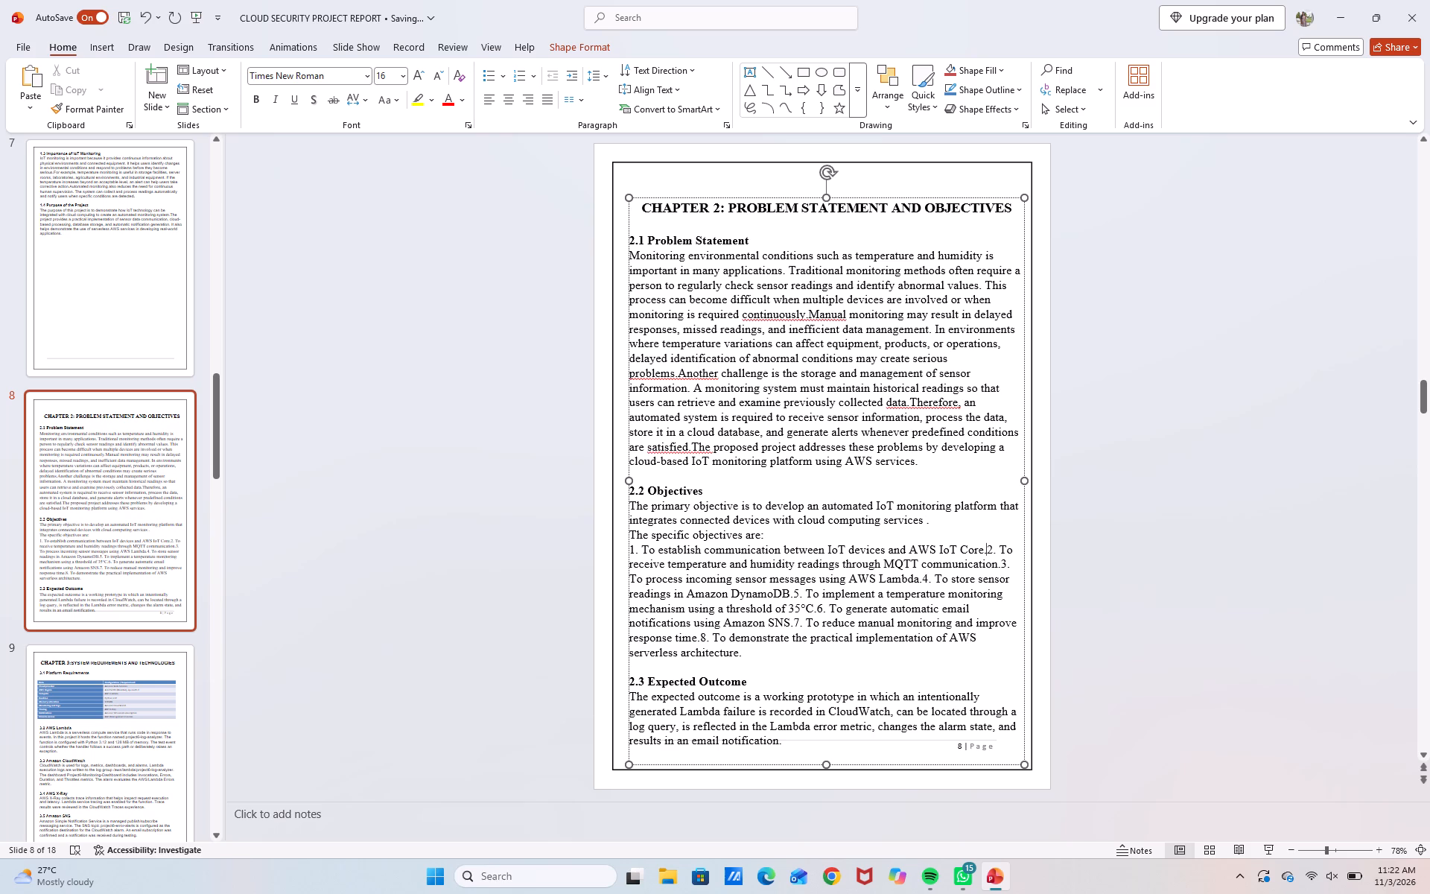
{"action": "key", "text": "Return"}
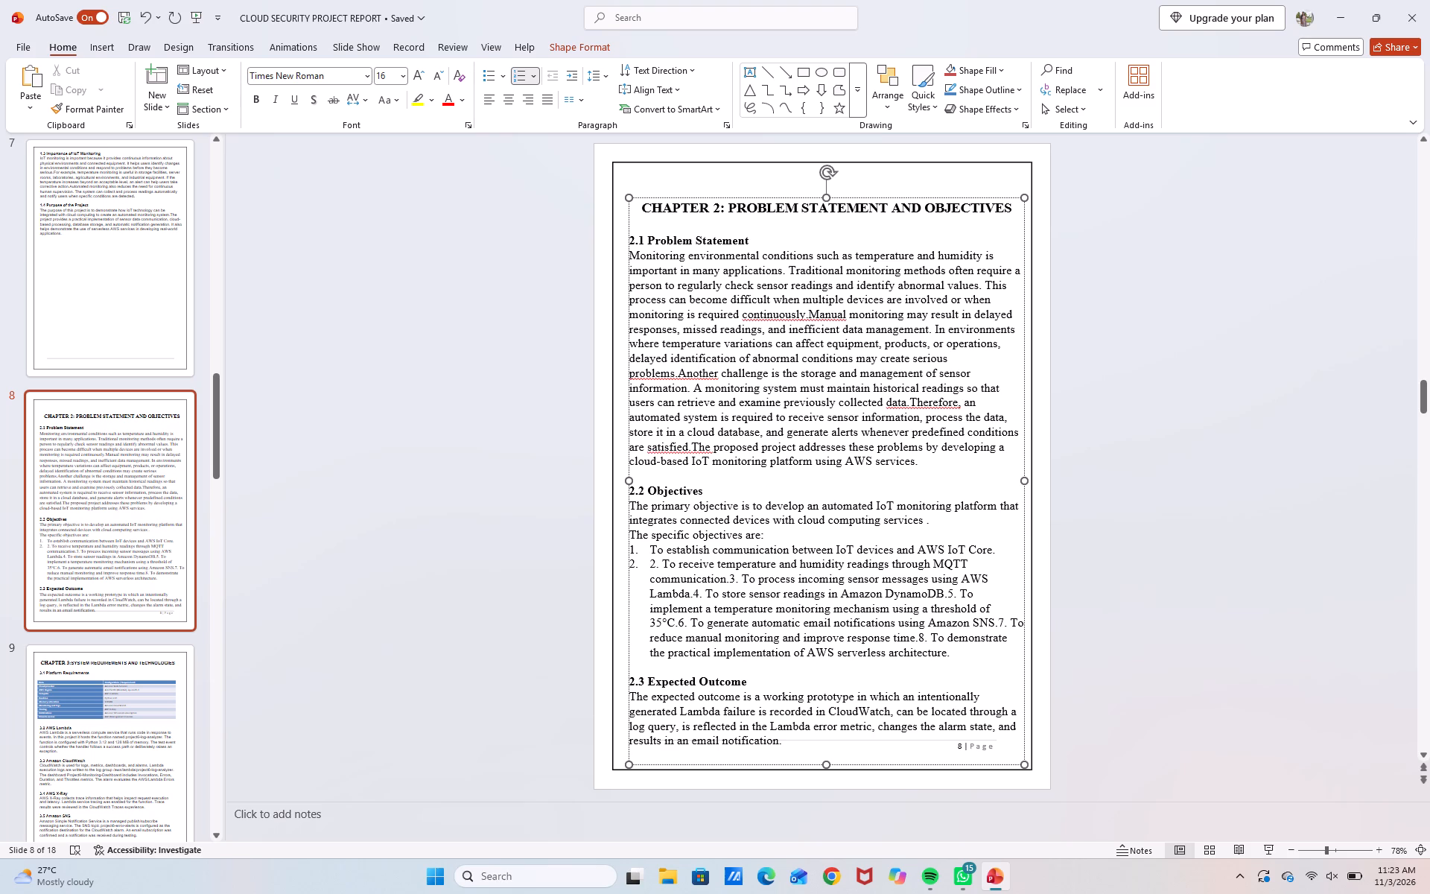
{"action": "left_click", "coordinate": [728, 586]}
{"action": "key", "text": "Return"}
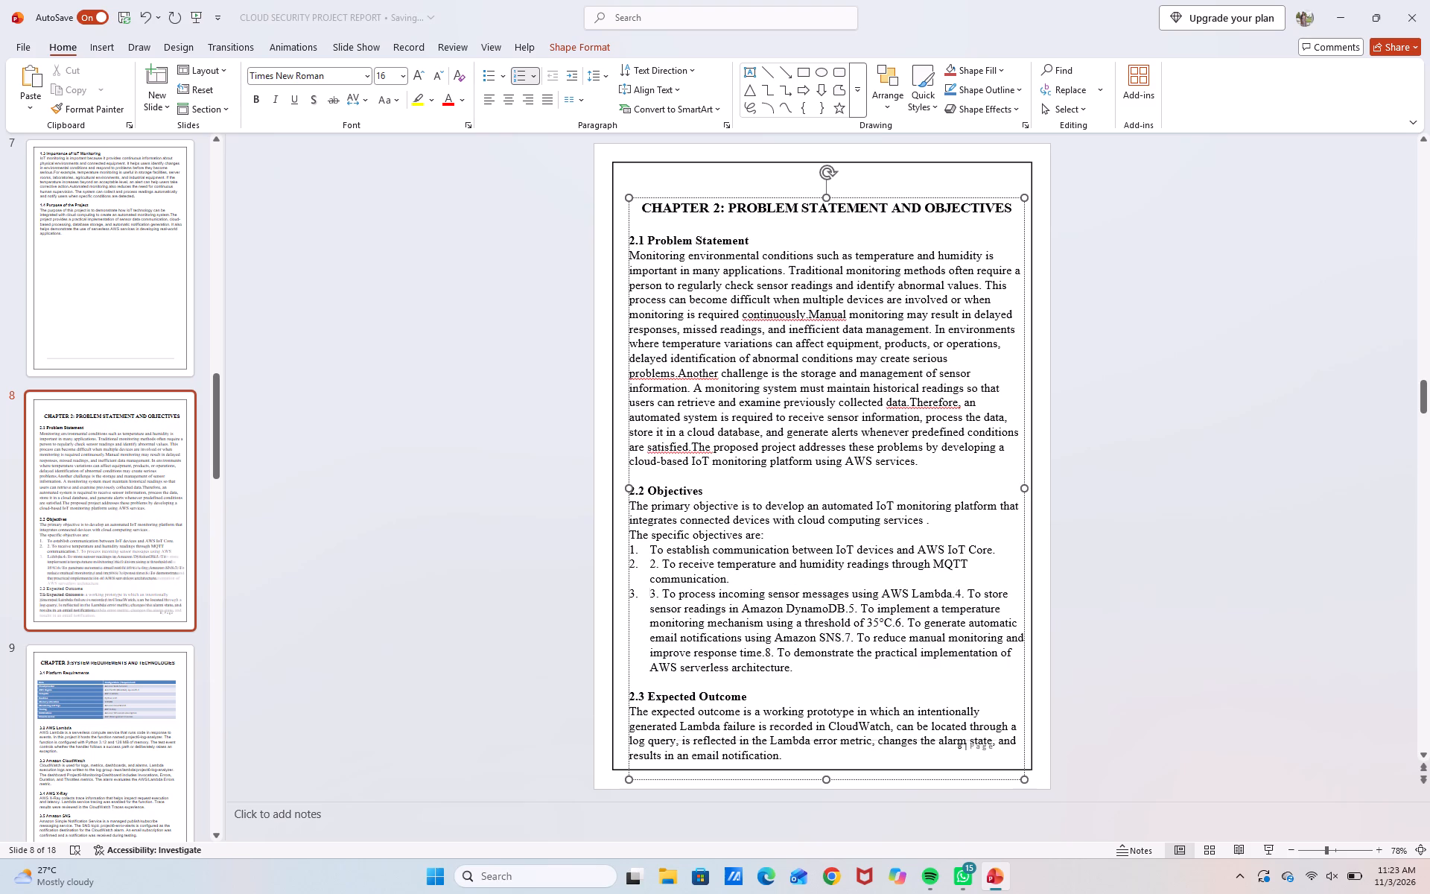
{"action": "left_click", "coordinate": [639, 592]}
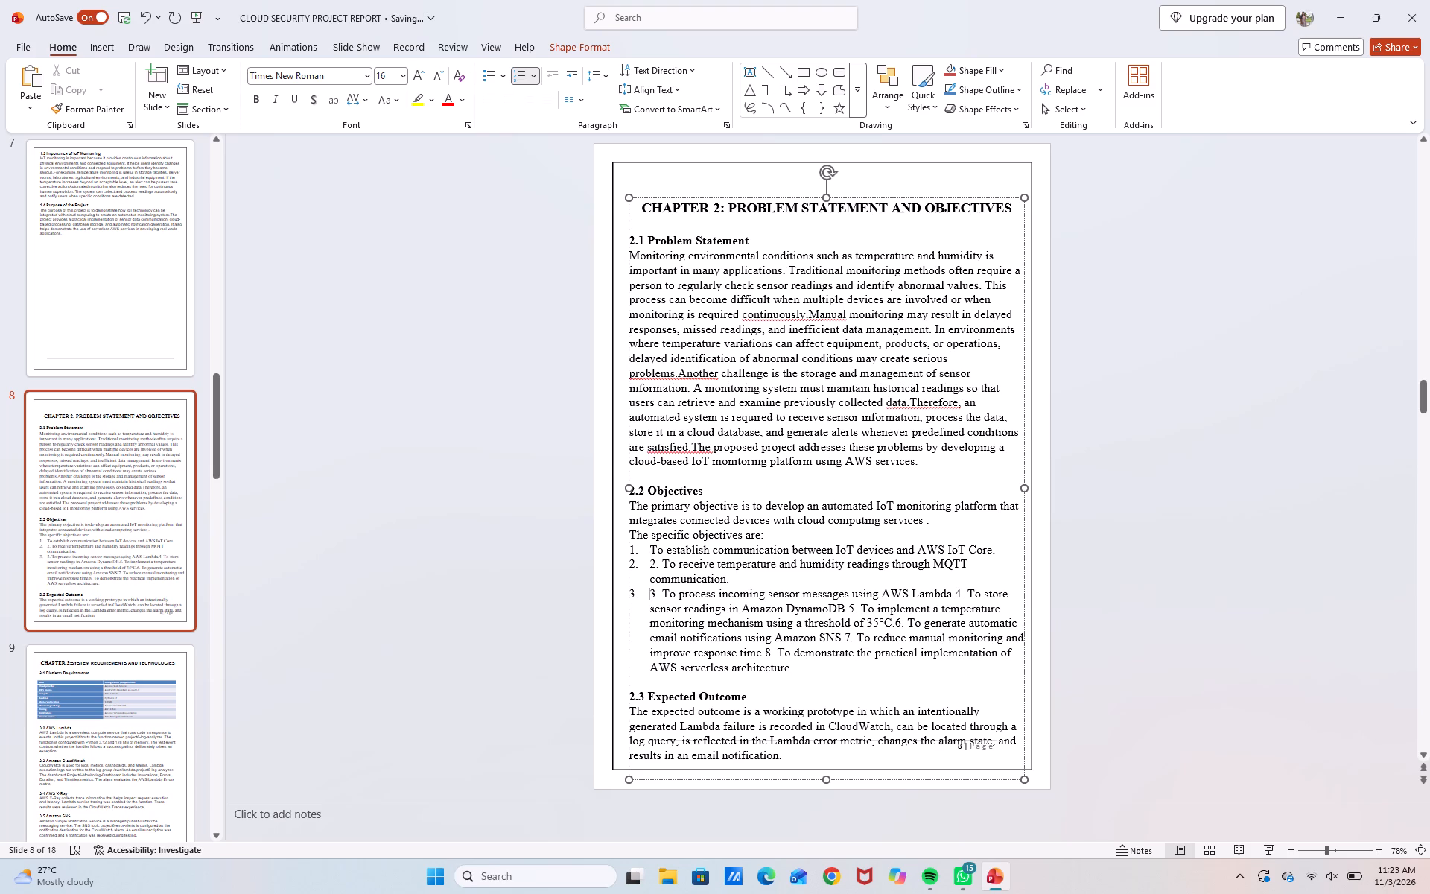
{"action": "key", "text": "BackSpace"}
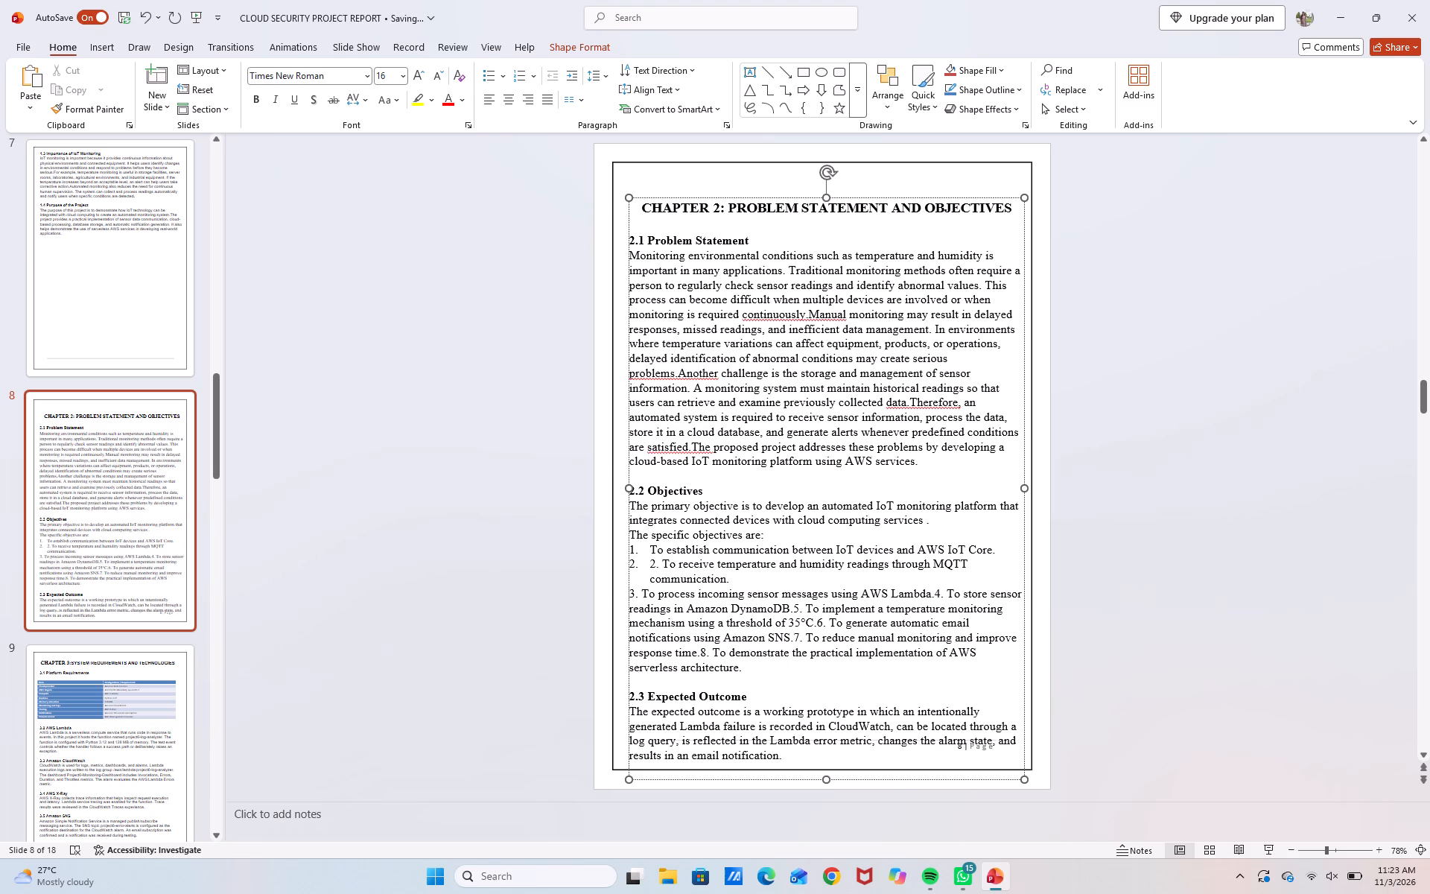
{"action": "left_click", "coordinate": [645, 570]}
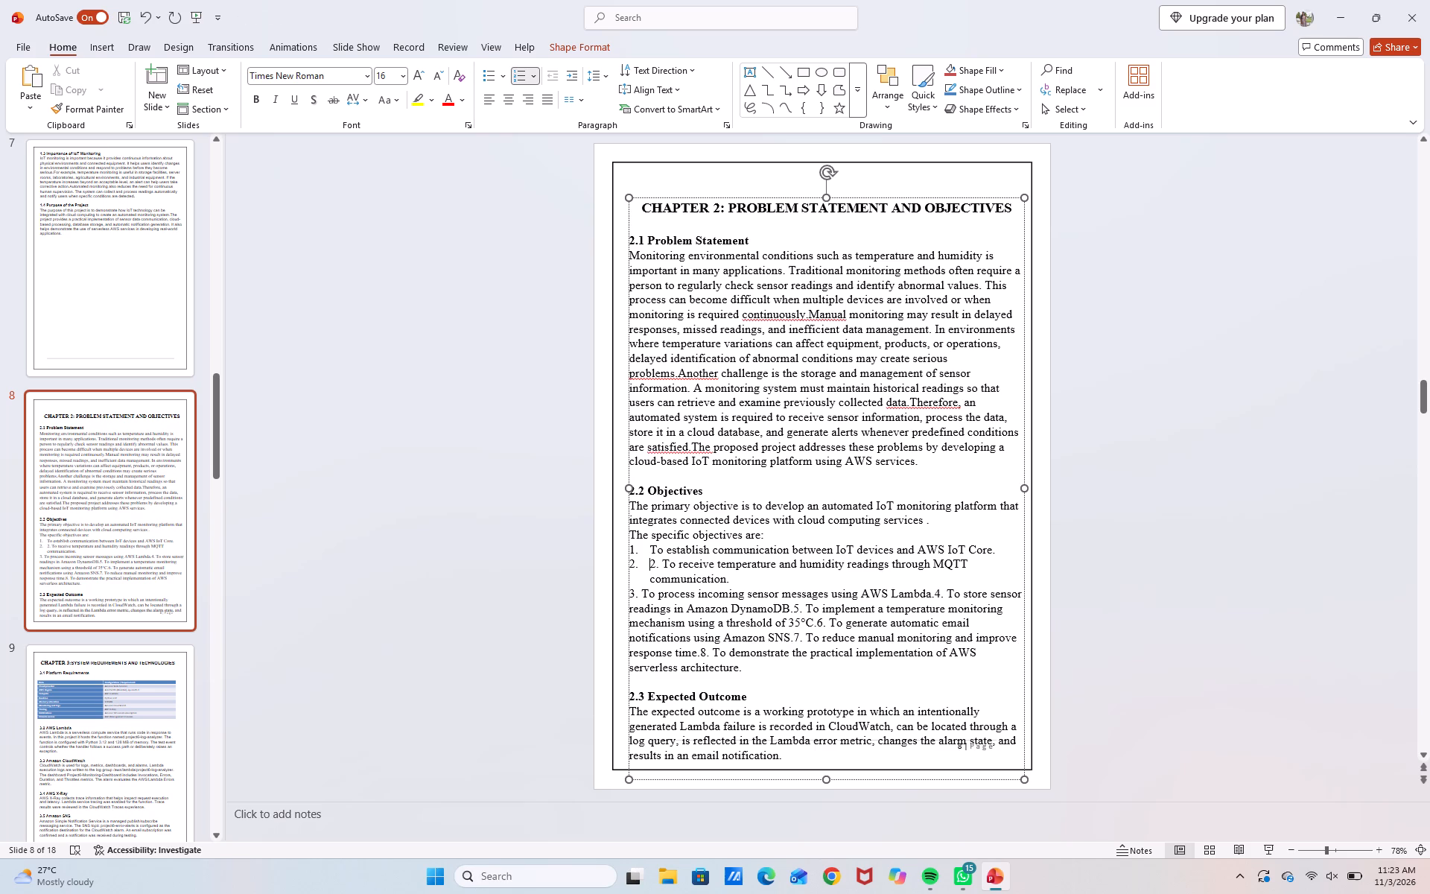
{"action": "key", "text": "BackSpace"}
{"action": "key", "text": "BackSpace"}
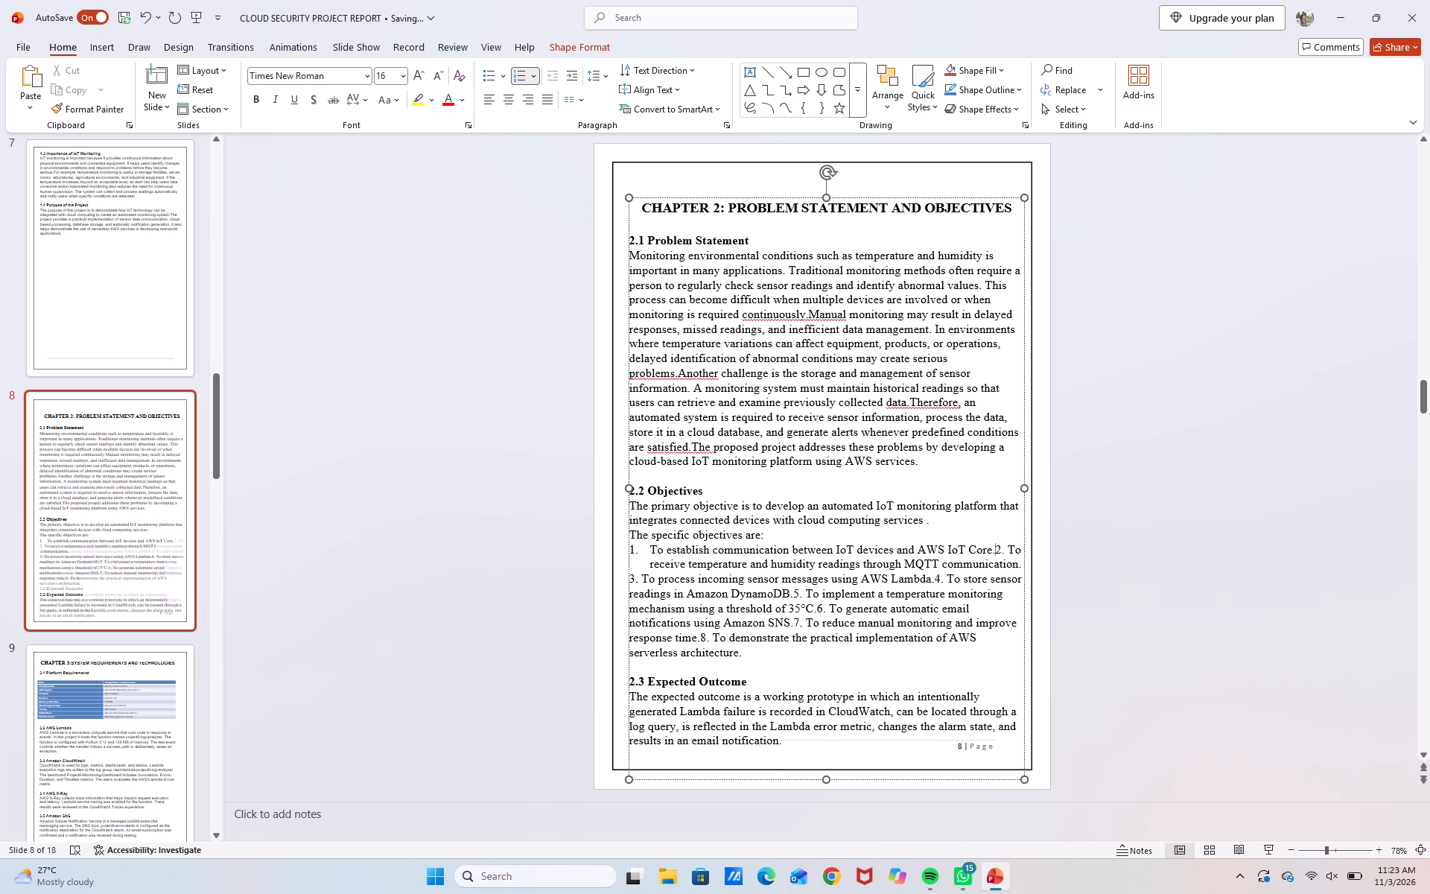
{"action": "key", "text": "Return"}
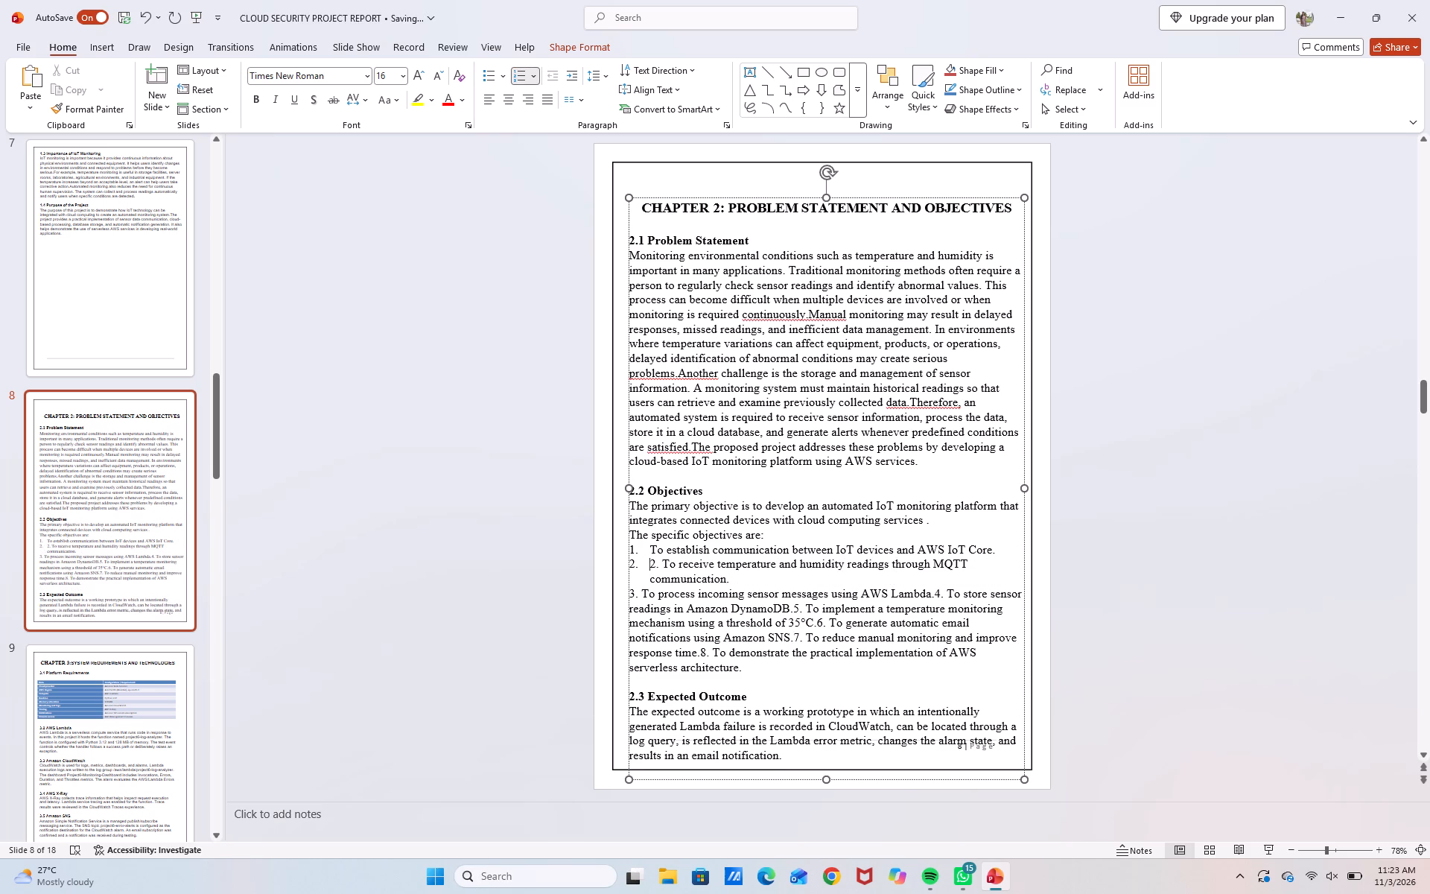
Replace objective 2's doubled numbering with a plain "2." and remove the blank line and leading space before it.
{"action": "left_click", "coordinate": [658, 568]}
{"action": "key", "text": "BackSpace"}
{"action": "key", "text": "BackSpace"}
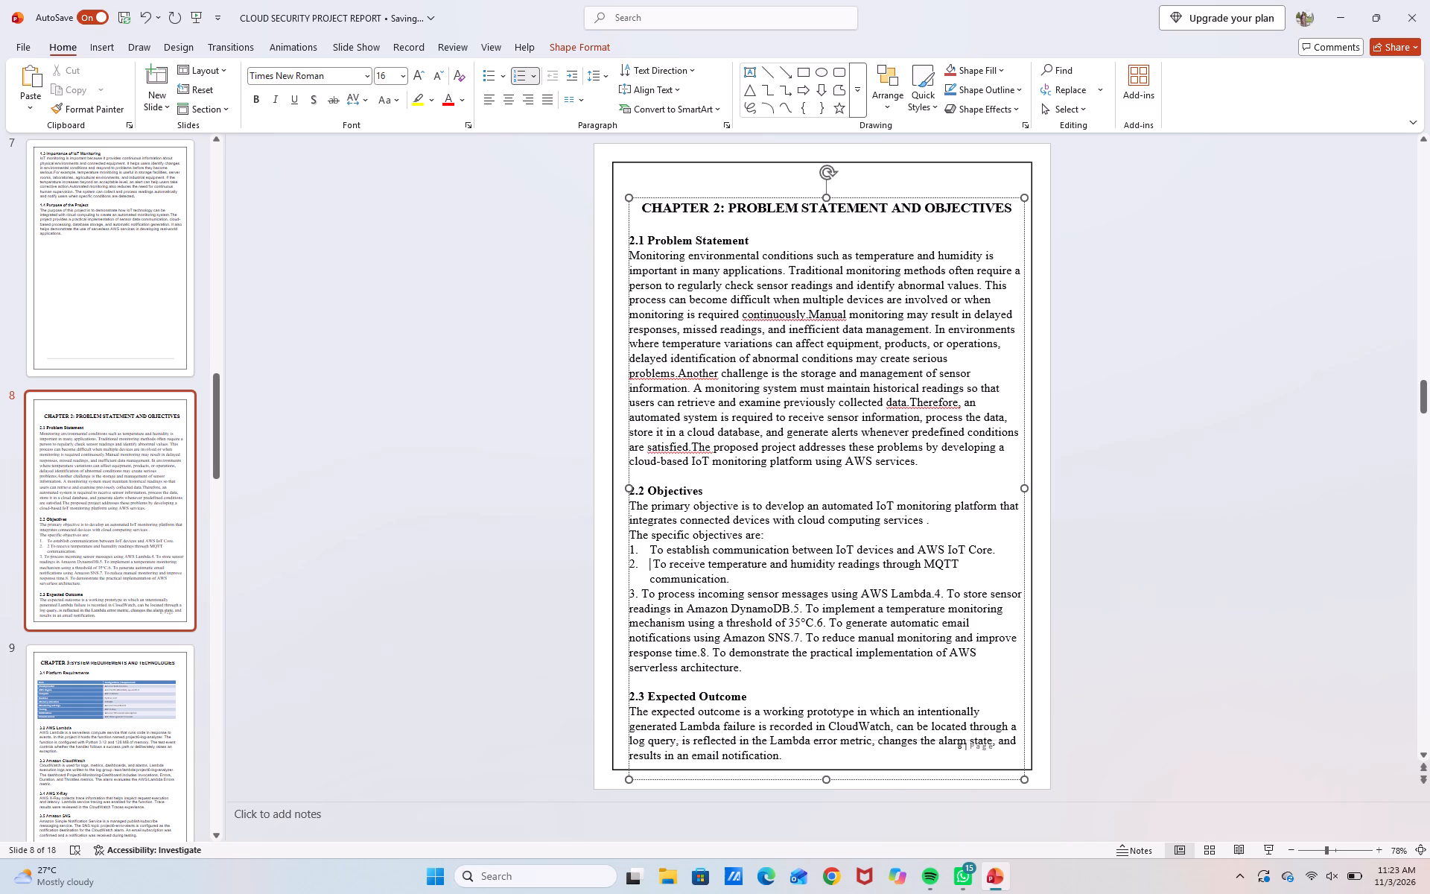
{"action": "key", "text": "BackSpace"}
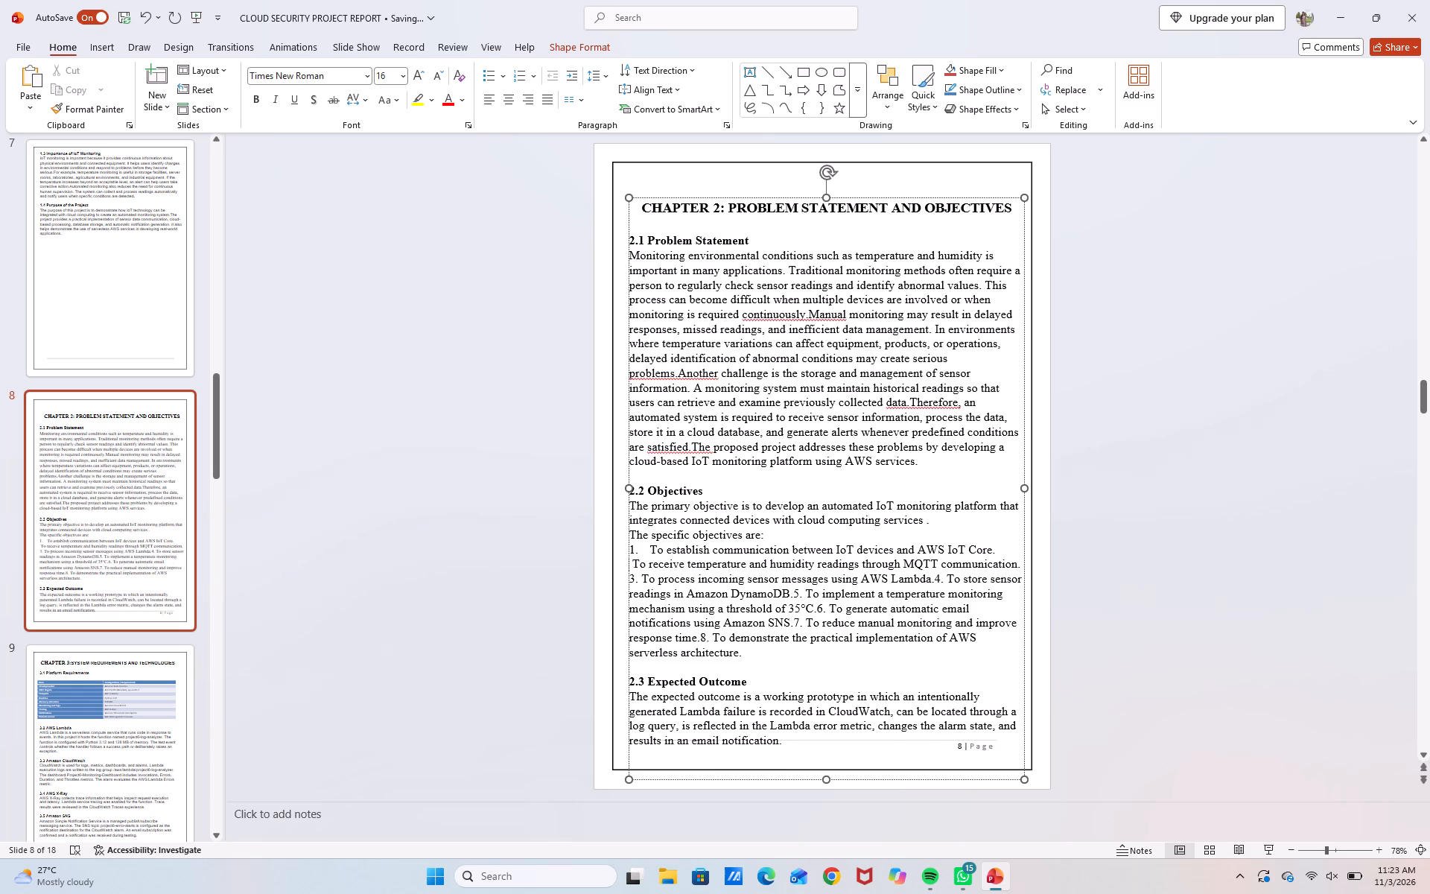
{"action": "key", "text": "Return"}
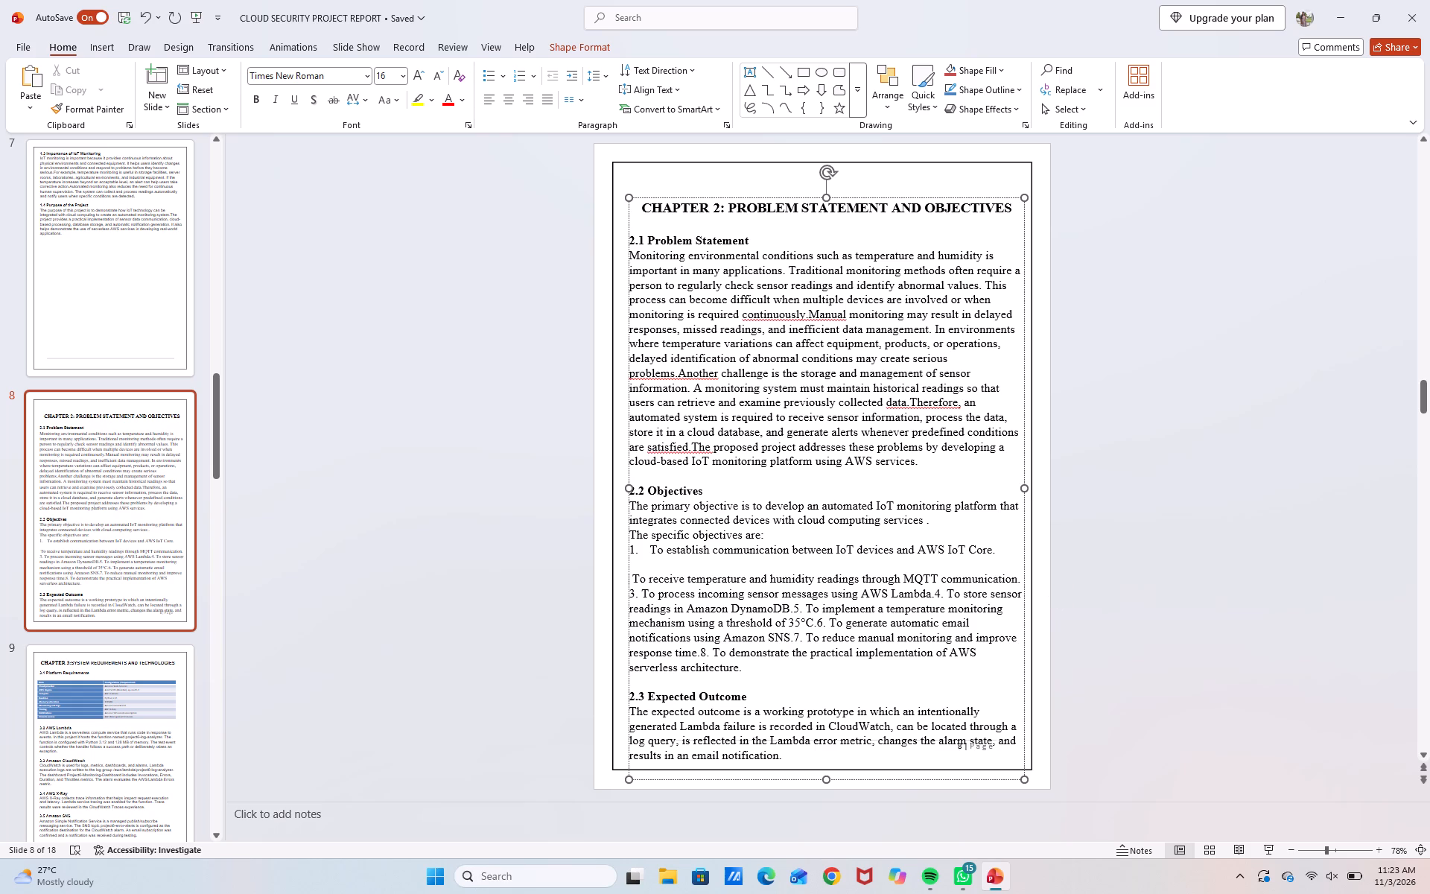
{"action": "left_click", "coordinate": [635, 579]}
{"action": "key", "text": "2"}
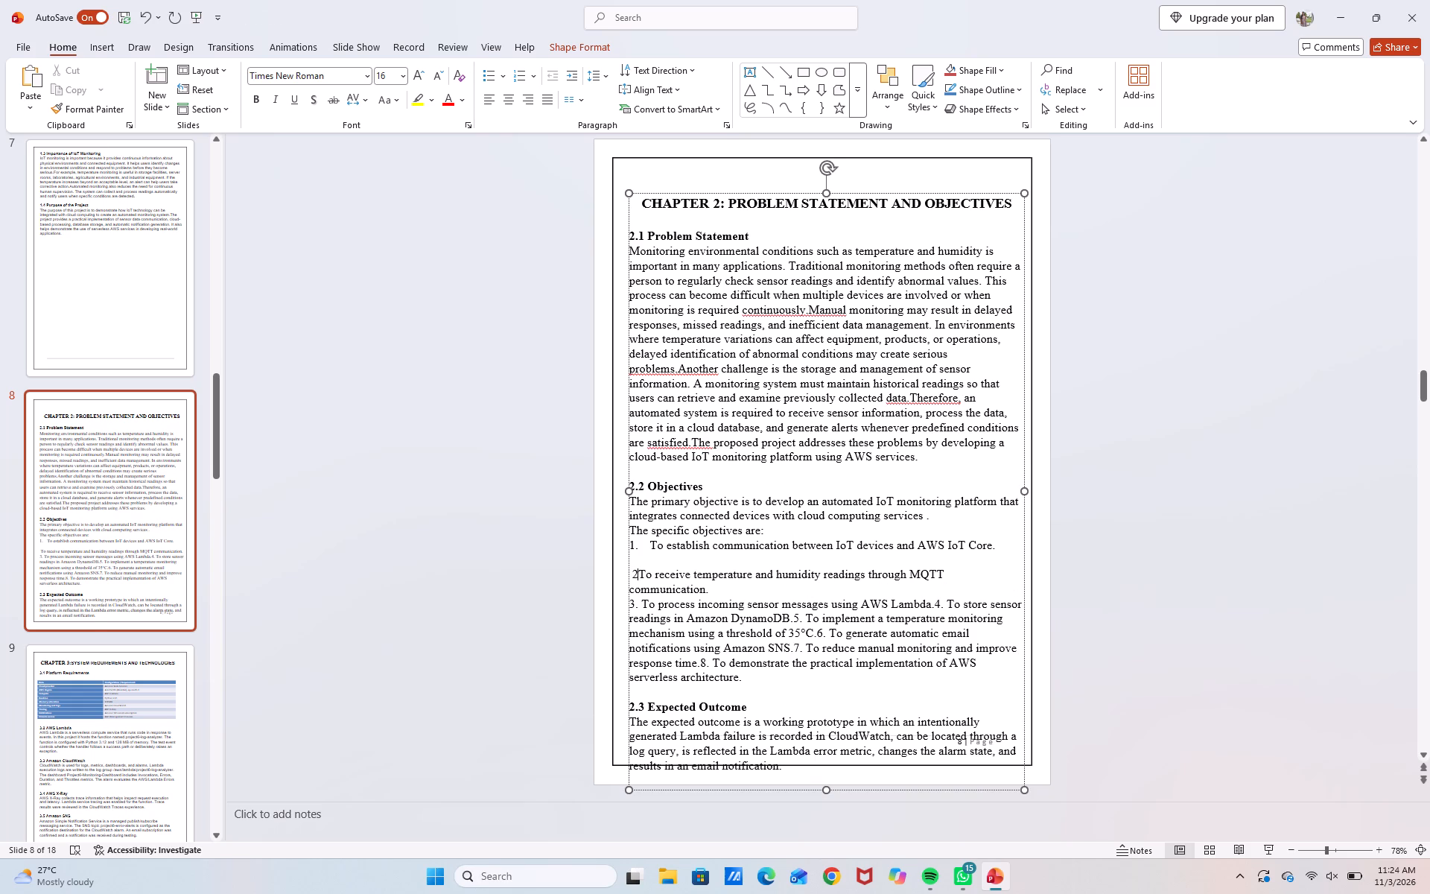
{"action": "key", "text": "period"}
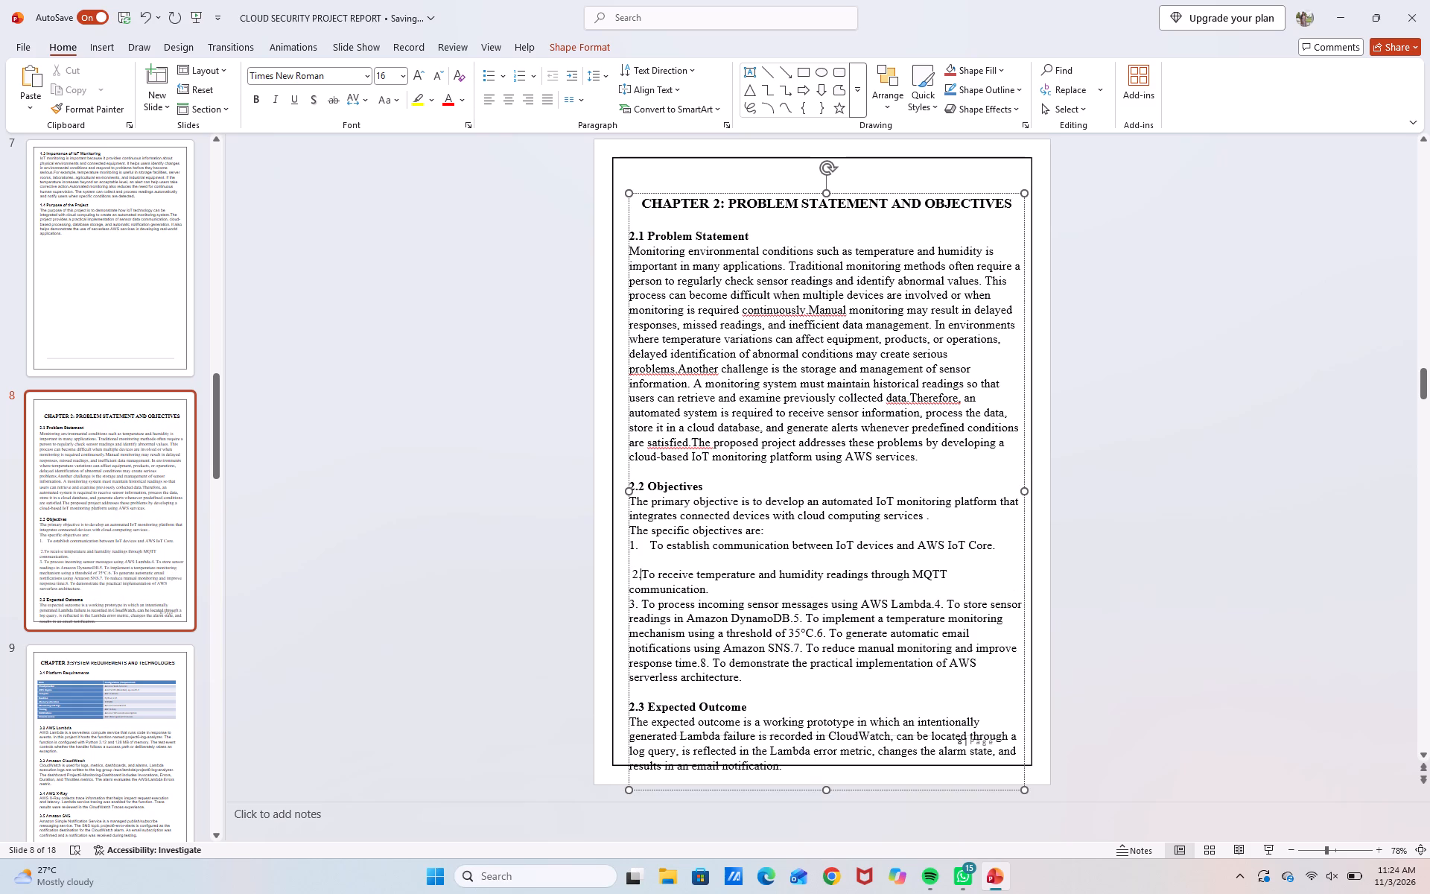
{"action": "key", "text": "Left"}
{"action": "key", "text": "Left"}
{"action": "key", "text": "BackSpace"}
{"action": "key", "text": "BackSpace"}
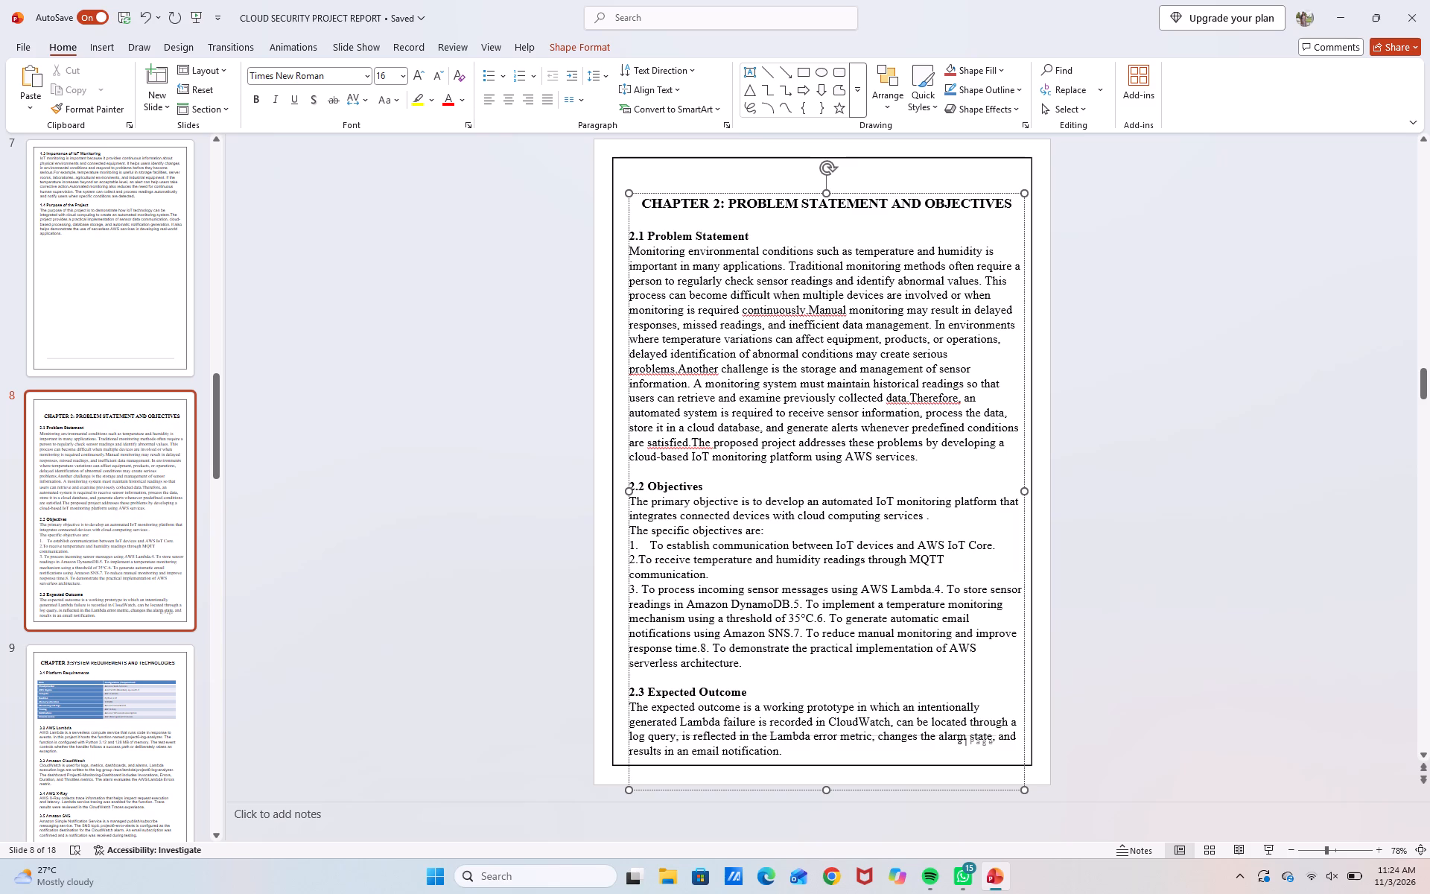
Start objectives 4, 5, 6, 7 and 8 each on their own line in the 2.2 Objectives list.
{"action": "left_click", "coordinate": [938, 591]}
{"action": "key", "text": "Left"}
{"action": "key", "text": "Return"}
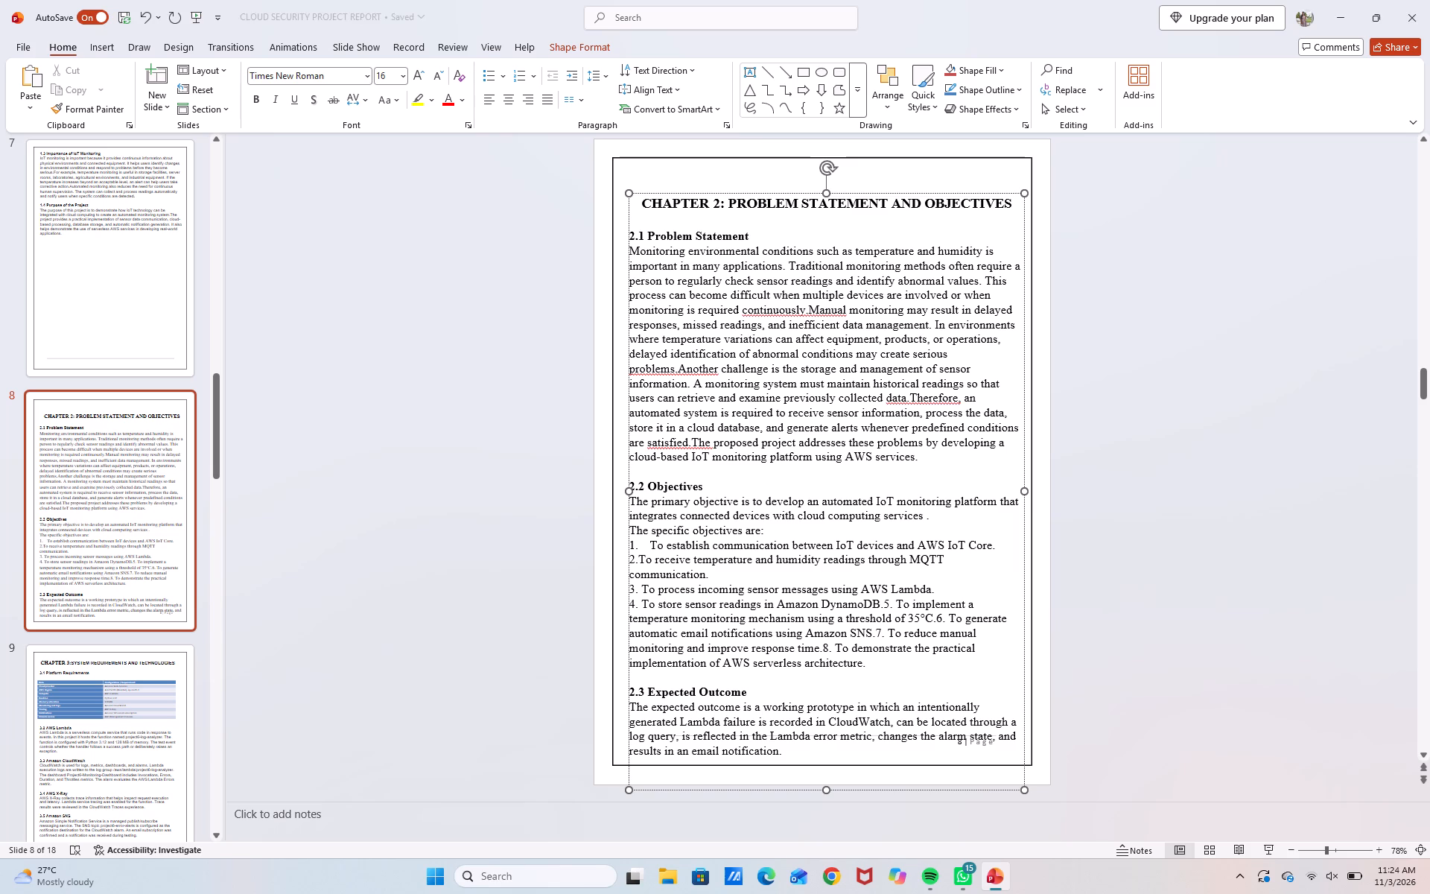
{"action": "left_click", "coordinate": [883, 600]}
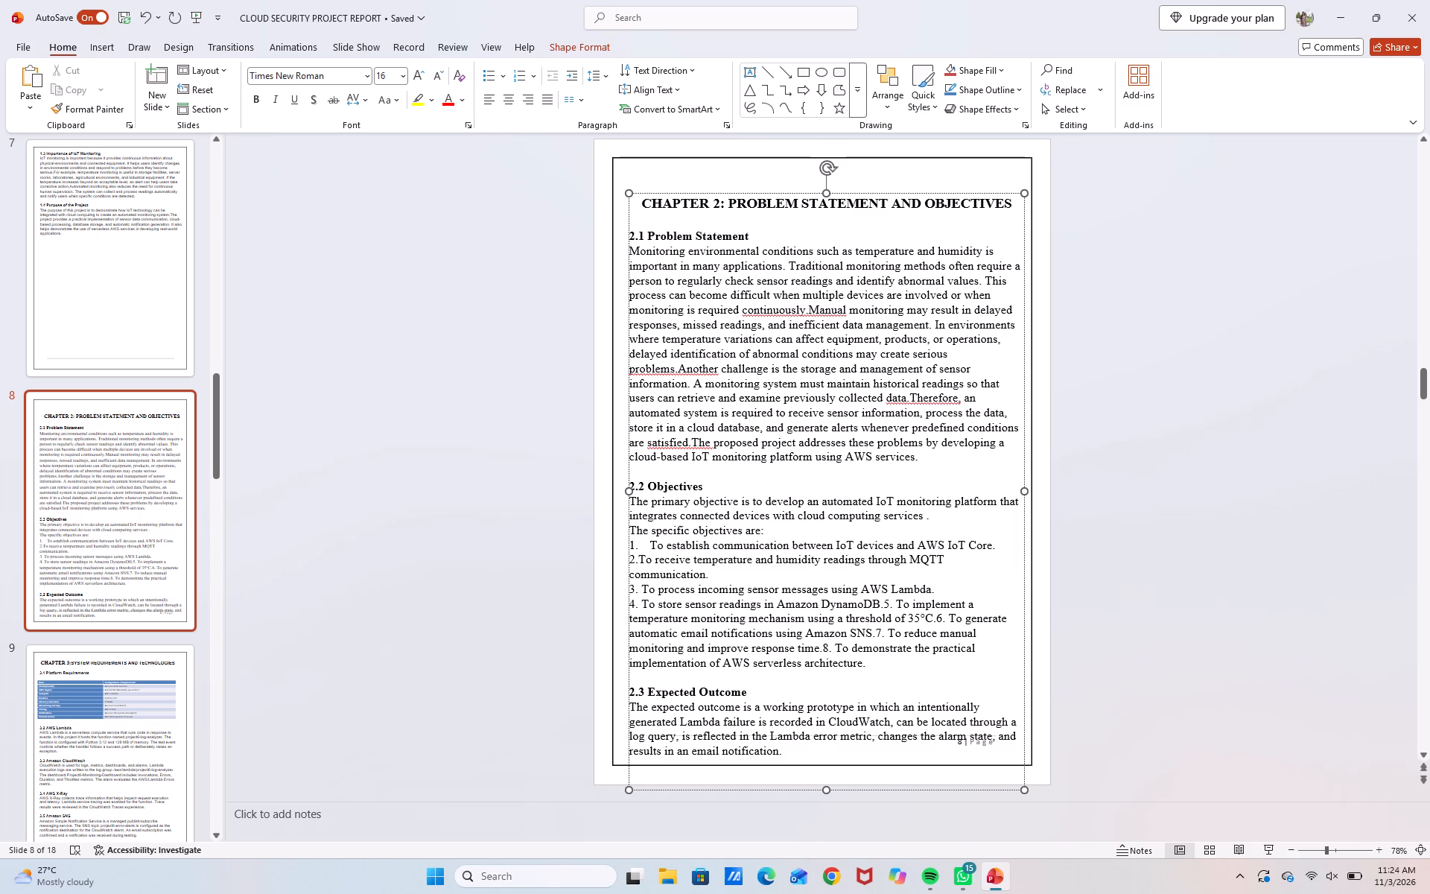
{"action": "key", "text": "Return"}
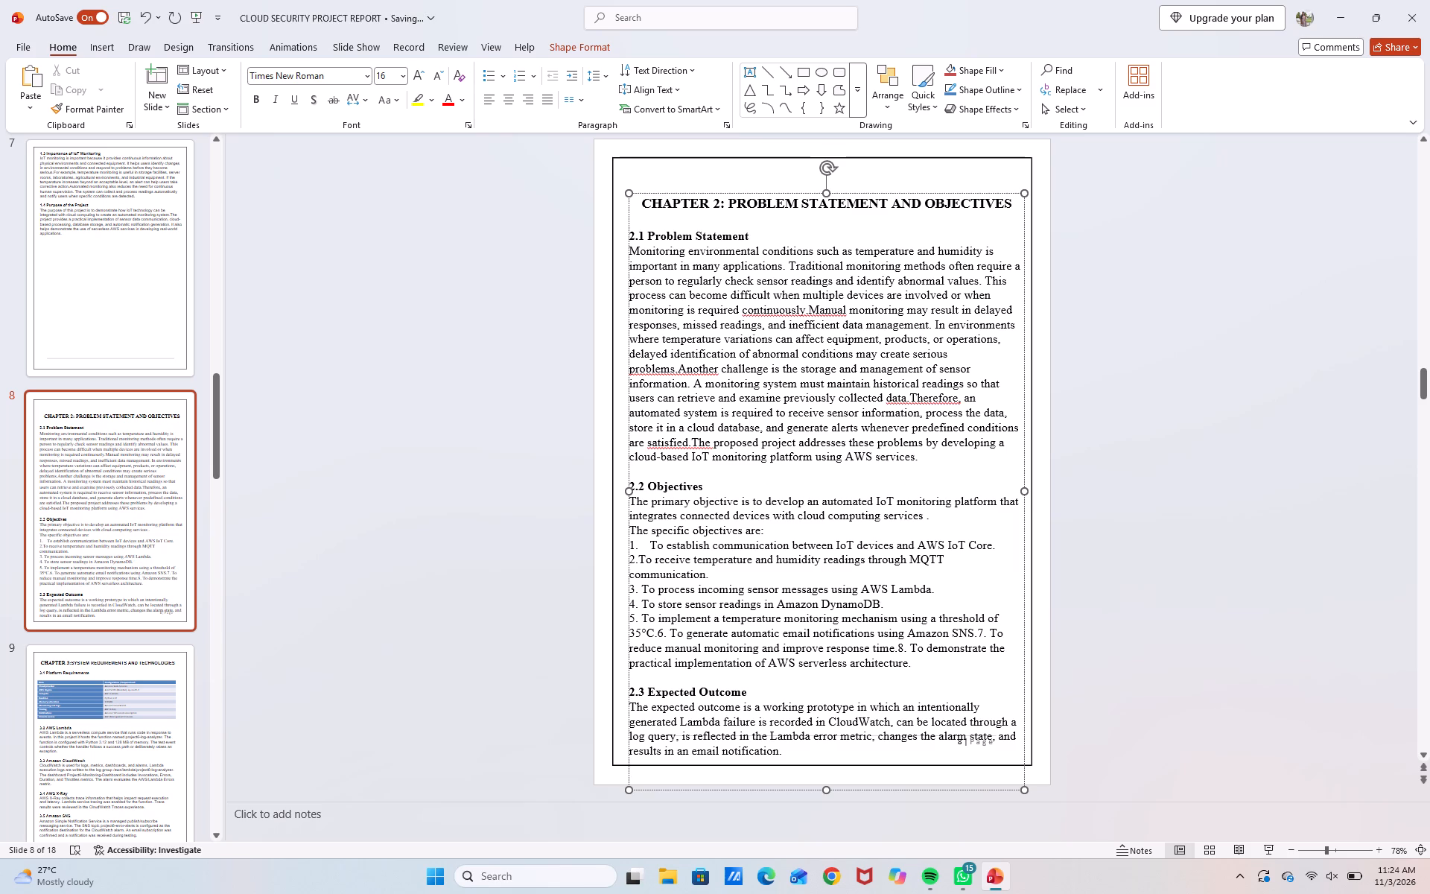
{"action": "left_click", "coordinate": [656, 637]}
{"action": "key", "text": "Return"}
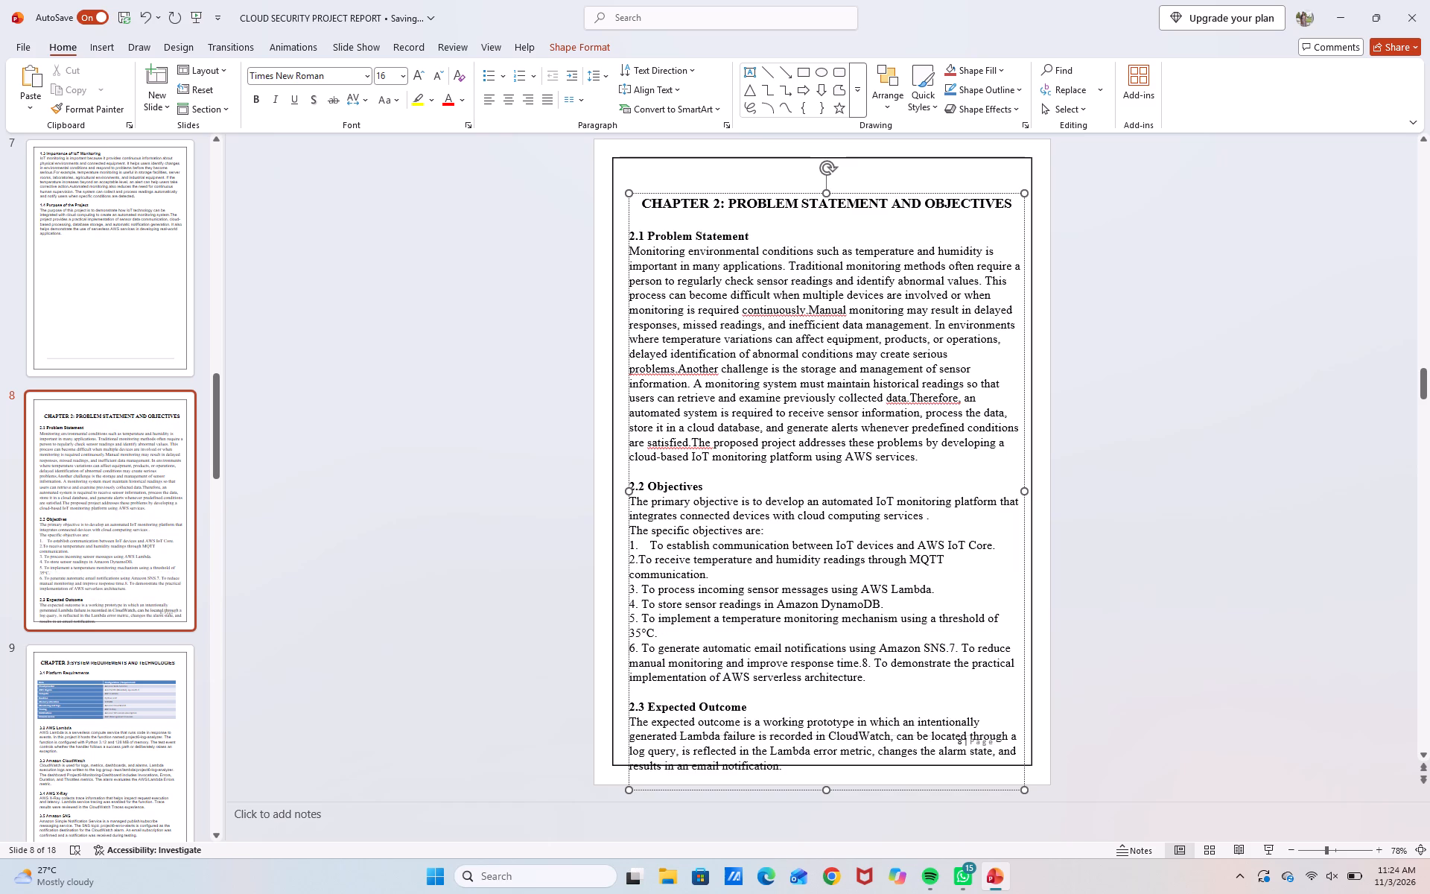
{"action": "left_click", "coordinate": [949, 650]}
{"action": "key", "text": "Return"}
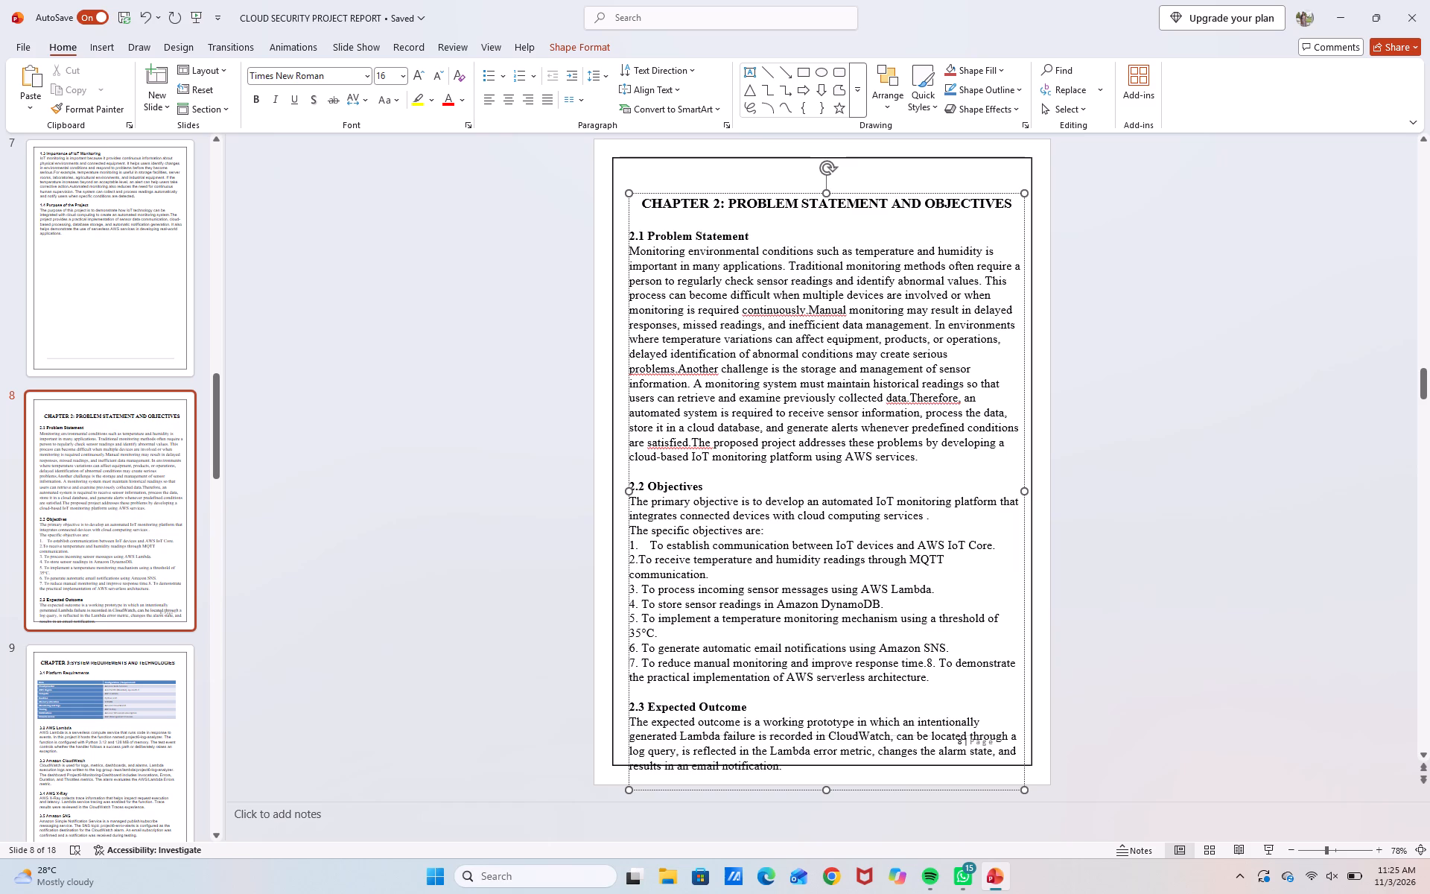
{"action": "left_click", "coordinate": [1167, 571]}
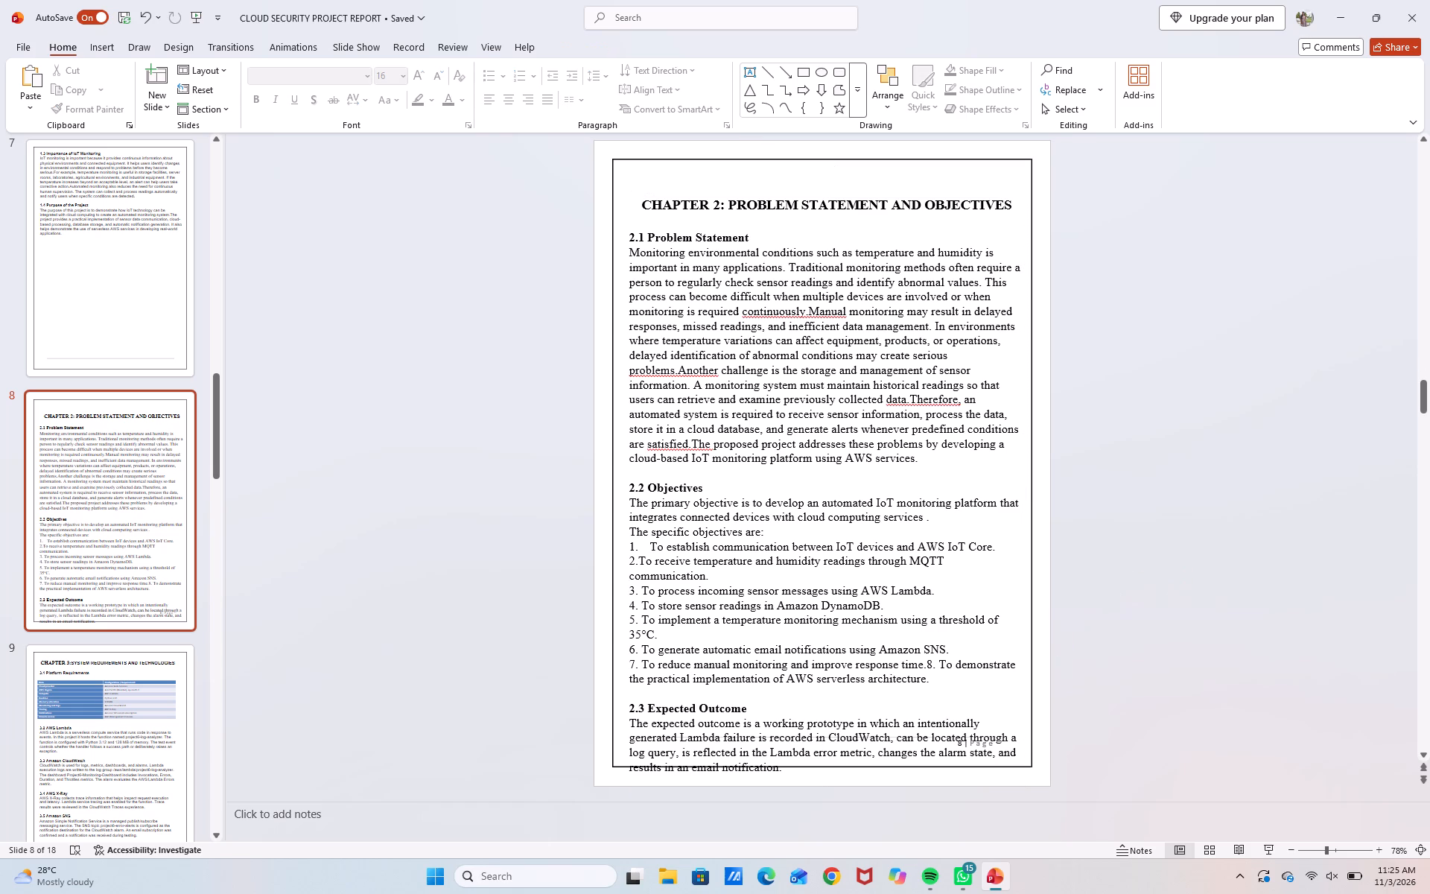
{"action": "left_click", "coordinate": [930, 673]}
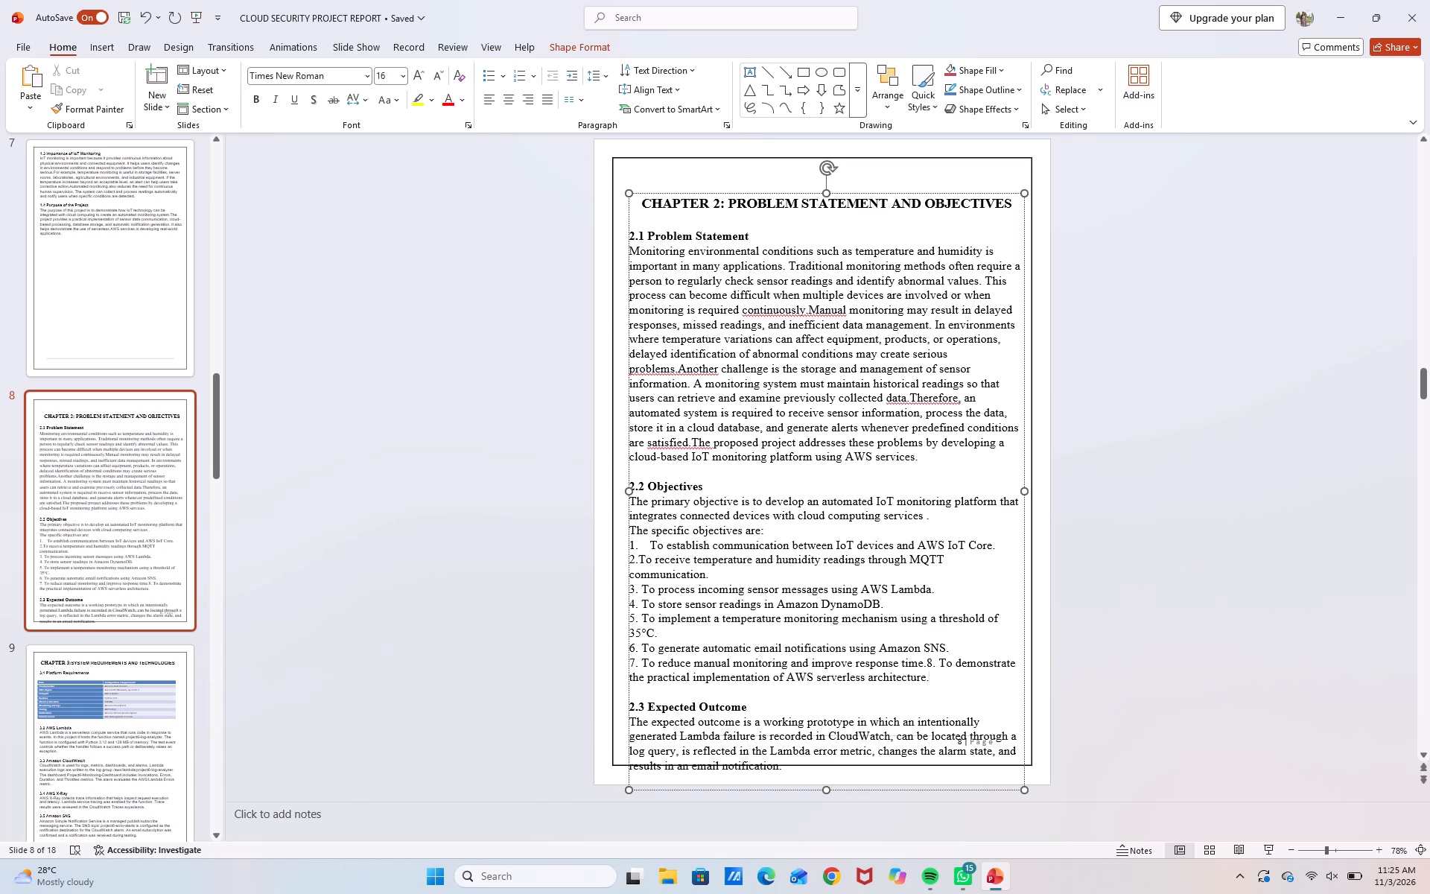
{"action": "left_click", "coordinate": [929, 663]}
{"action": "key", "text": "Return"}
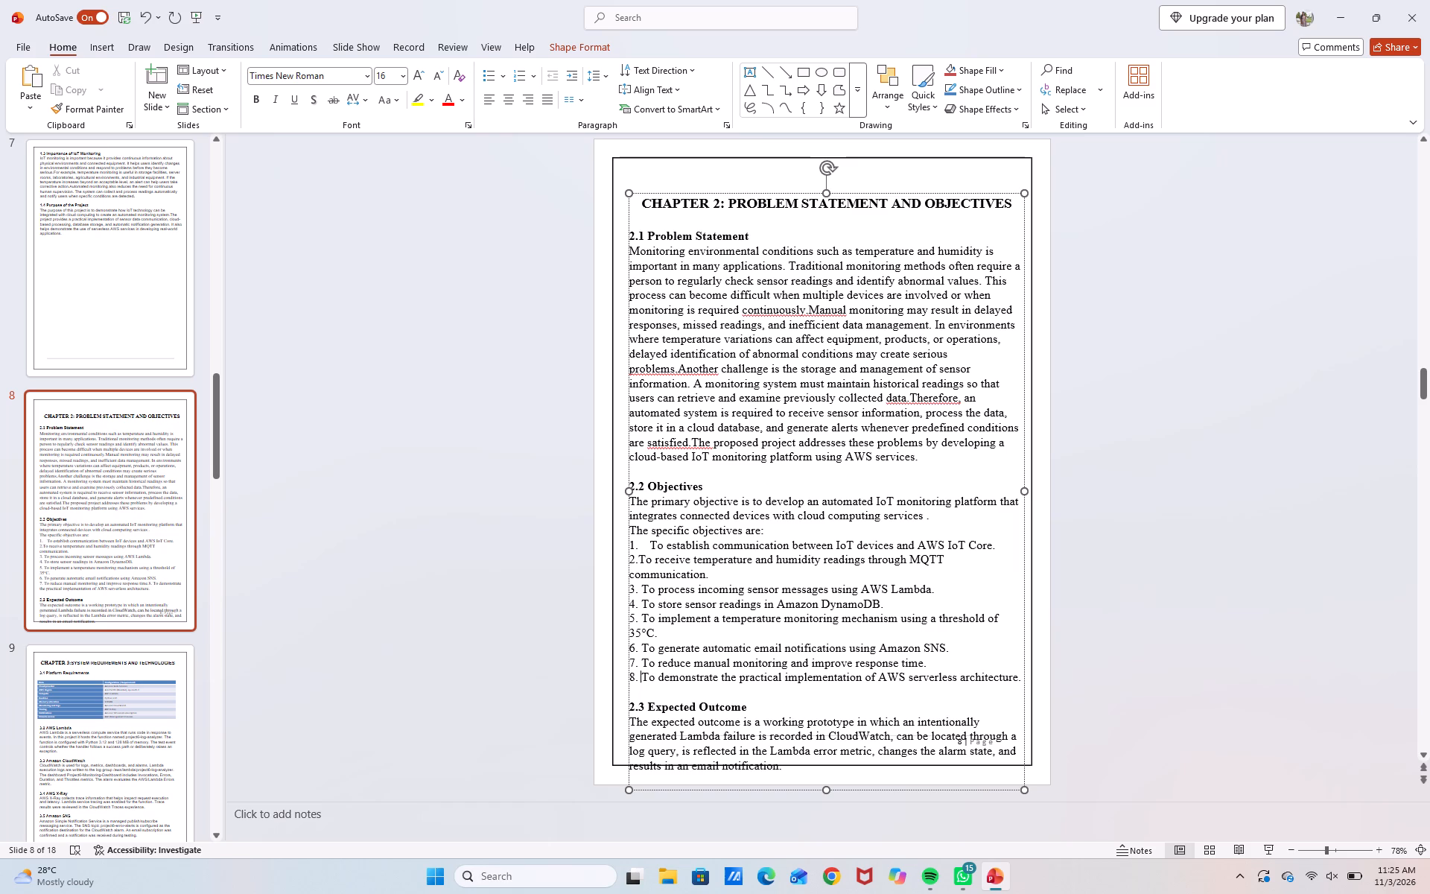
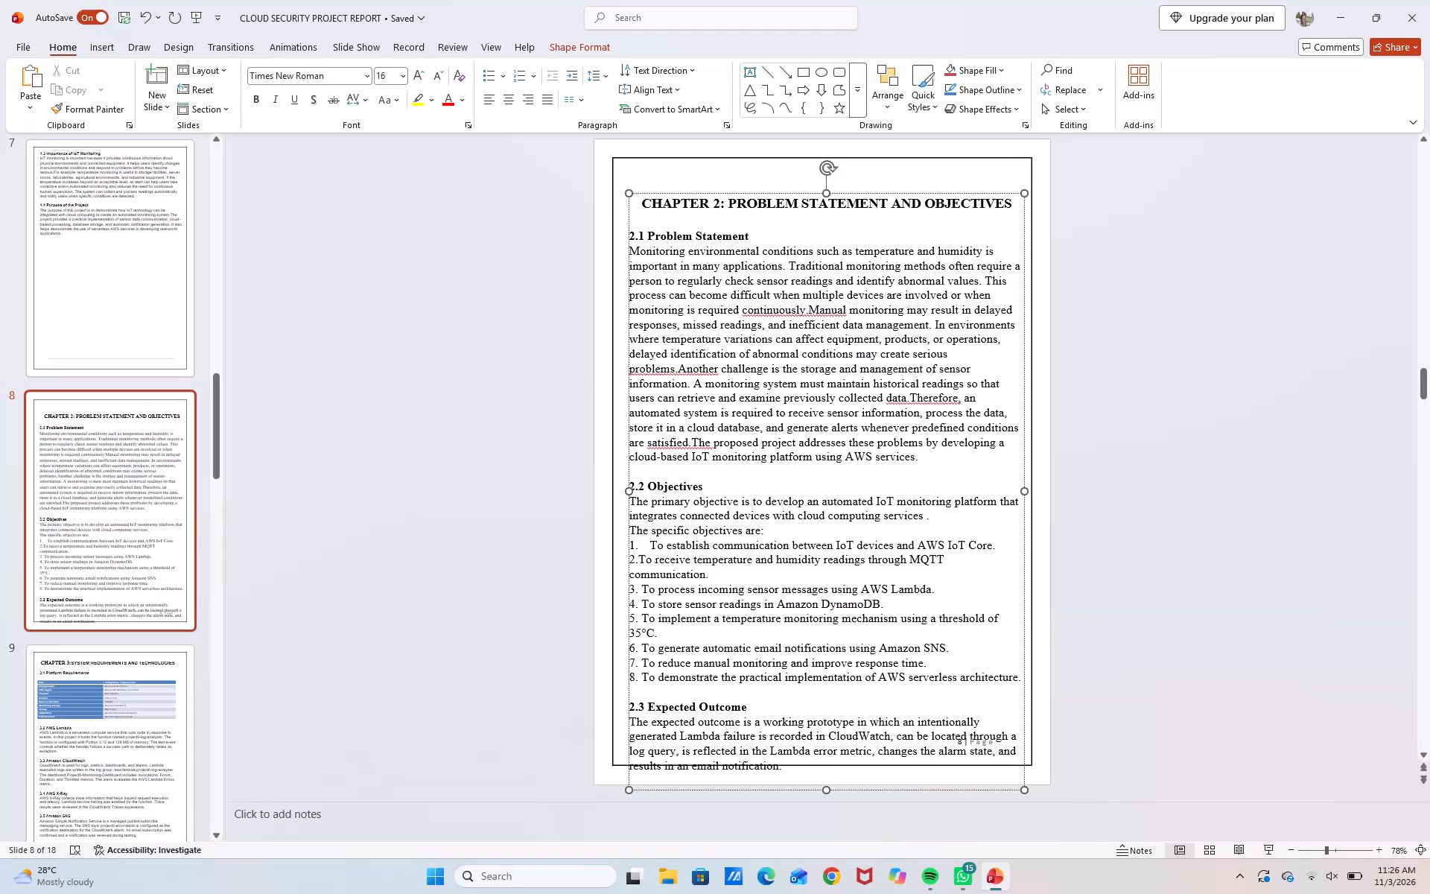
Delete the old paragraph about the Lambda failure prototype under the 2.3 Expected Outcome heading.
{"action": "left_click_drag", "start_coordinate": [632, 722], "coordinate": [771, 793]}
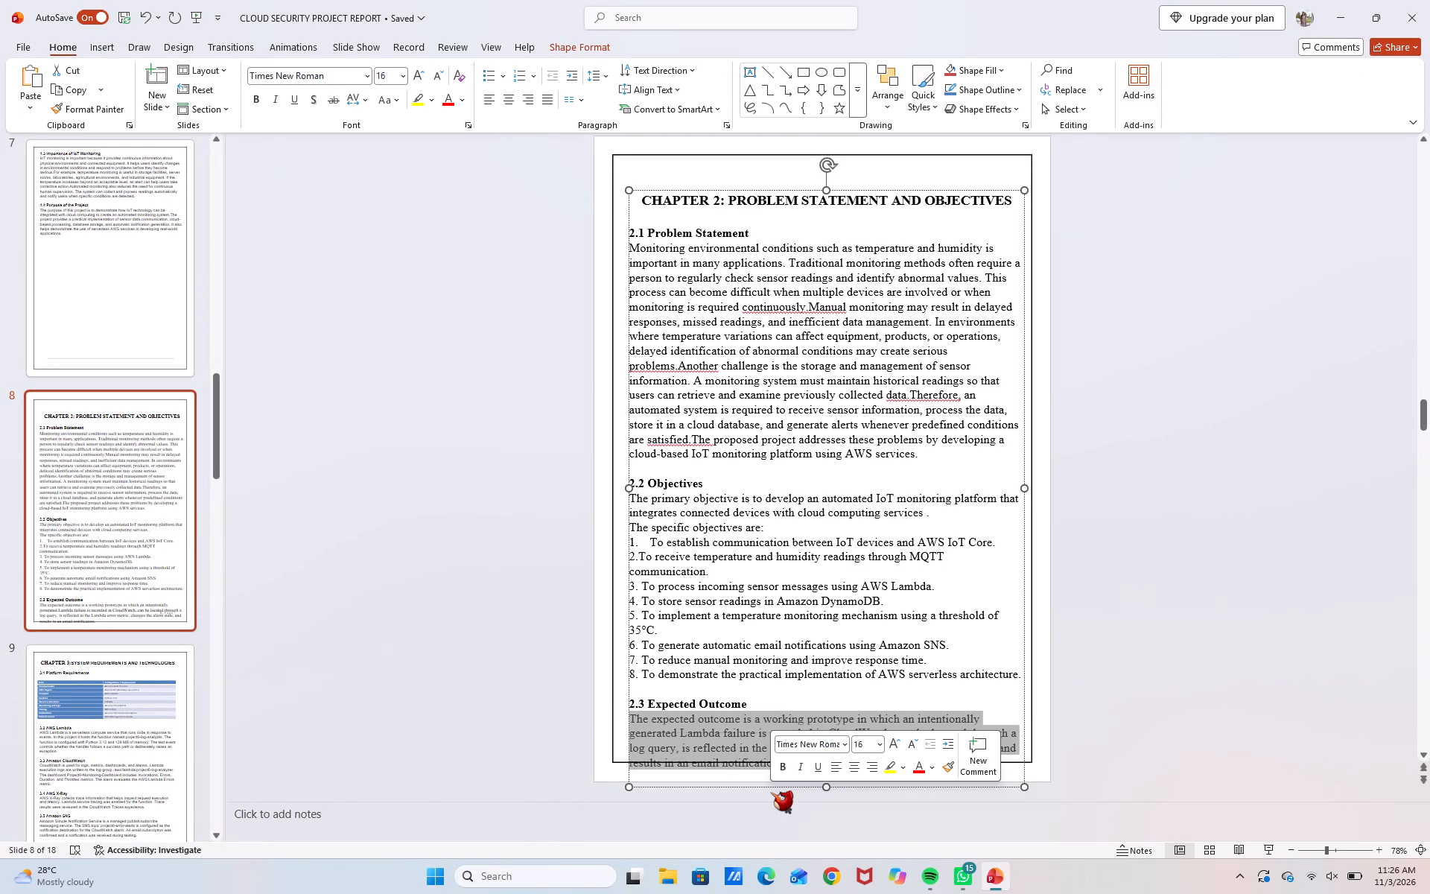
{"action": "key", "text": "BackSpace"}
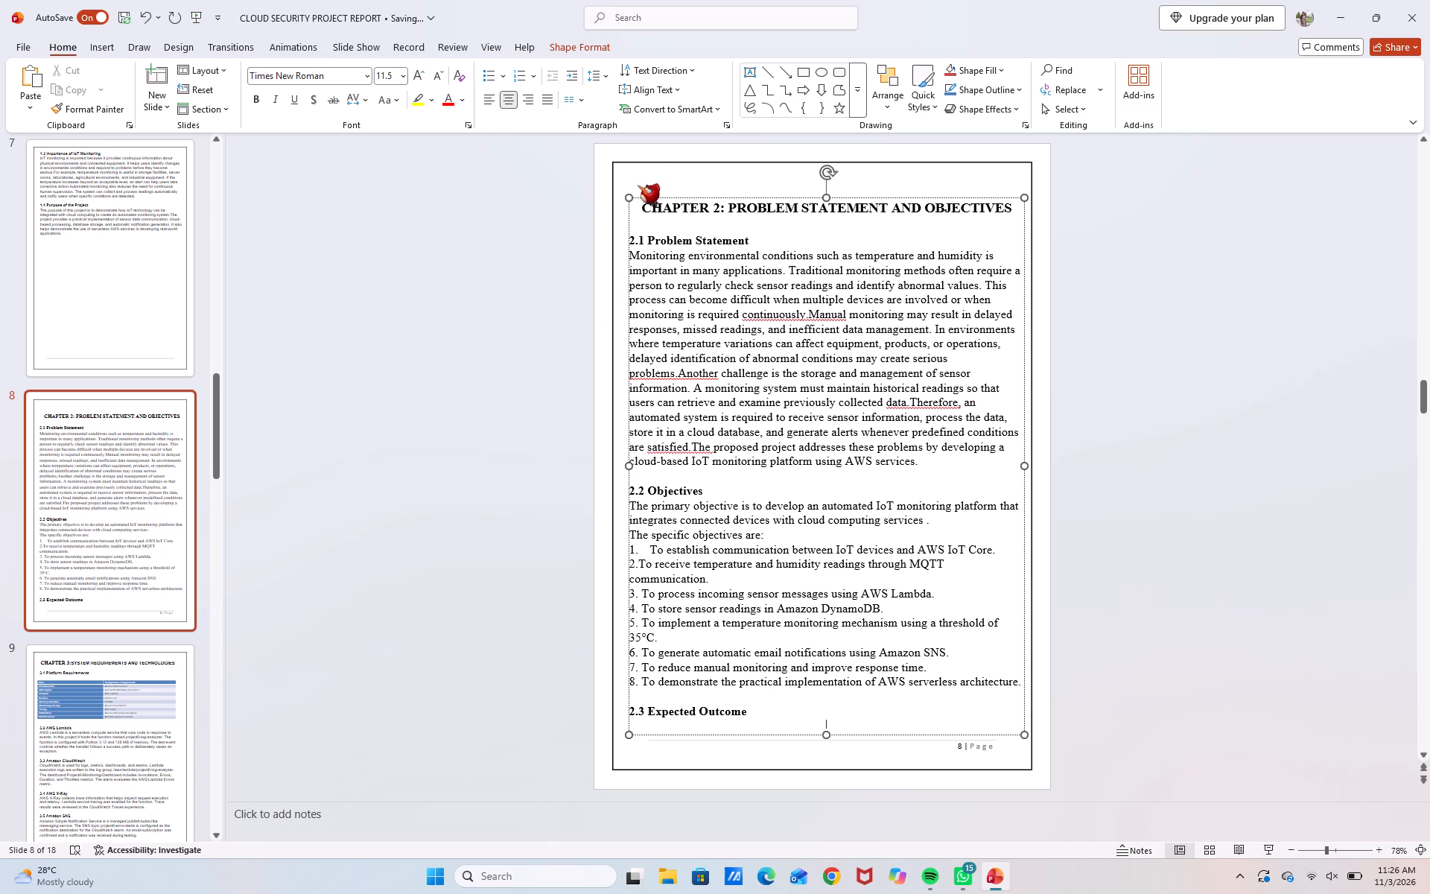
Enlarge the Chapter 2 text box from its upper corner so the text starts just below the page border's top edge.
{"action": "left_click_drag", "start_coordinate": [628, 197], "coordinate": [632, 177]}
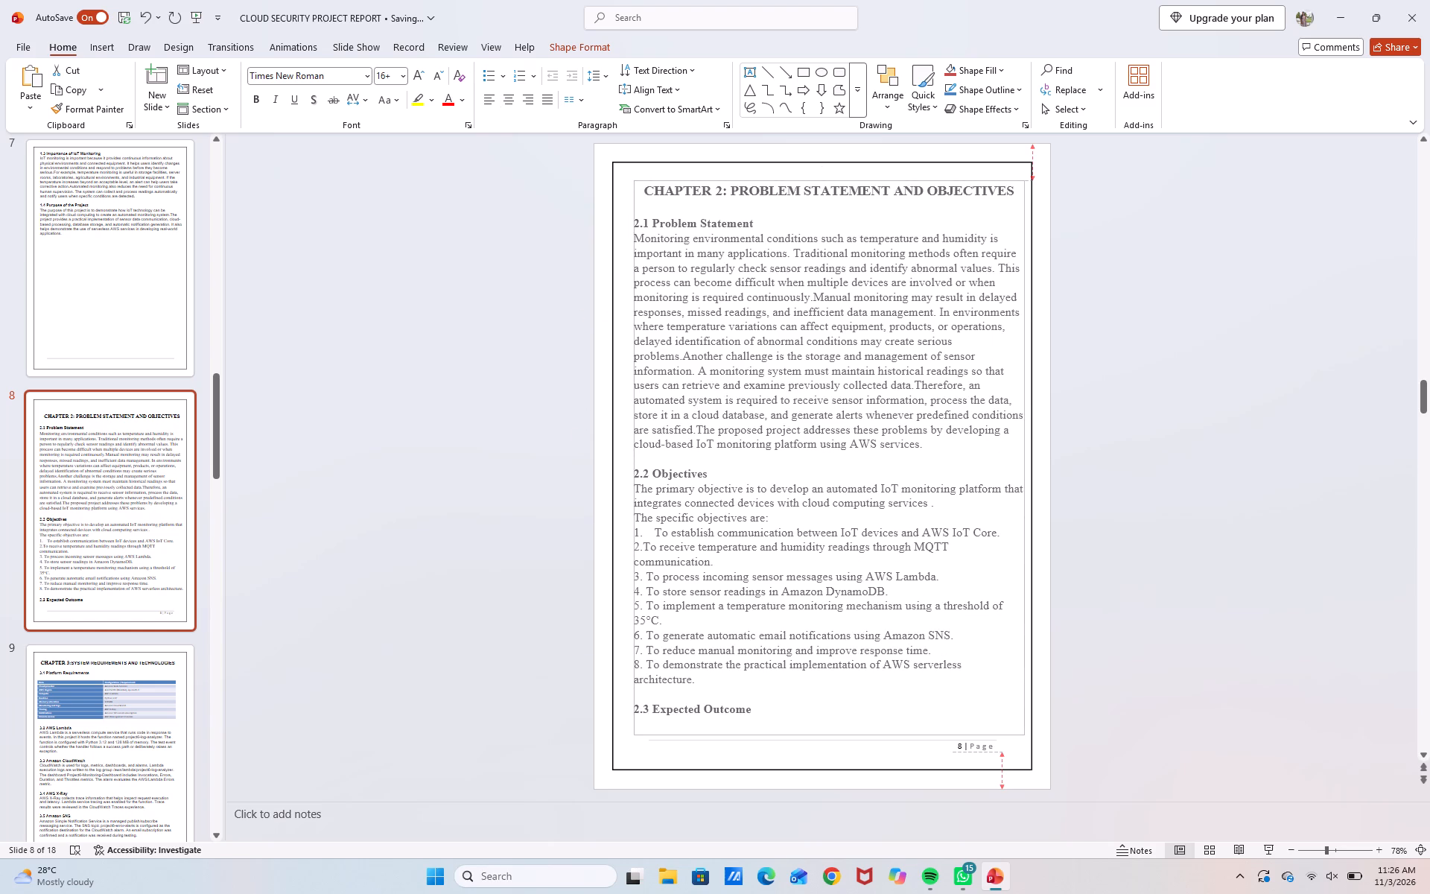
{"action": "left_click_drag", "start_coordinate": [632, 177], "coordinate": [627, 172]}
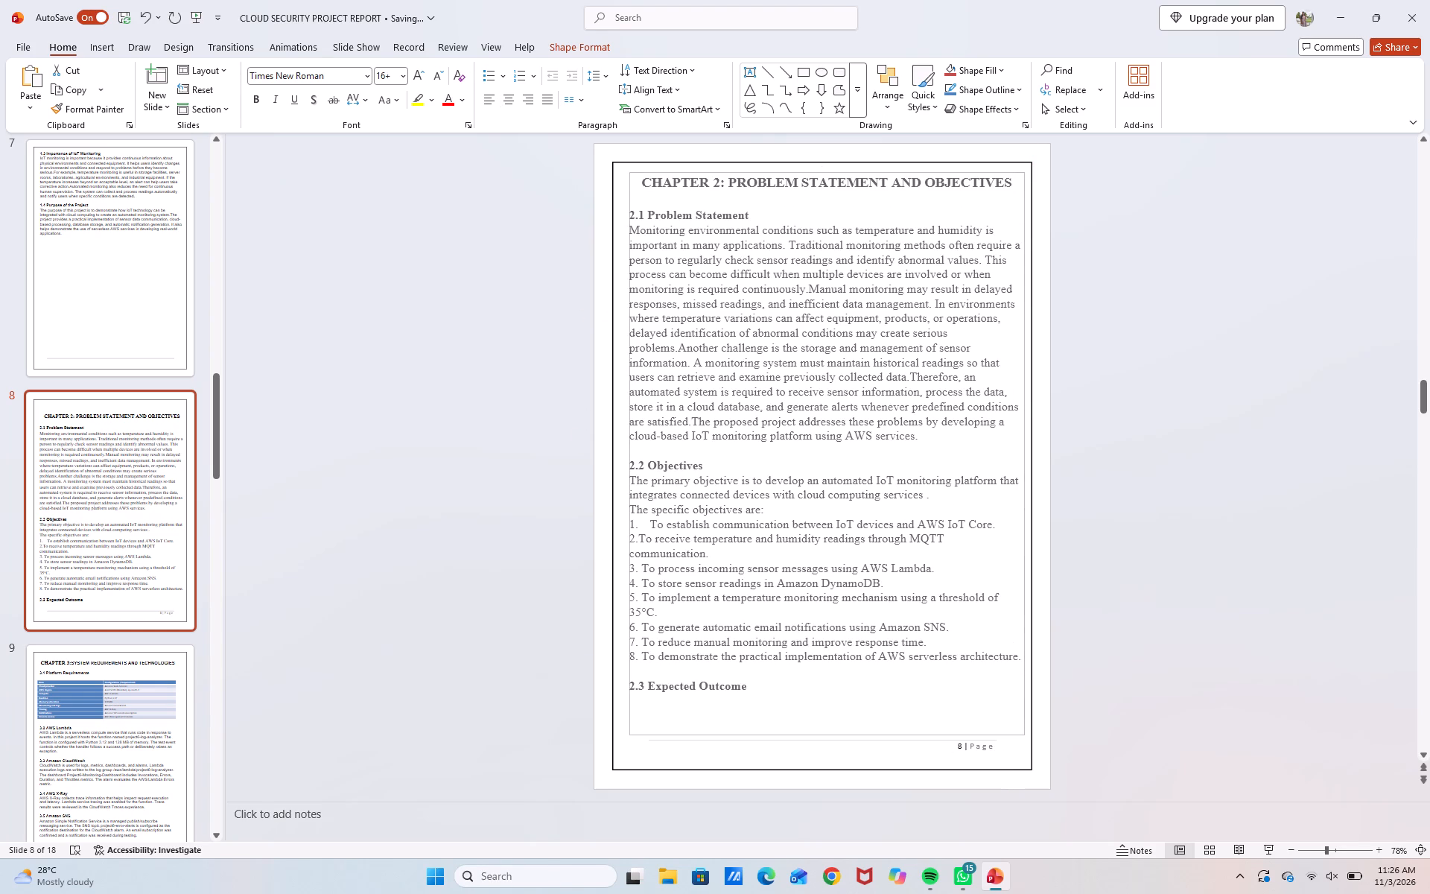
{"action": "left_click_drag", "start_coordinate": [627, 172], "coordinate": [626, 171]}
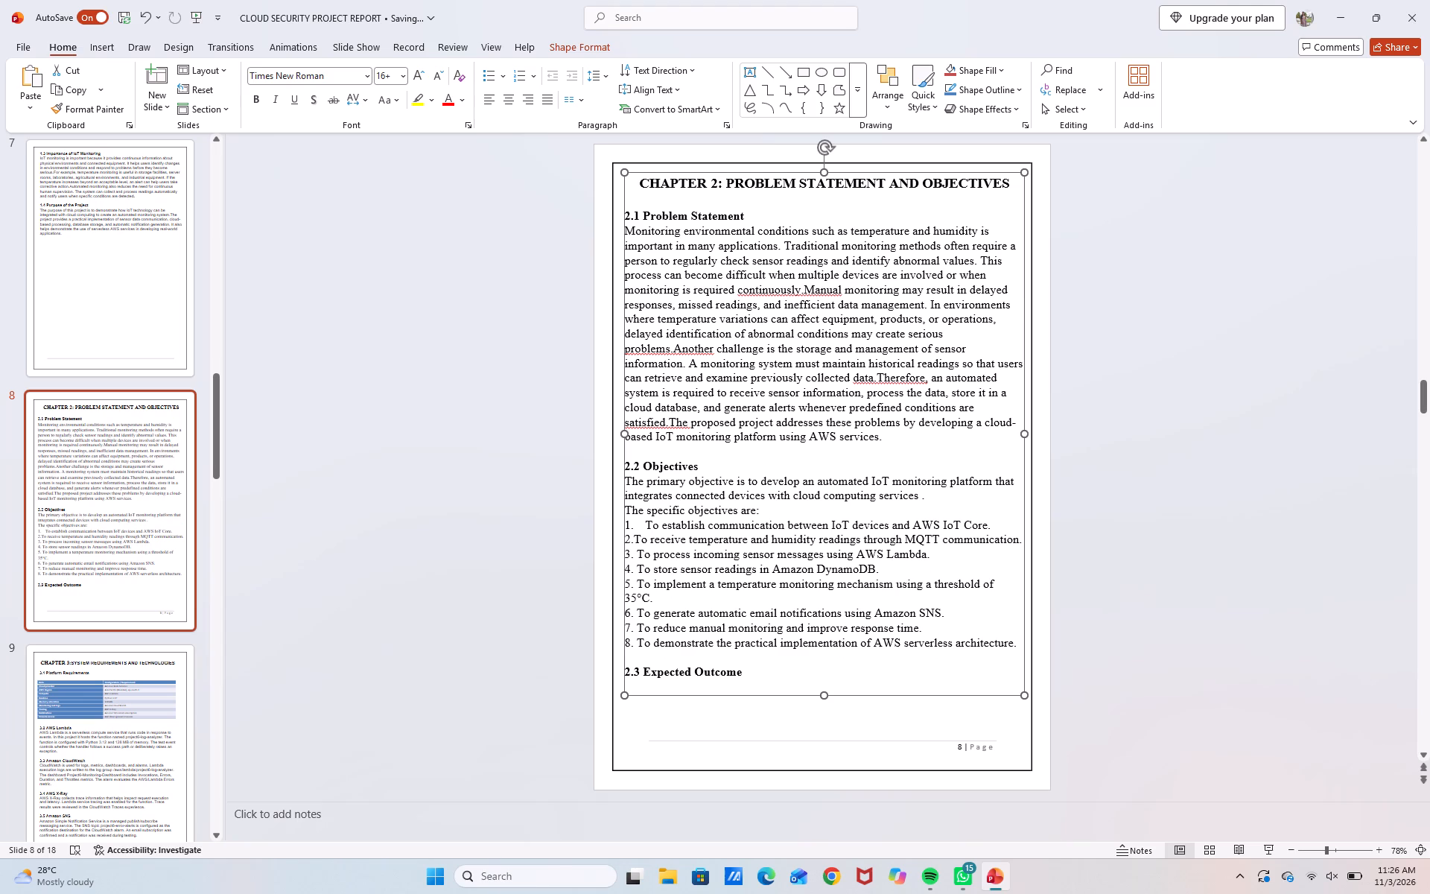
Start a new line below the 2.3 Expected Outcome heading for the section's body text.
{"action": "left_click", "coordinate": [752, 668]}
{"action": "key", "text": "Return"}
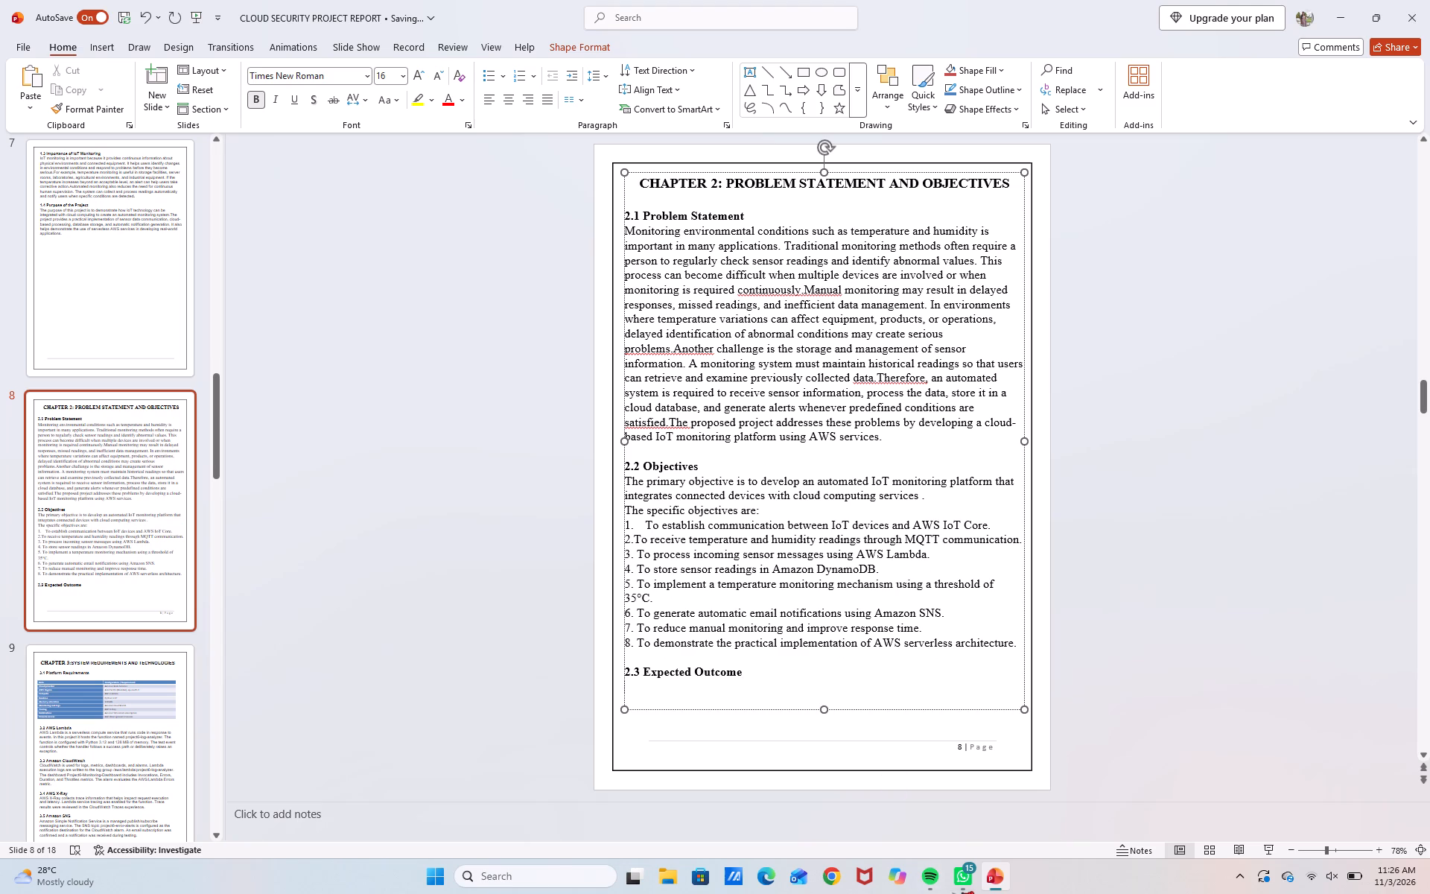
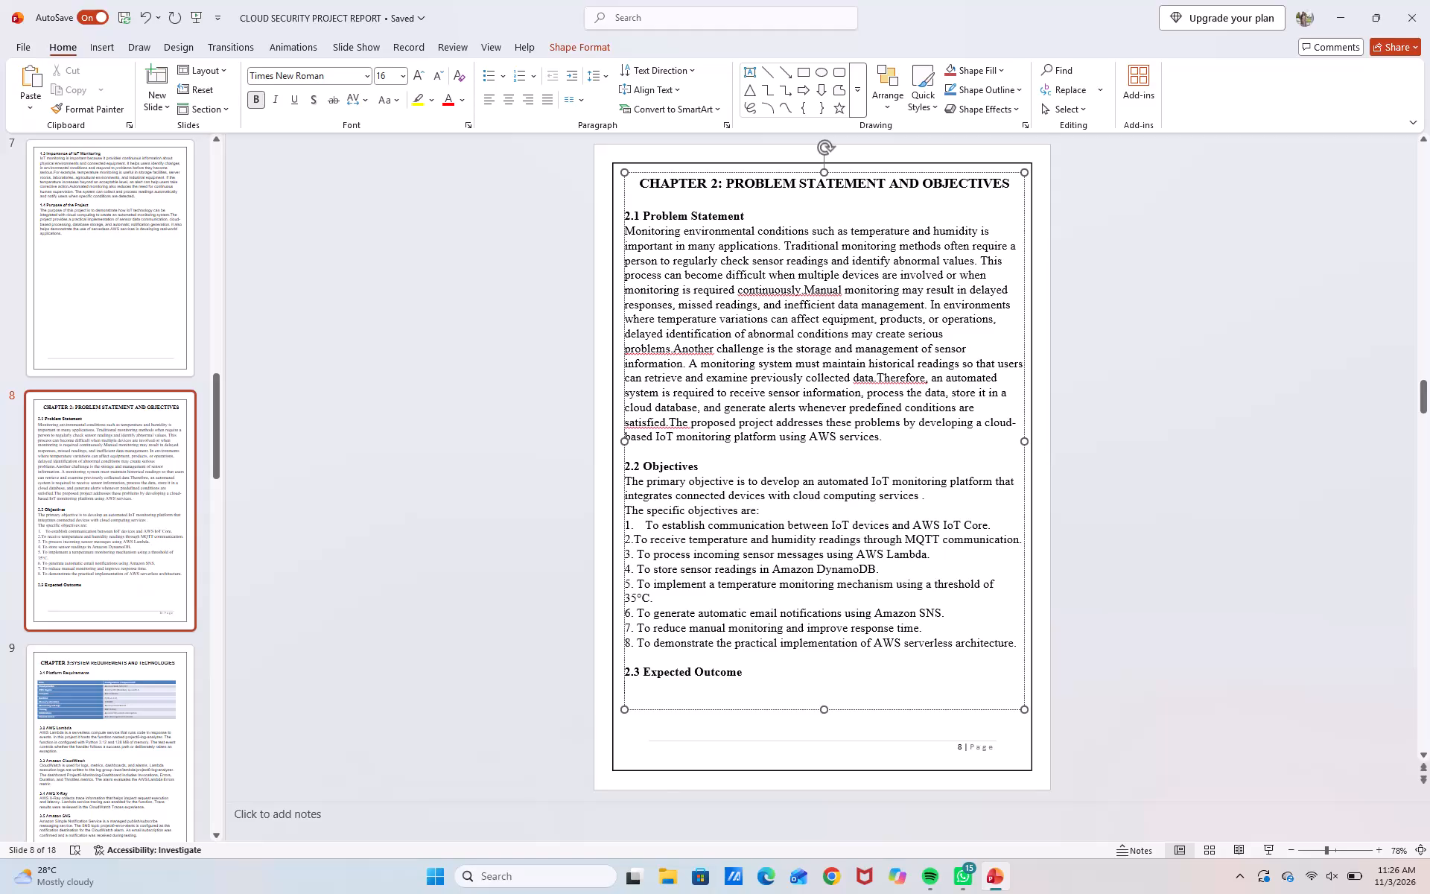
Paste the copied project scope paragraph below the 2.3 Expected Outcome heading and remove its bold formatting.
{"action": "key", "text": "ctrl+v"}
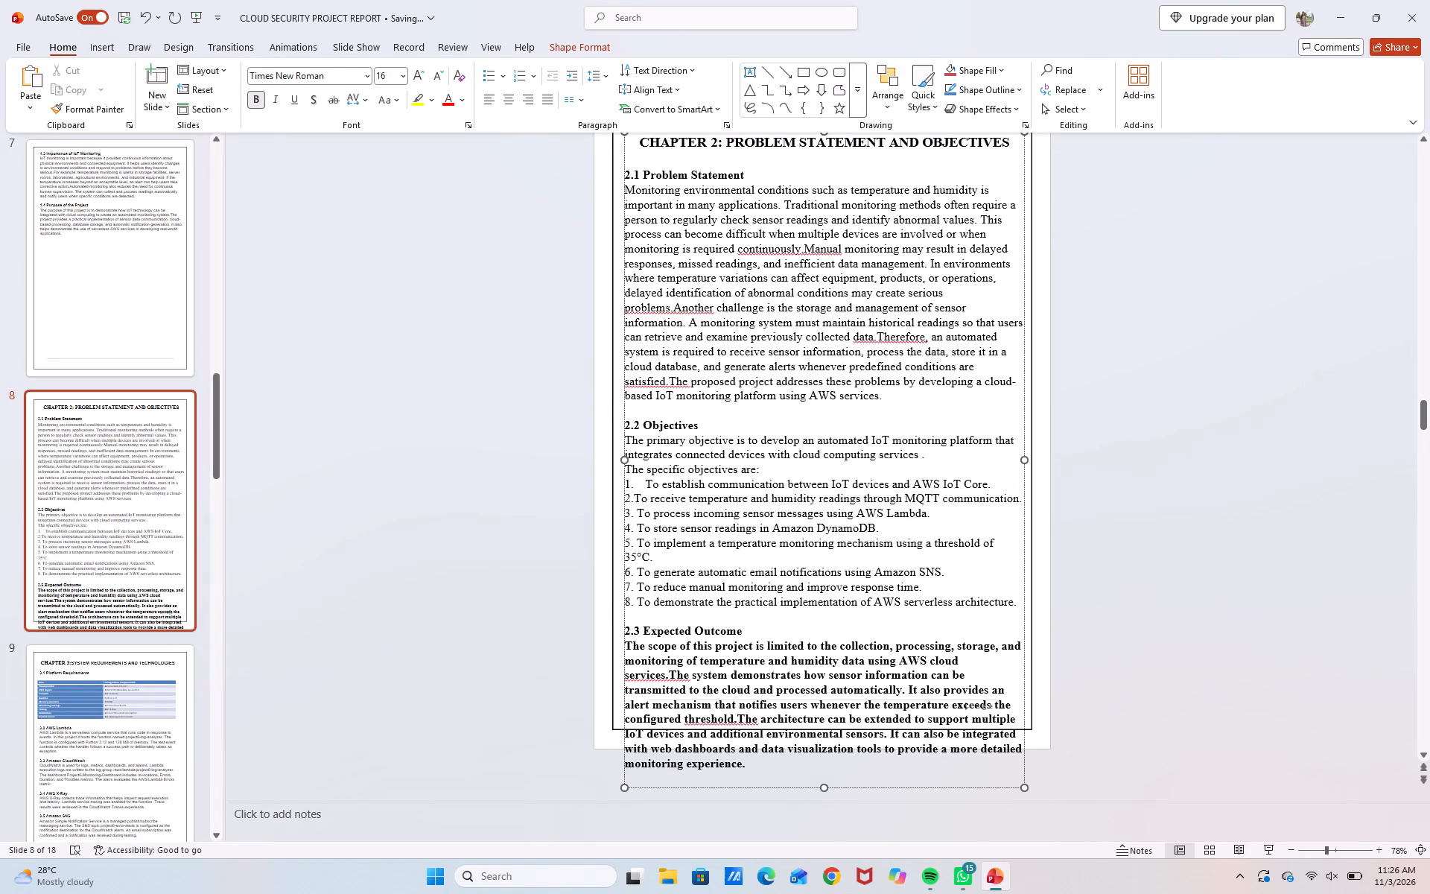
{"action": "left_click_drag", "start_coordinate": [627, 644], "coordinate": [746, 781]}
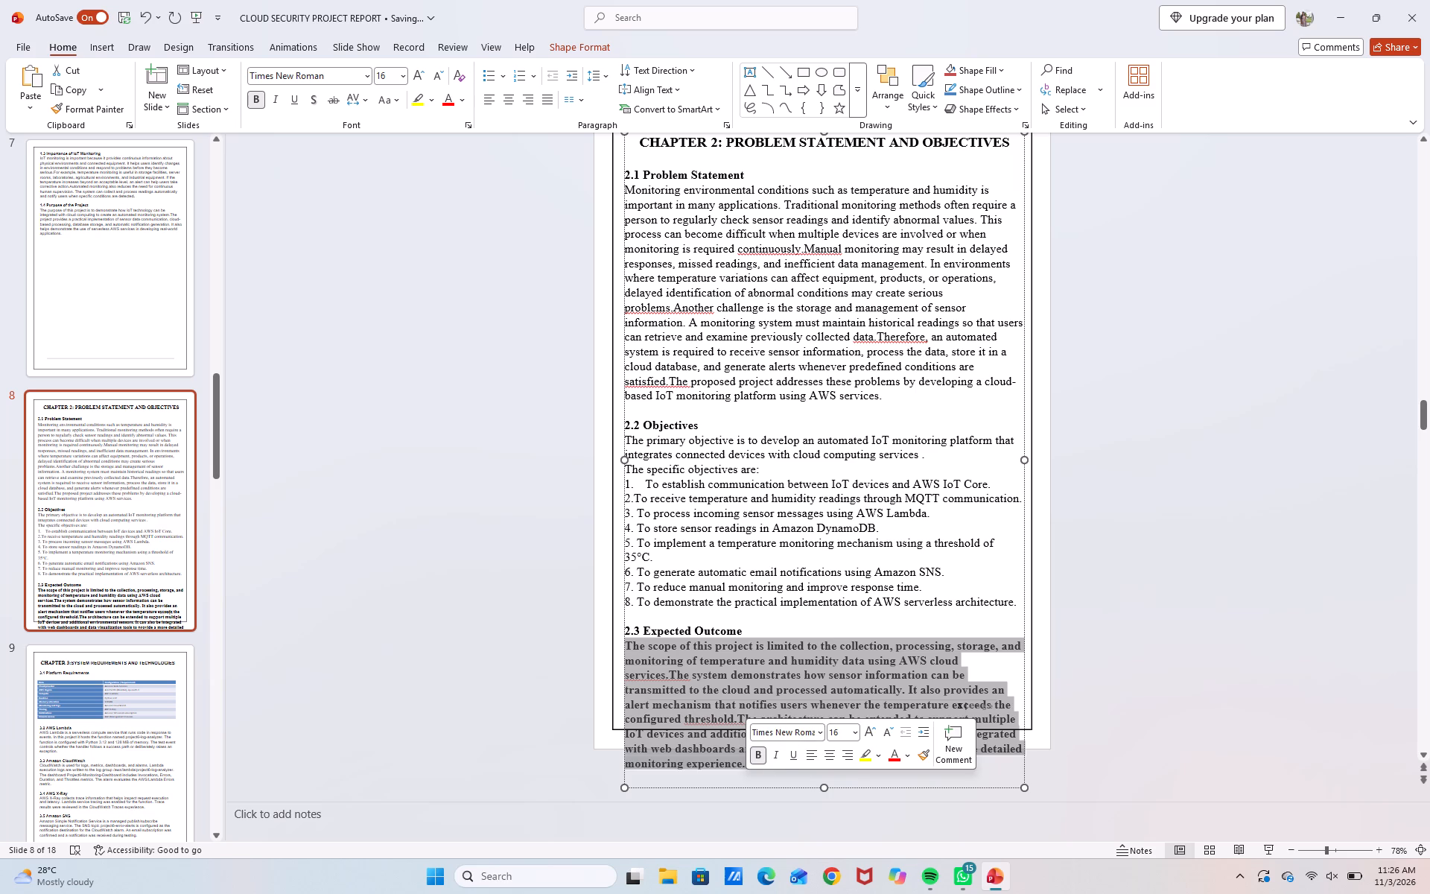
{"action": "left_click", "coordinate": [761, 758]}
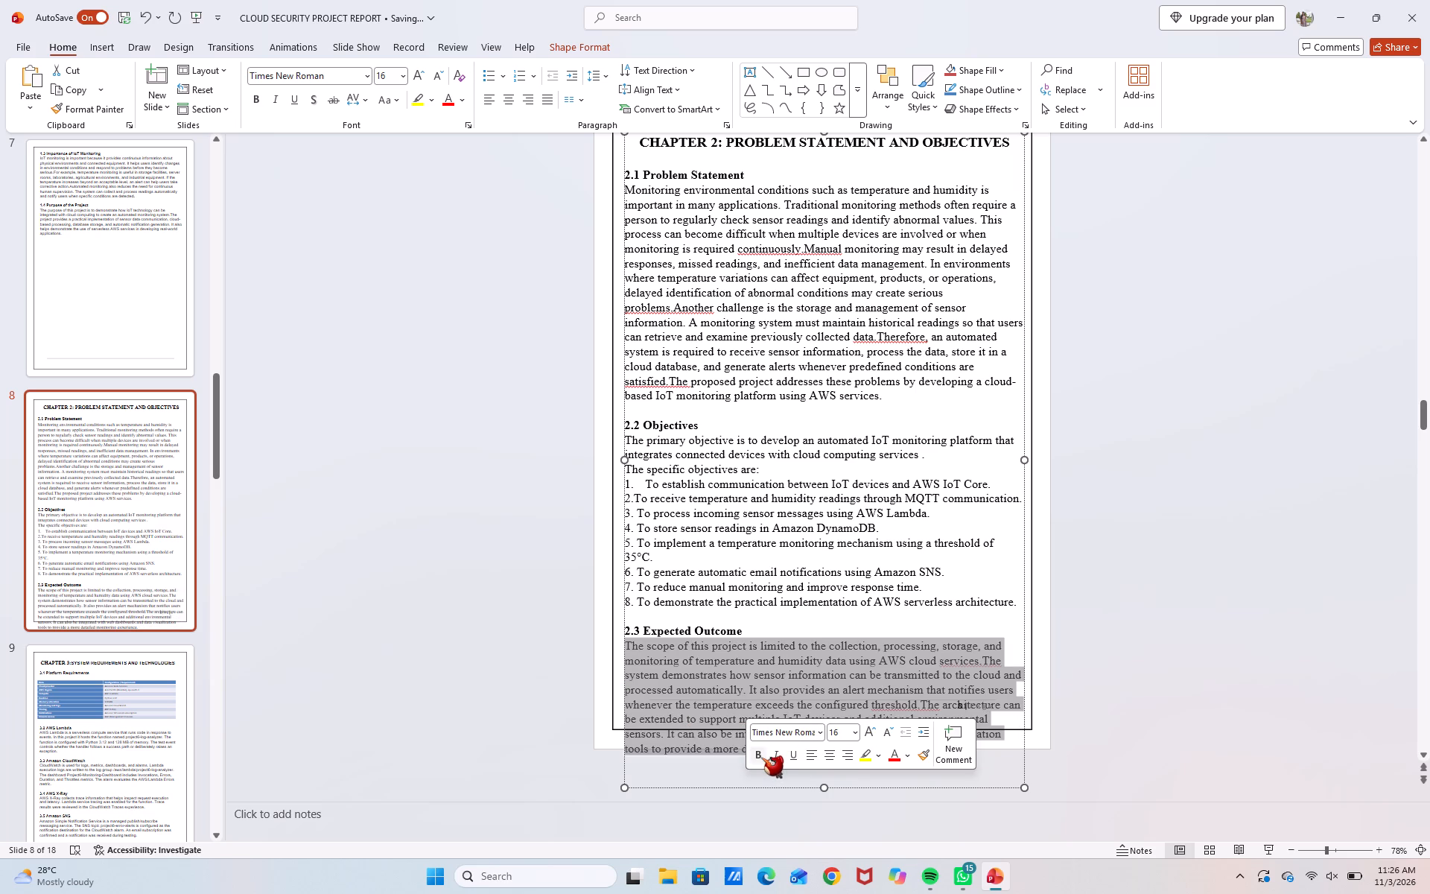
{"action": "left_click", "coordinate": [1084, 770]}
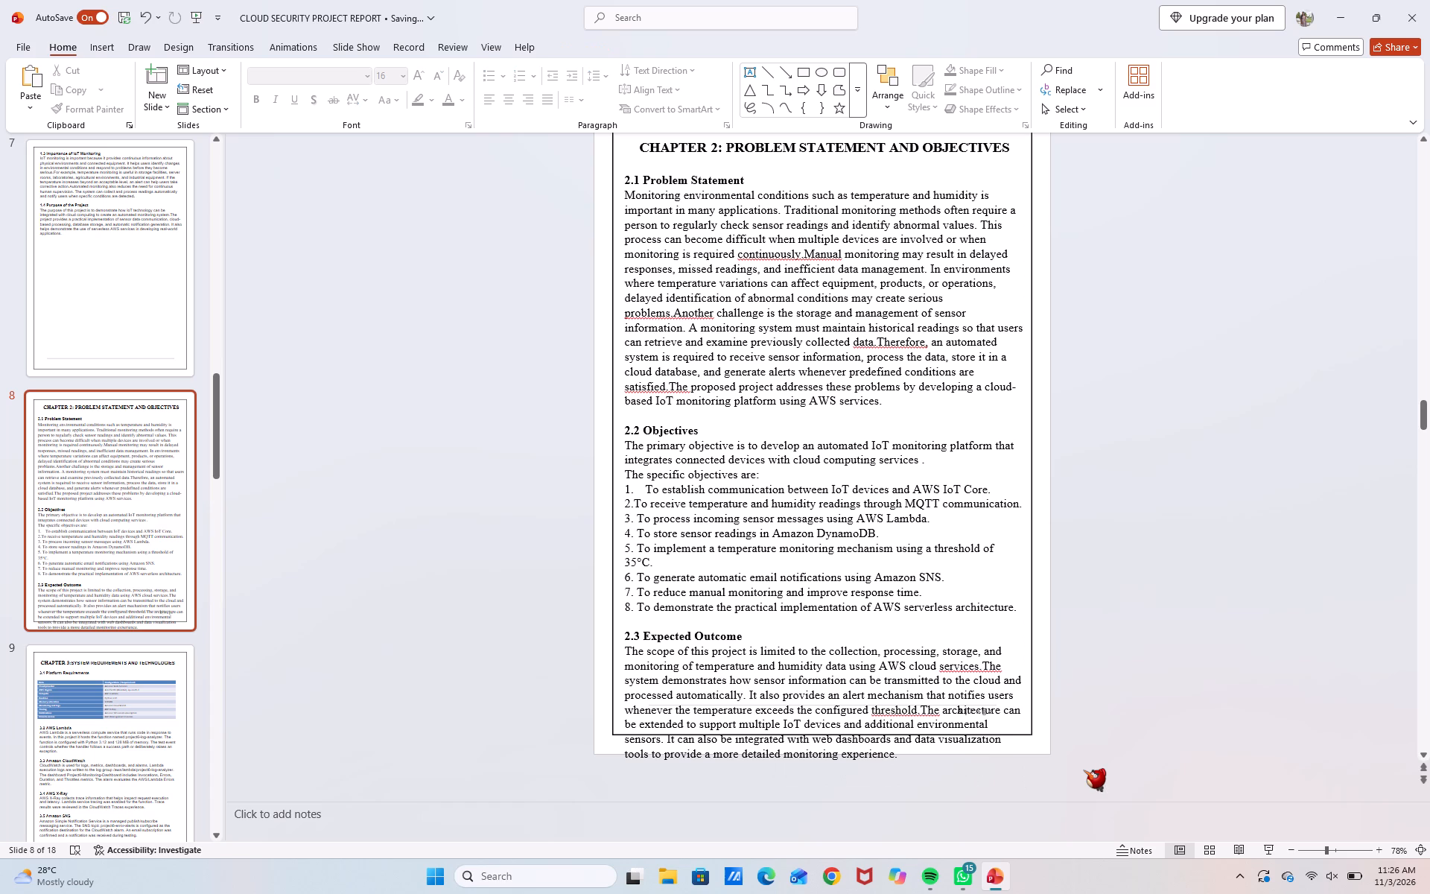
{"action": "scroll", "coordinate": [1154, 629], "scroll_direction": "up", "scroll_amount": 1}
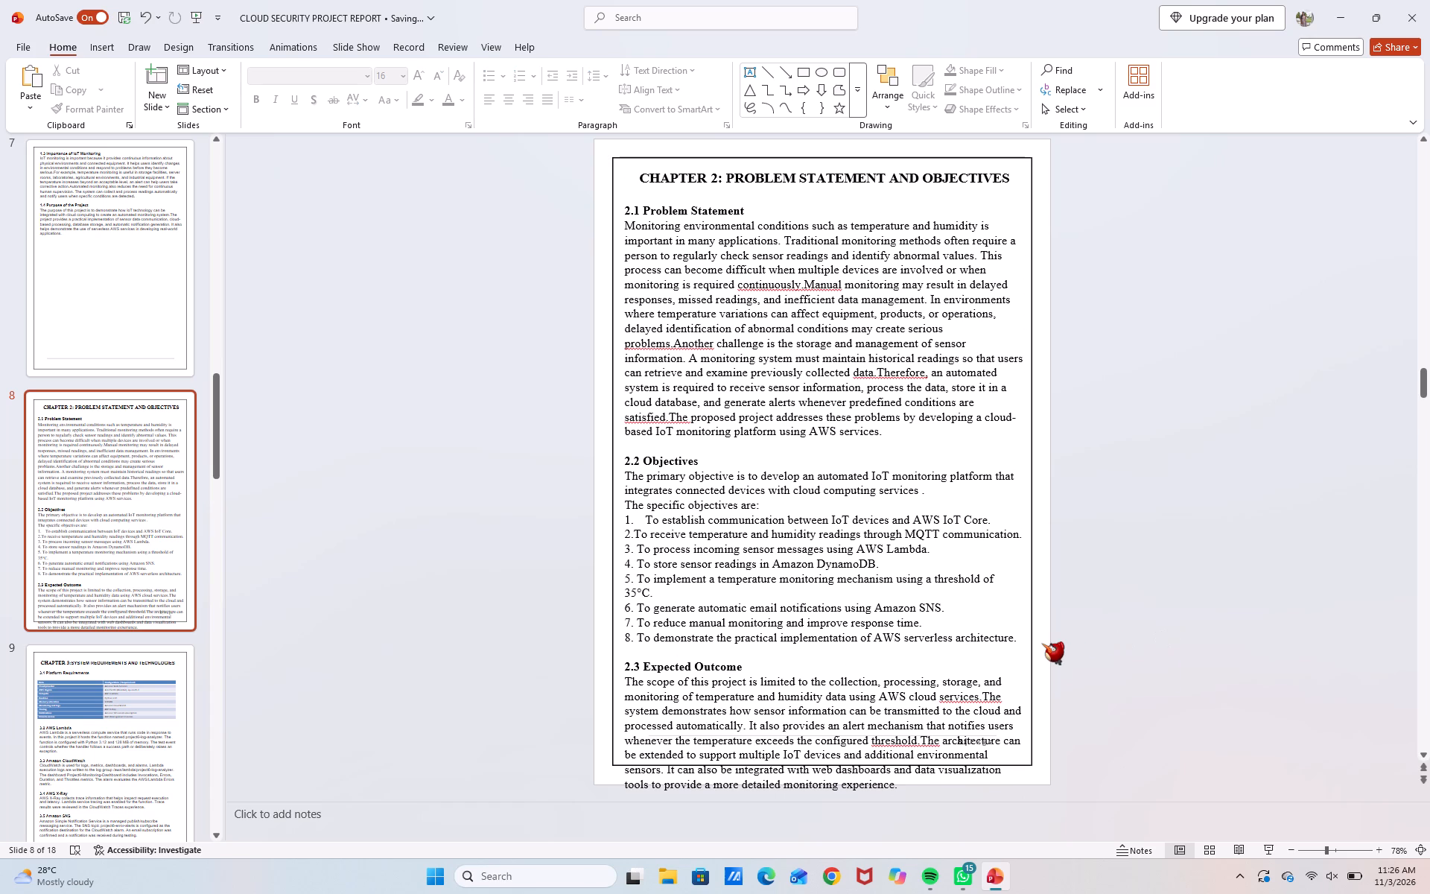
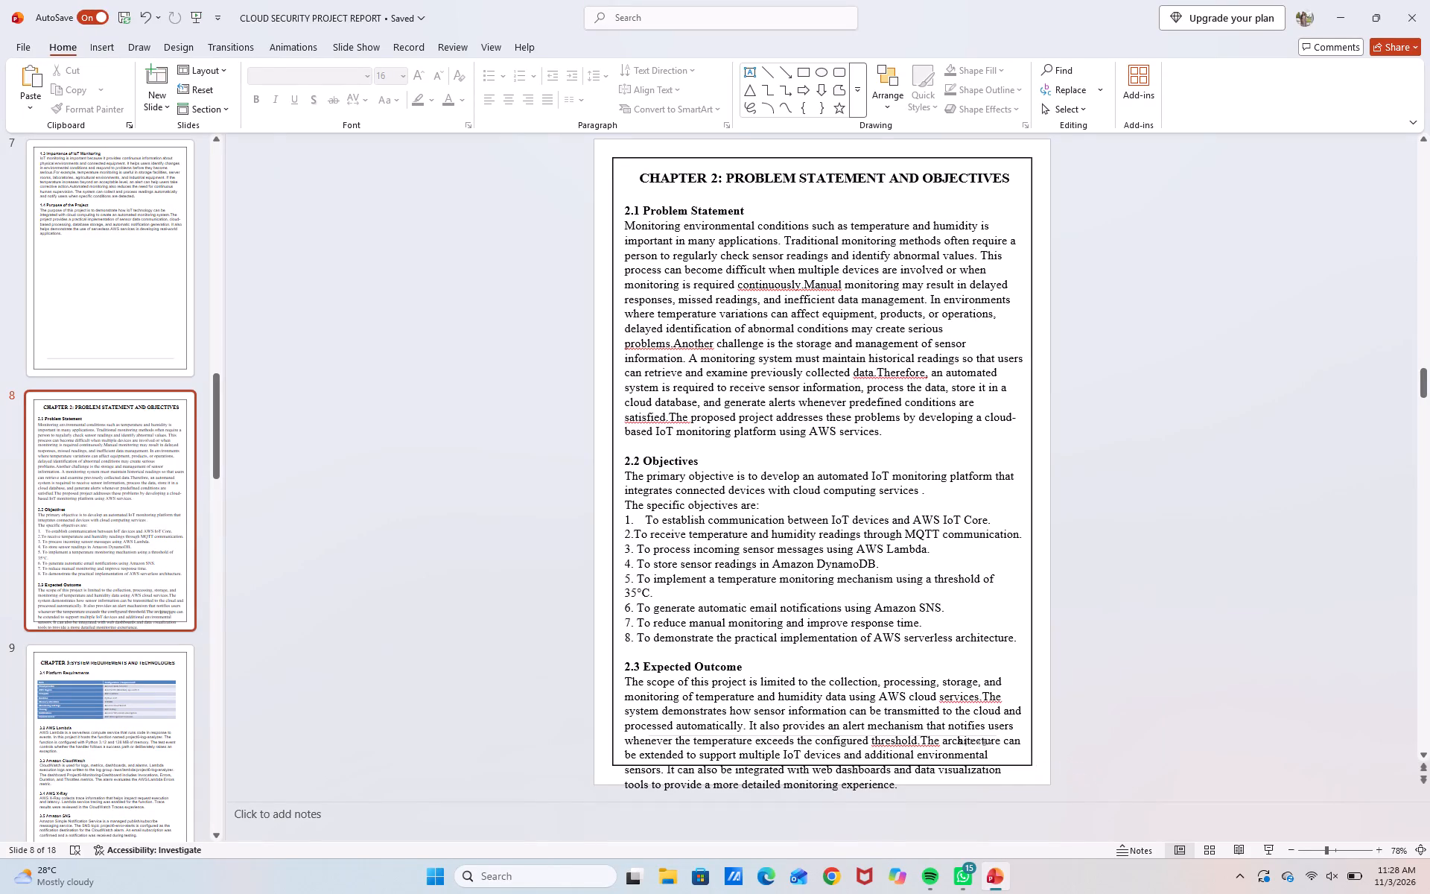
Delete the 2.3 Expected Outcome text from "The architecture can be extended" through the end of the paragraph.
{"action": "left_click", "coordinate": [919, 743]}
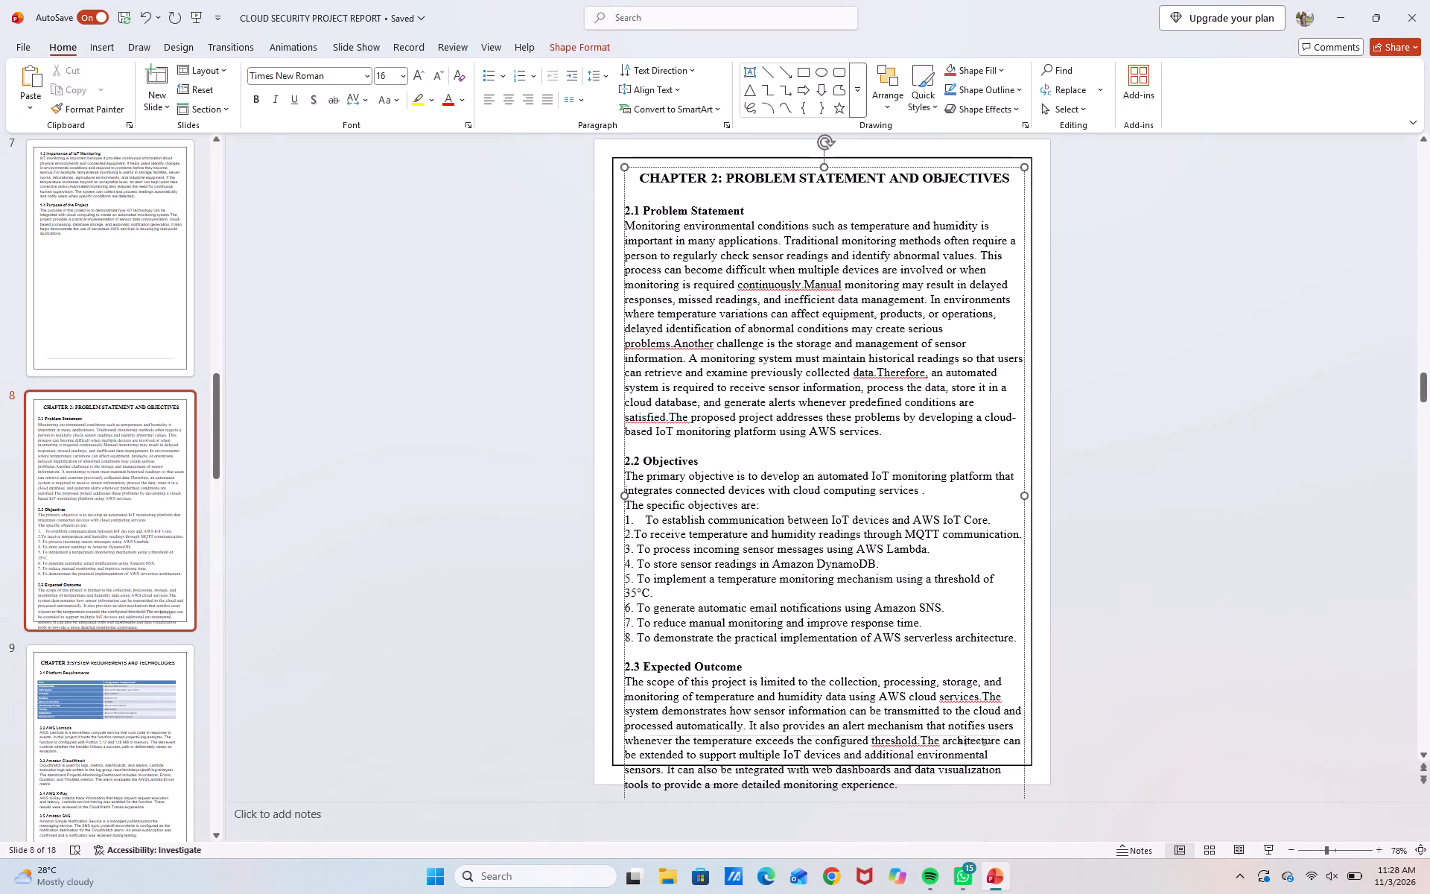
{"action": "key", "text": "Return"}
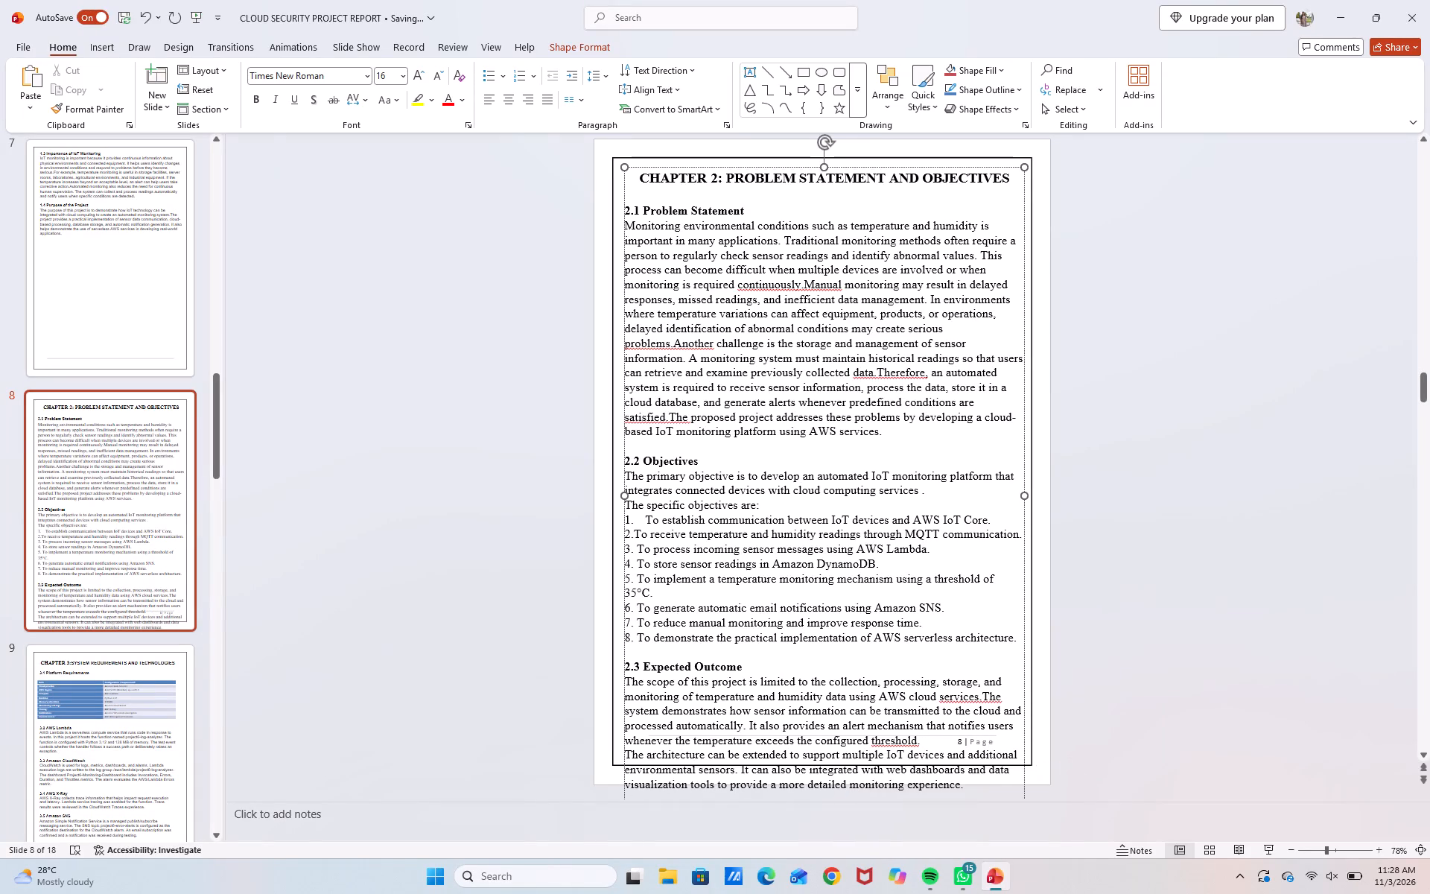
{"action": "left_click_drag", "start_coordinate": [629, 755], "coordinate": [863, 812]}
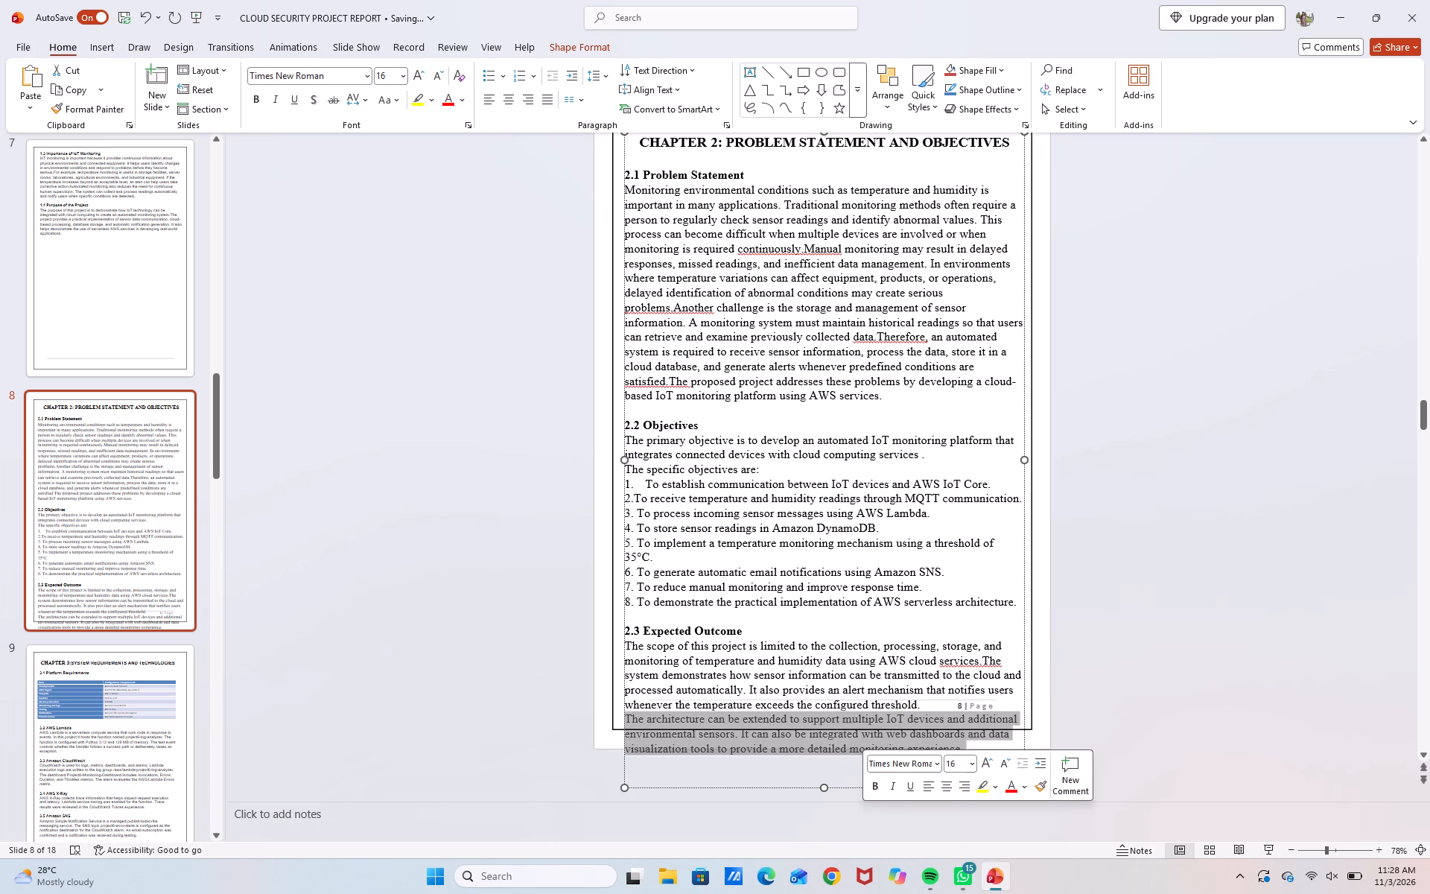
{"action": "key", "text": "BackSpace"}
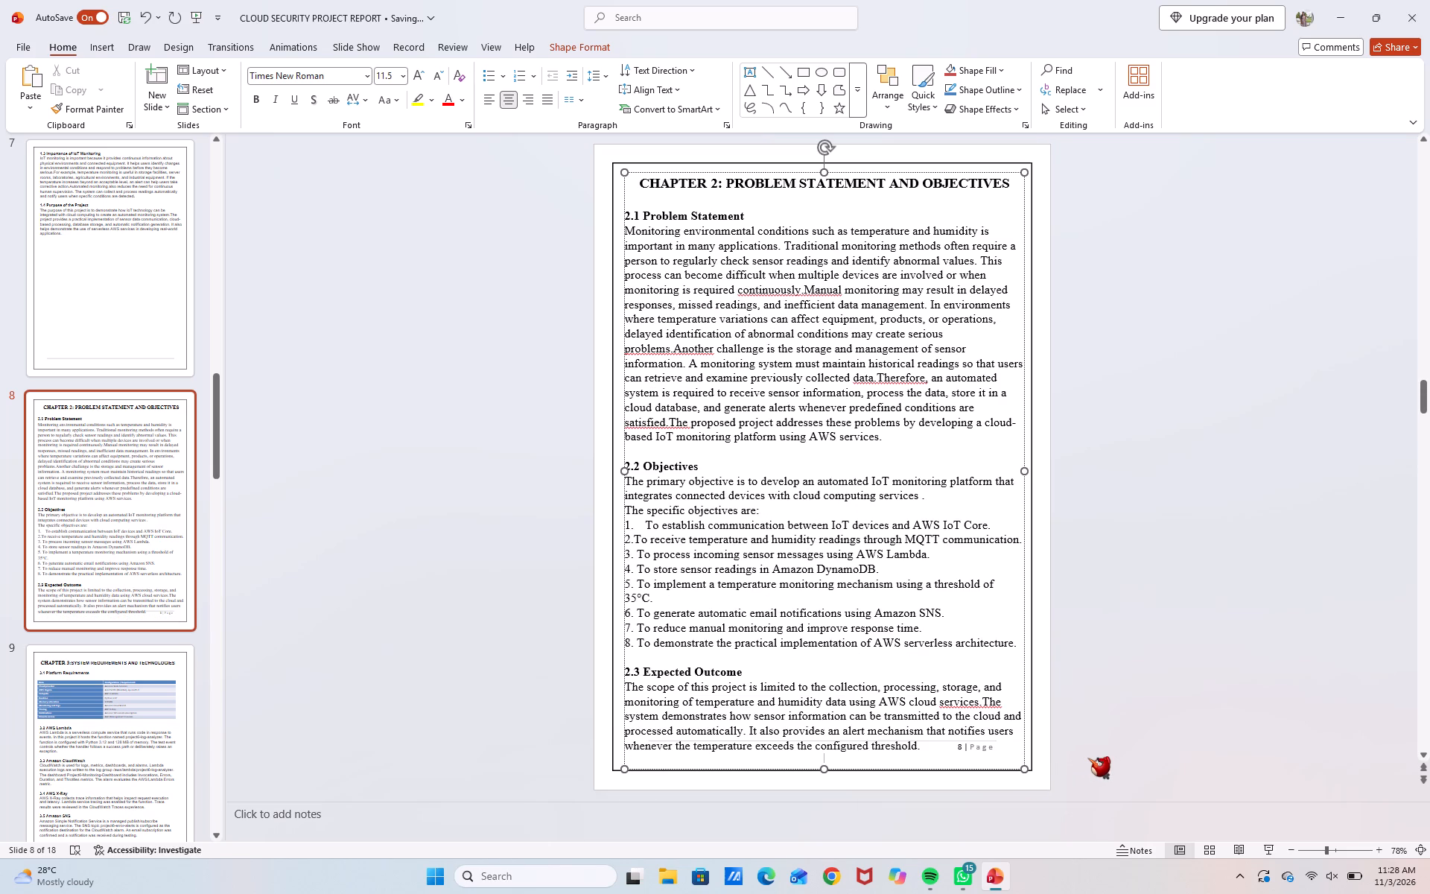
Delete the "8 | Page" page number text overlapping the end of the Chapter 2 slide's body.
{"action": "left_click", "coordinate": [994, 744]}
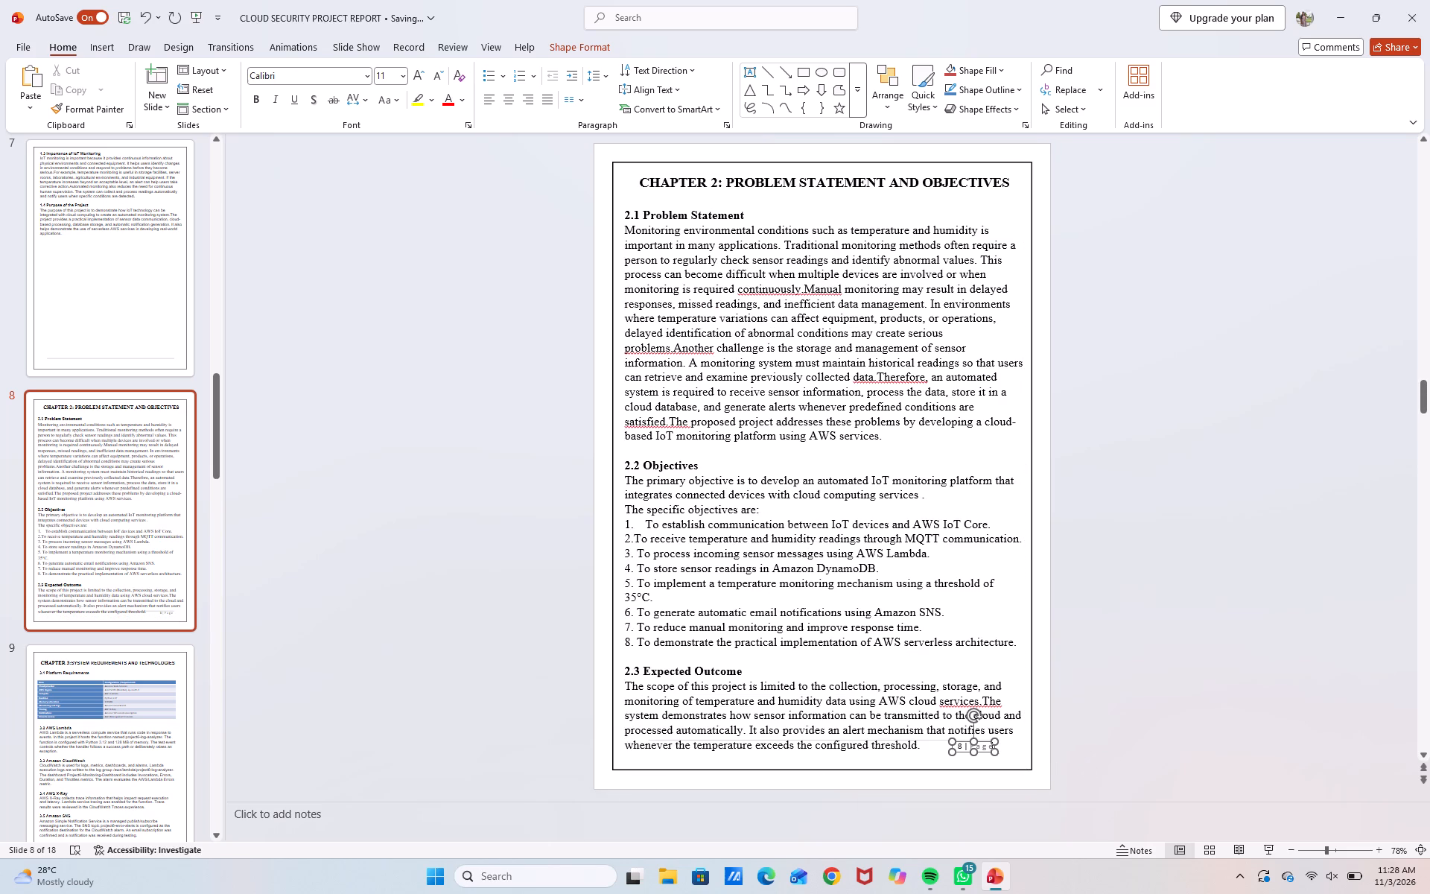
{"action": "key", "text": "BackSpace"}
{"action": "key", "text": "BackSpace"}
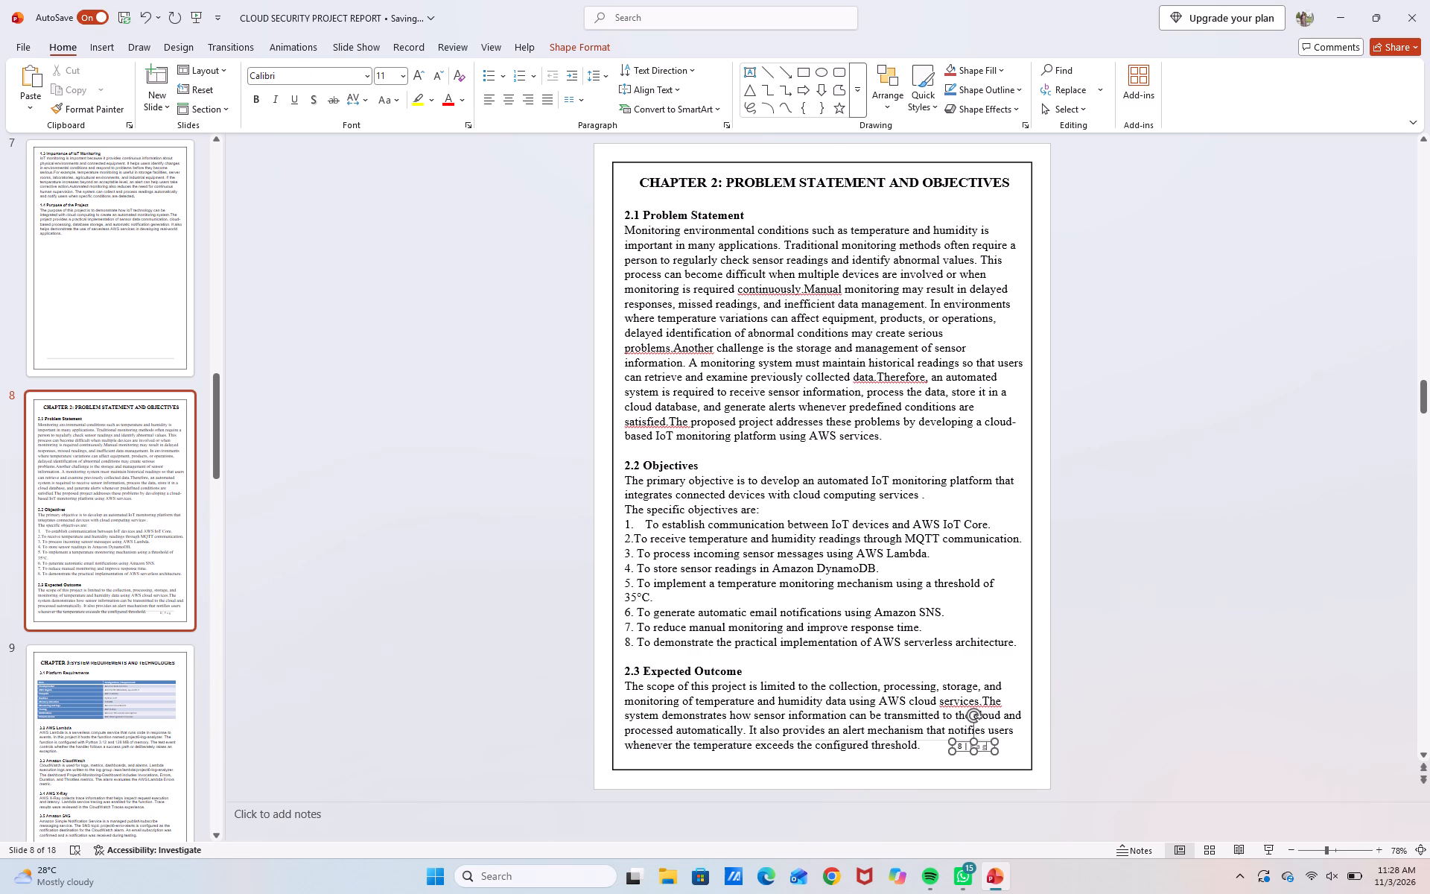
{"action": "left_click", "coordinate": [1002, 749]}
{"action": "left_click", "coordinate": [980, 746]}
{"action": "key", "text": "BackSpace"}
{"action": "key", "text": "BackSpace"}
{"action": "key", "text": "BackSpace"}
{"action": "key", "text": "BackSpace"}
{"action": "key", "text": "BackSpace"}
{"action": "key", "text": "BackSpace"}
{"action": "key", "text": "BackSpace"}
{"action": "key", "text": "BackSpace"}
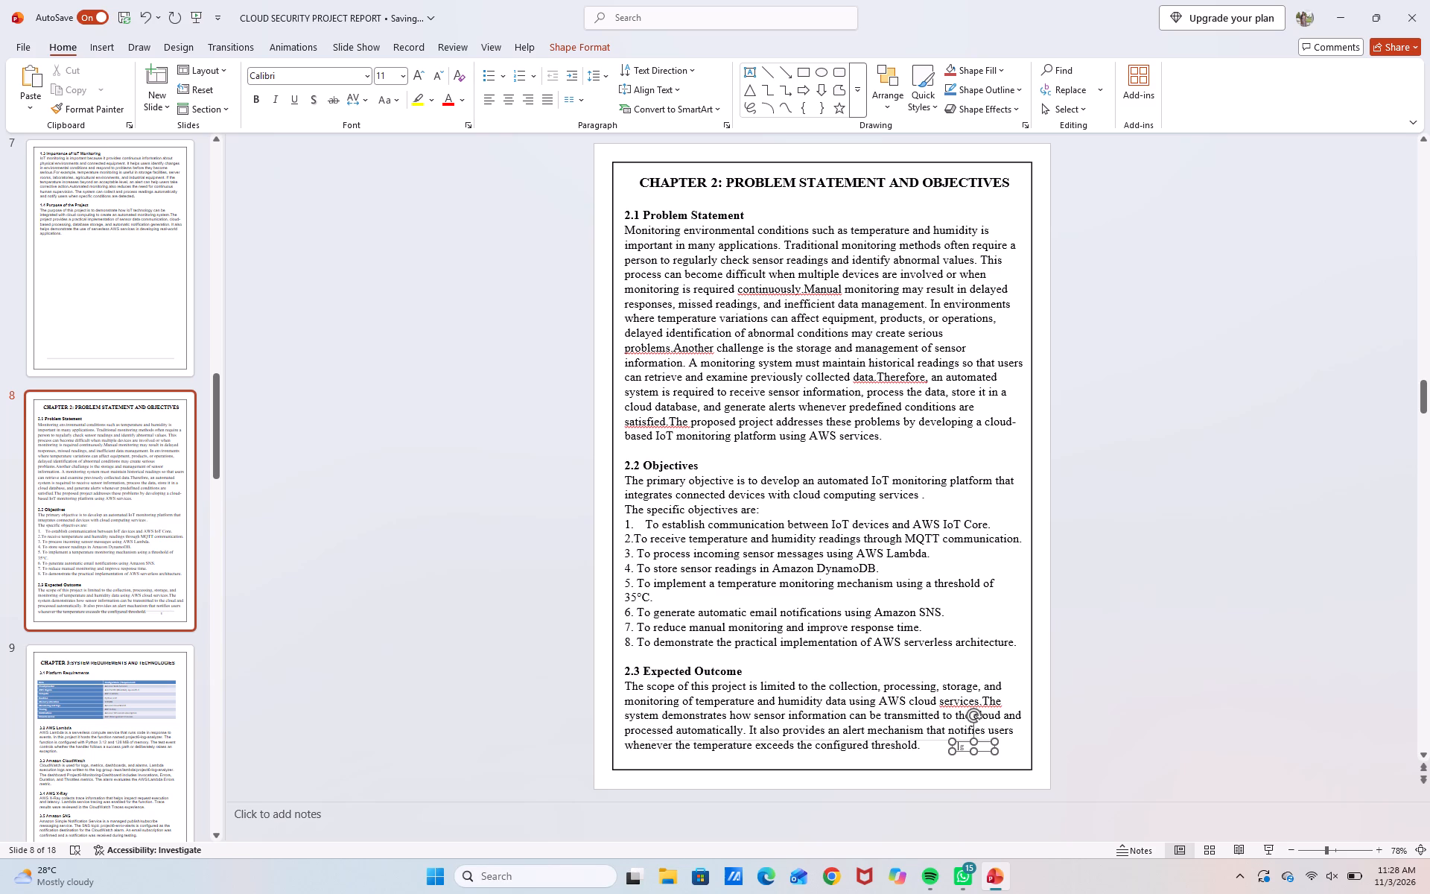
{"action": "left_click", "coordinate": [988, 746]}
{"action": "left_click", "coordinate": [994, 750]}
{"action": "key", "text": "BackSpace"}
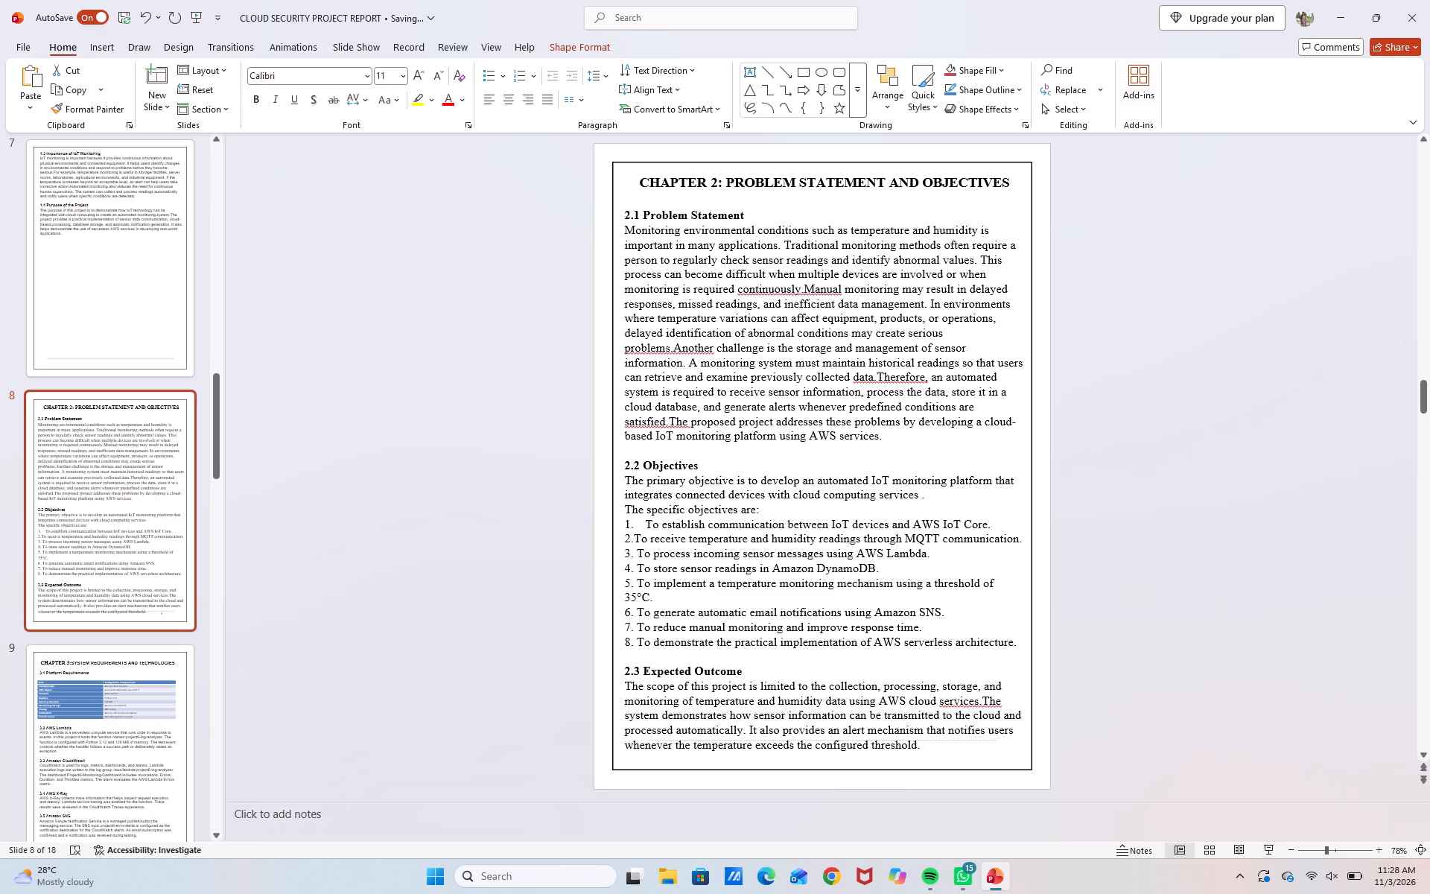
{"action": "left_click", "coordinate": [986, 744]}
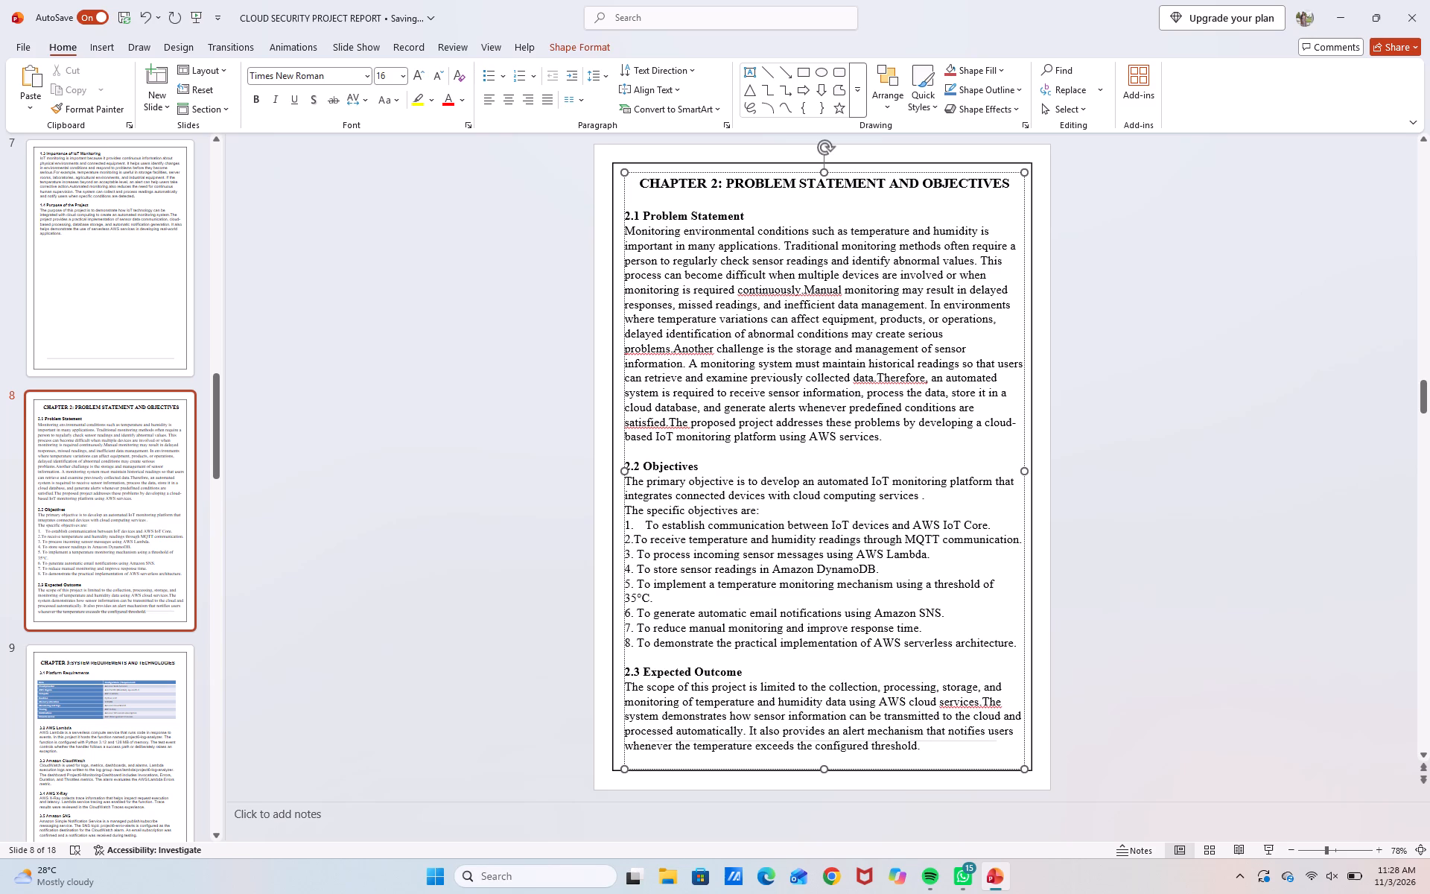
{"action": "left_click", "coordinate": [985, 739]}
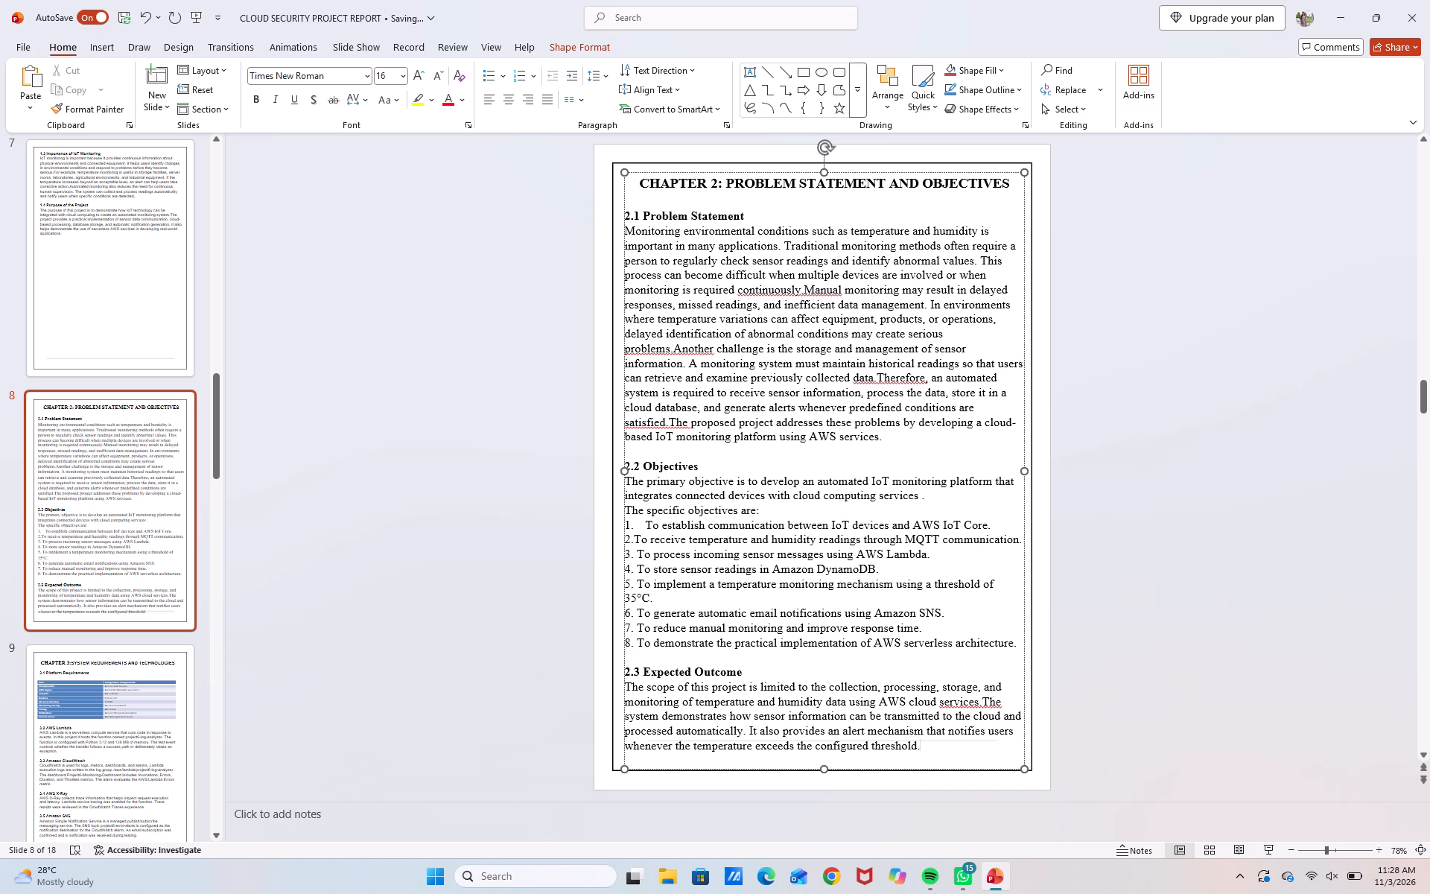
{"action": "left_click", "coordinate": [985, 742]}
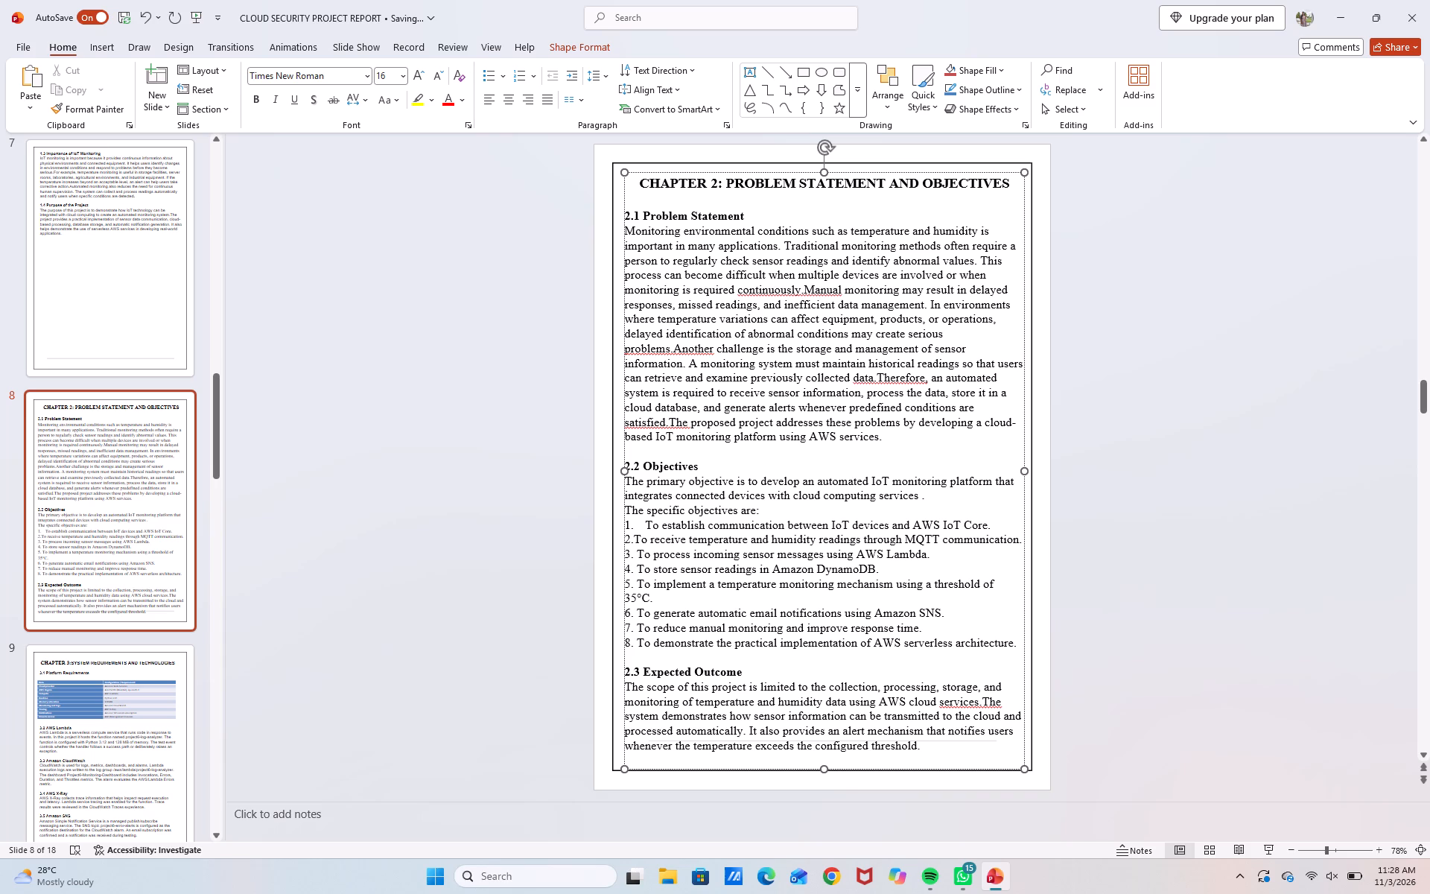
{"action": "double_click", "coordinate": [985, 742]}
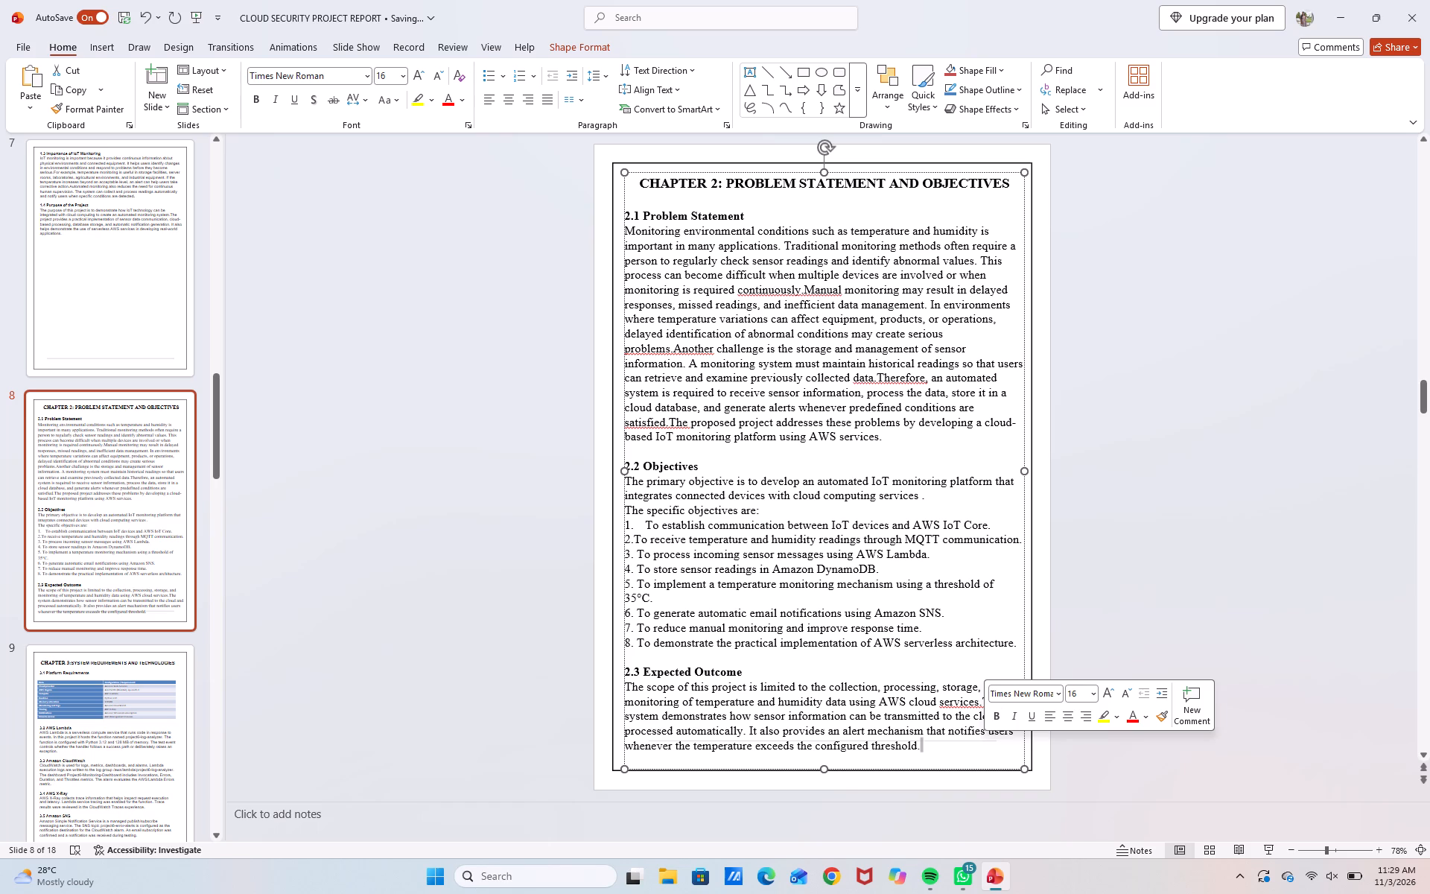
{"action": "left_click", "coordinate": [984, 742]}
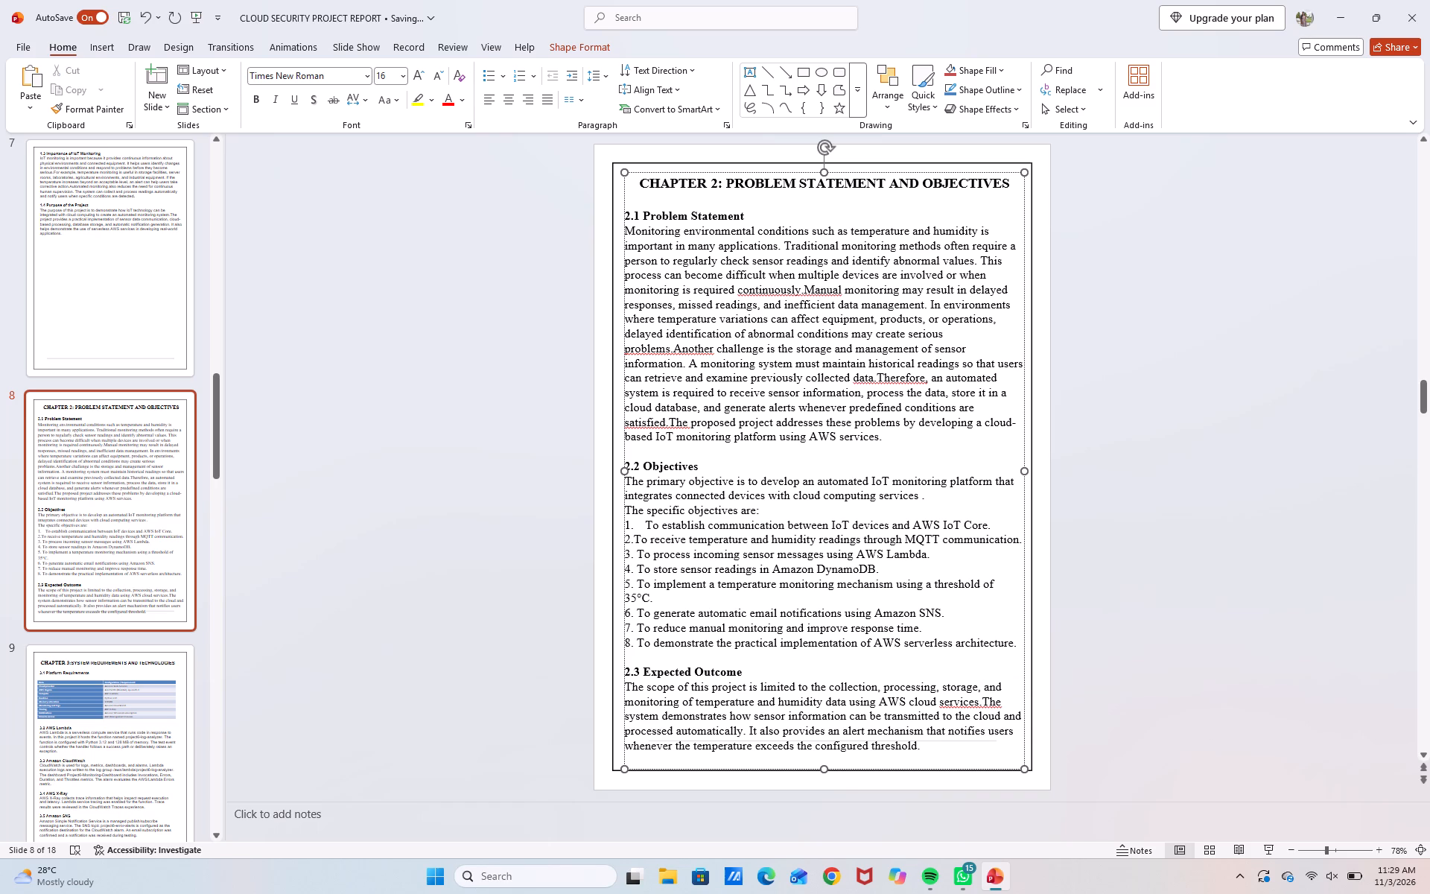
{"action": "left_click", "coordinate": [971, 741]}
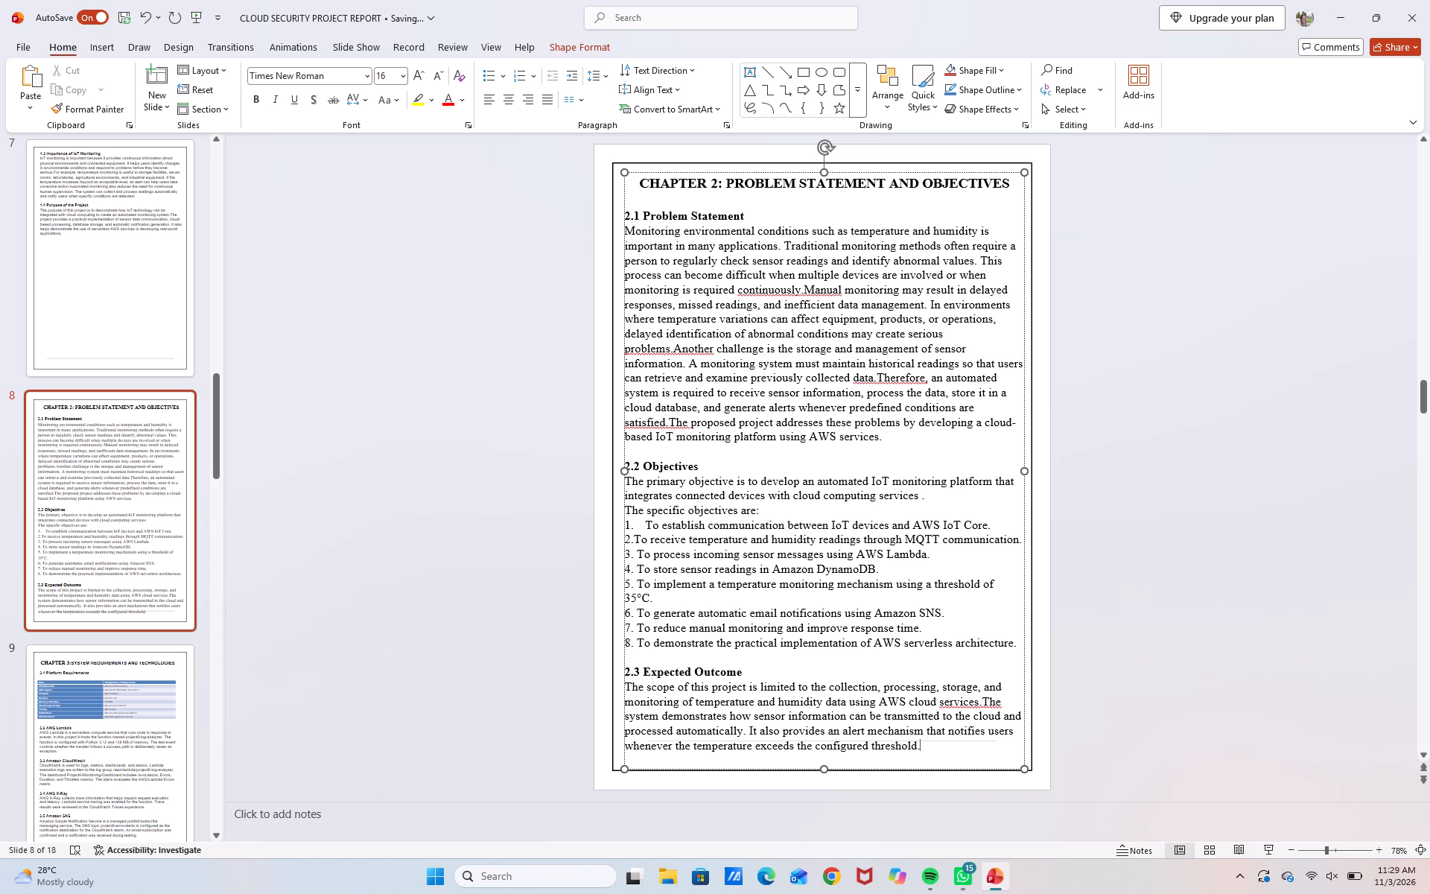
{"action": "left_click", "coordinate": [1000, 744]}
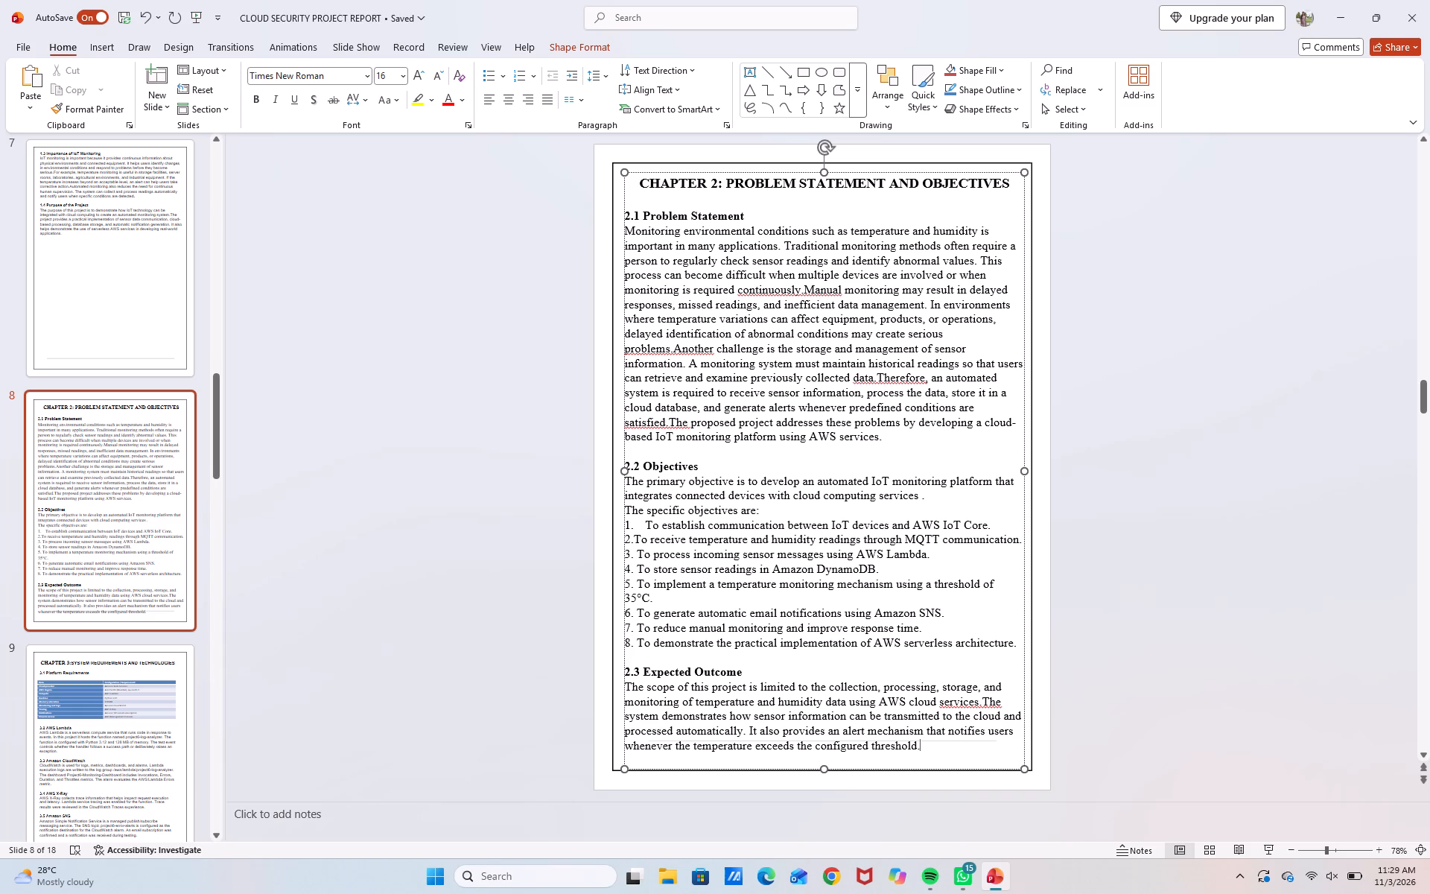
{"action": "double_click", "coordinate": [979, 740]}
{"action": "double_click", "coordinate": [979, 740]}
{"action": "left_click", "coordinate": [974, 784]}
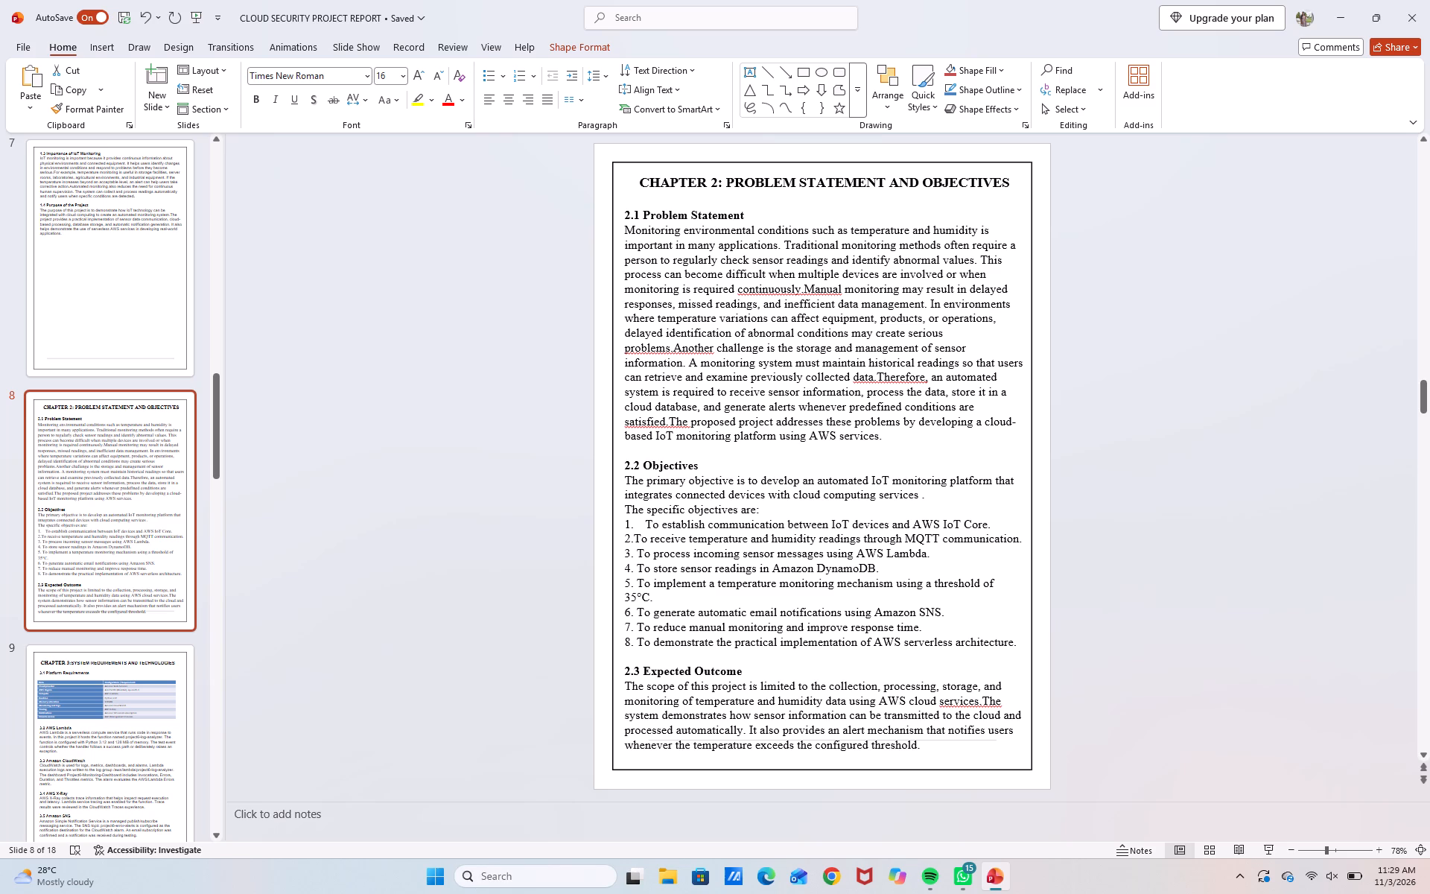
Remove the blank line above the 2.2 Objectives heading.
{"action": "left_click", "coordinate": [624, 462]}
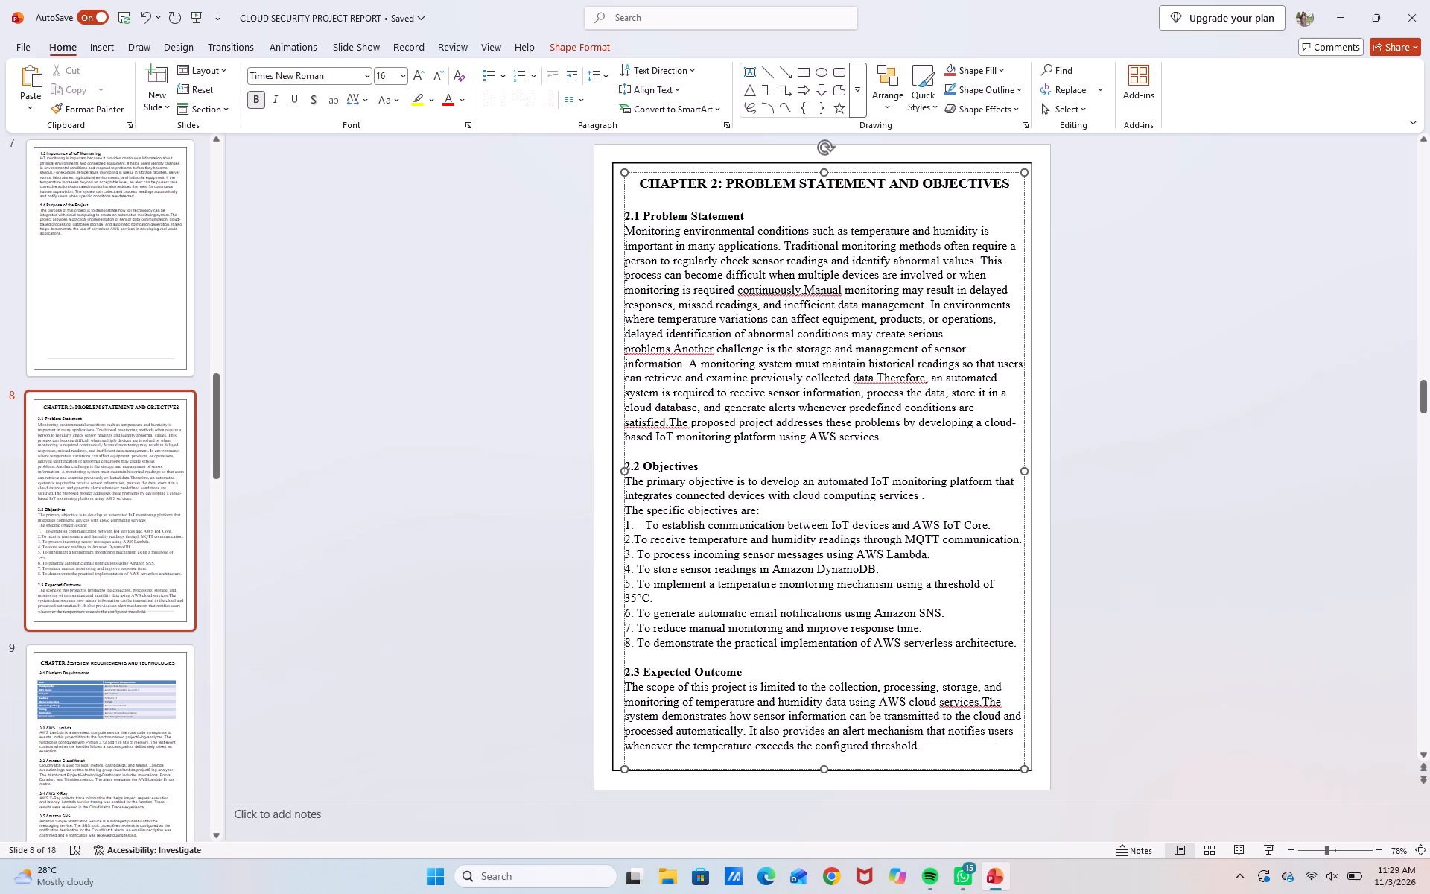
{"action": "left_click", "coordinate": [630, 464]}
{"action": "key", "text": "Left"}
{"action": "key", "text": "BackSpace"}
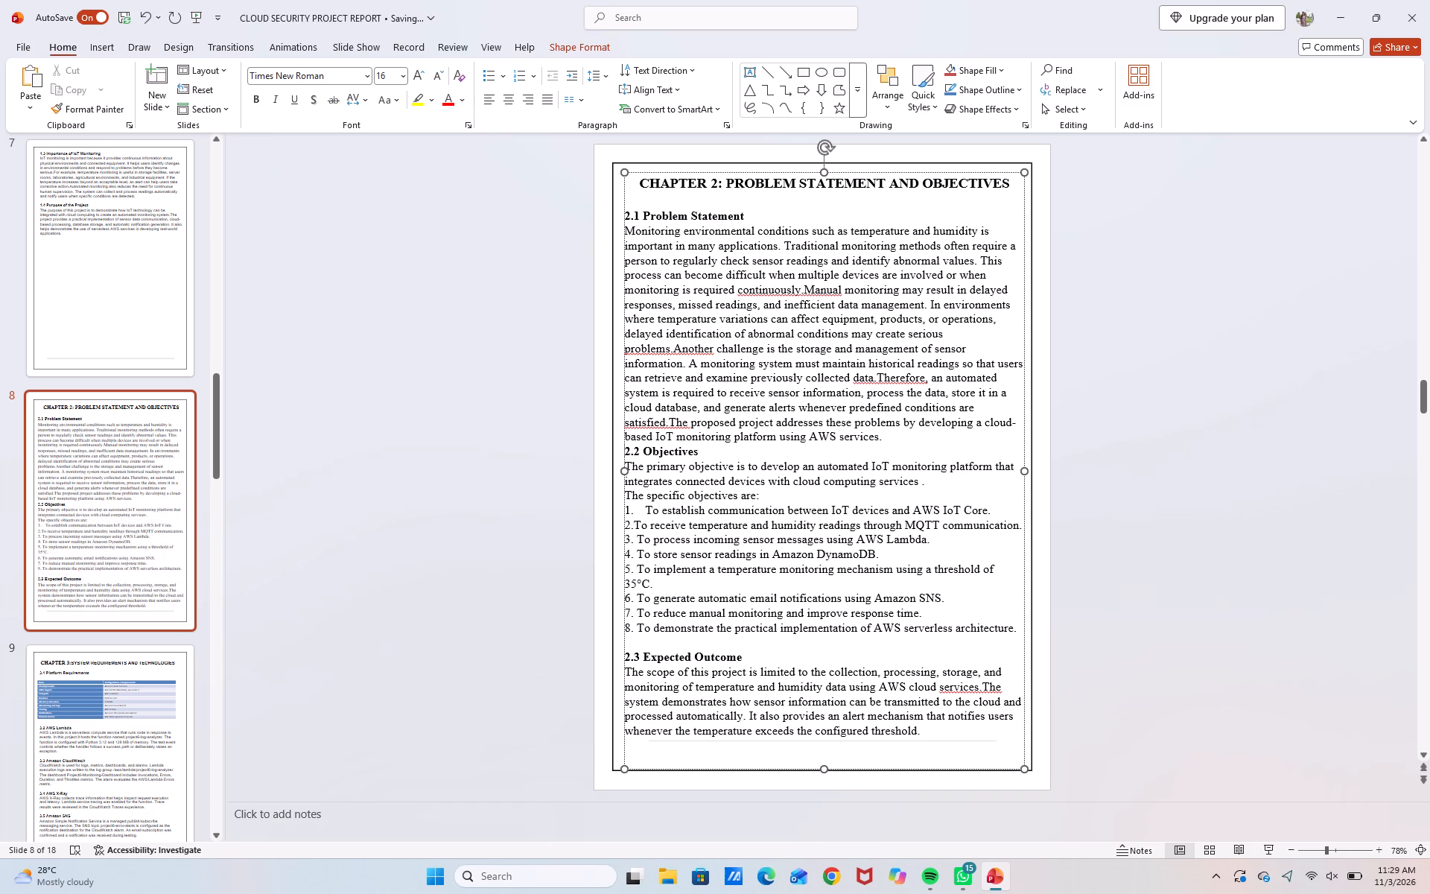
{"action": "left_click", "coordinate": [1090, 646]}
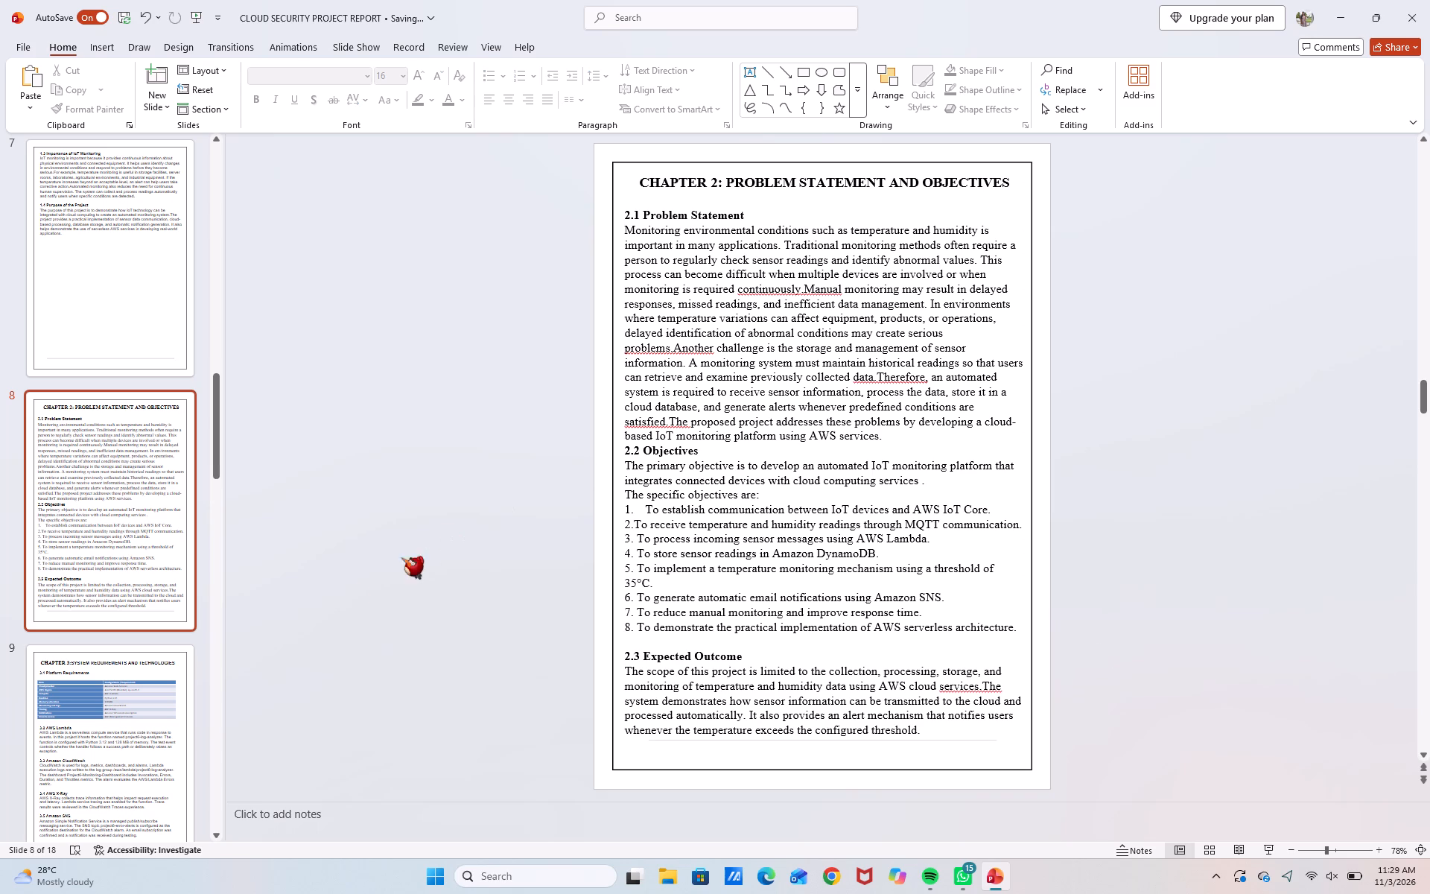
Open slide 9, CHAPTER 3: SYSTEM REQUIREMENTS AND TECHNOLOGIES, after rechecking the Chapter 2 slide.
{"action": "left_click", "coordinate": [170, 715]}
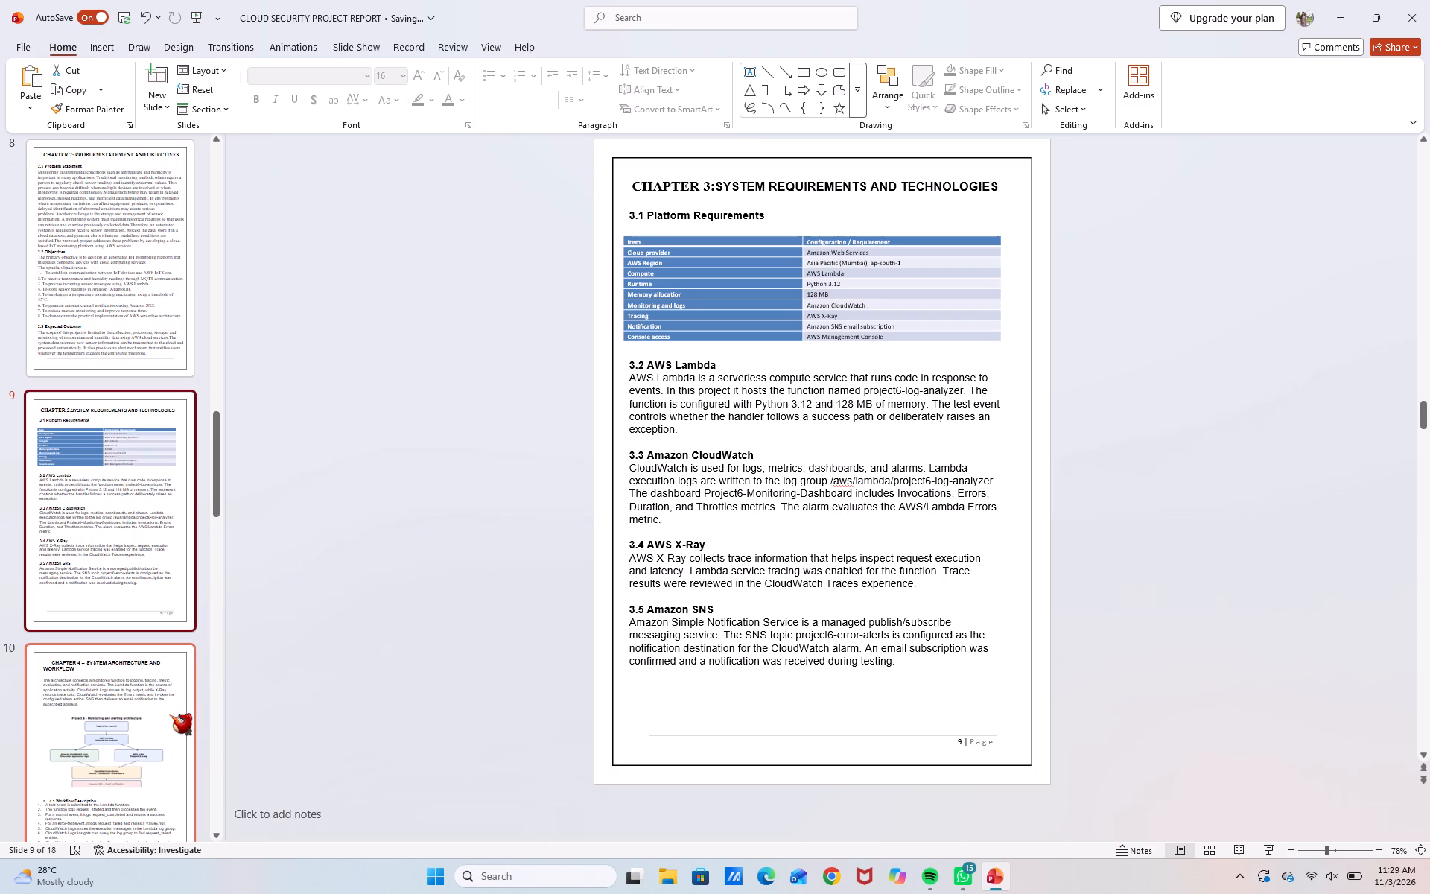
{"action": "left_click", "coordinate": [144, 354]}
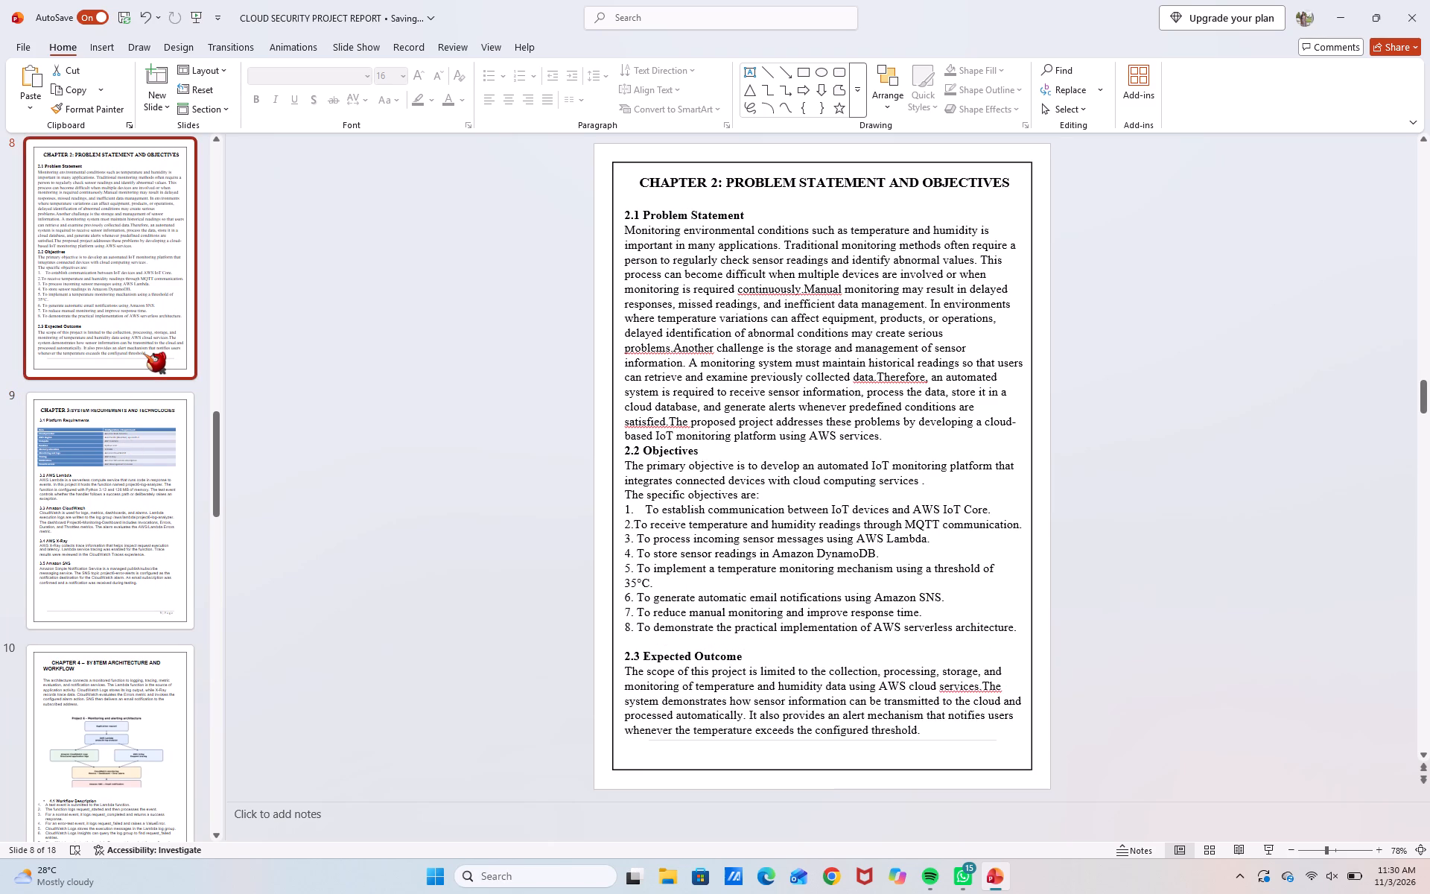
{"action": "left_click", "coordinate": [136, 440]}
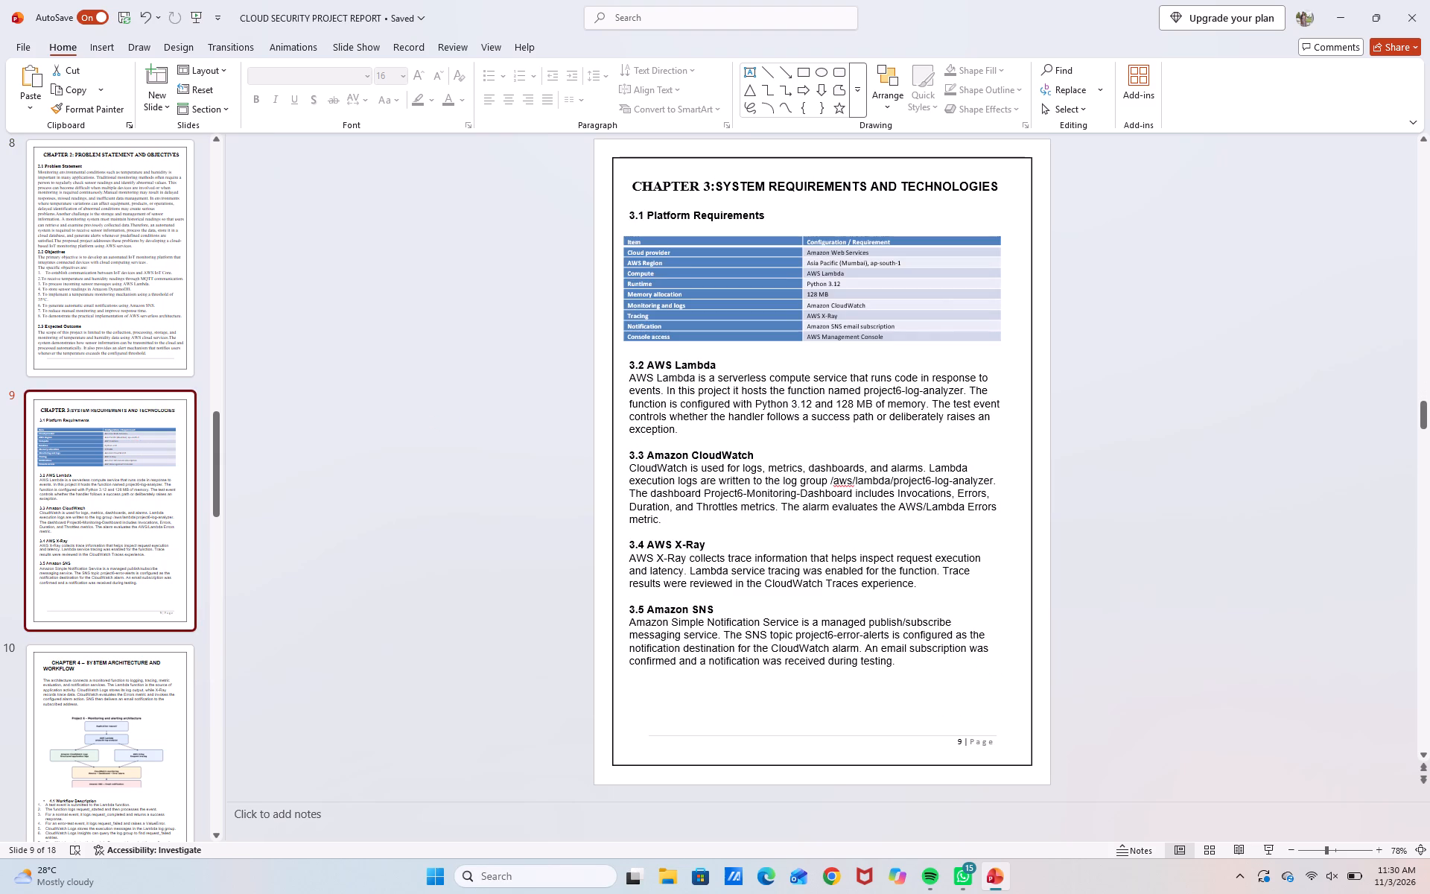
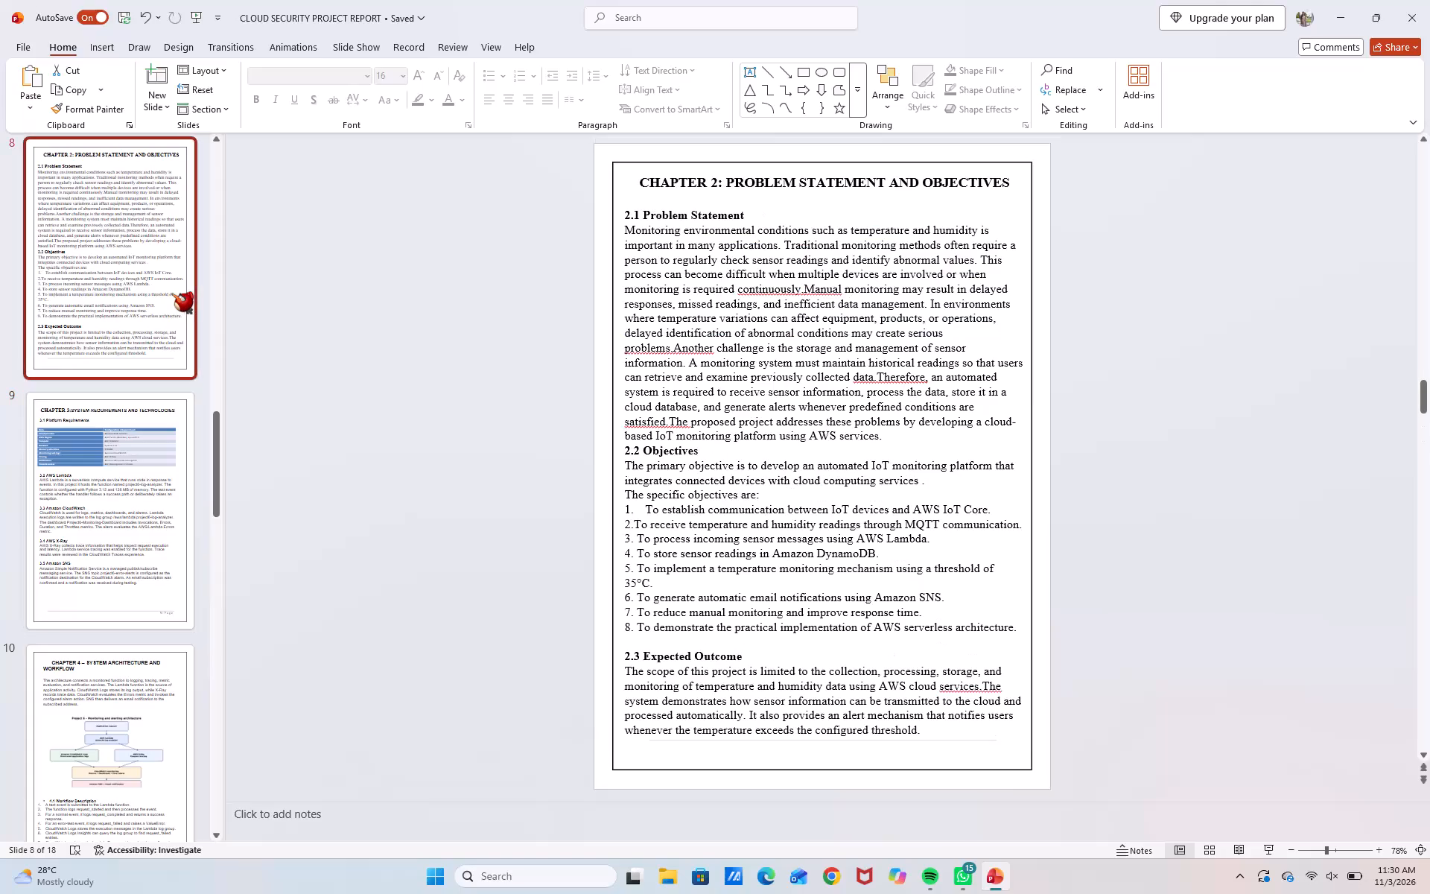
Insert a new blank slide directly after slide 8, the Chapter 2 slide.
{"action": "key", "text": "Return"}
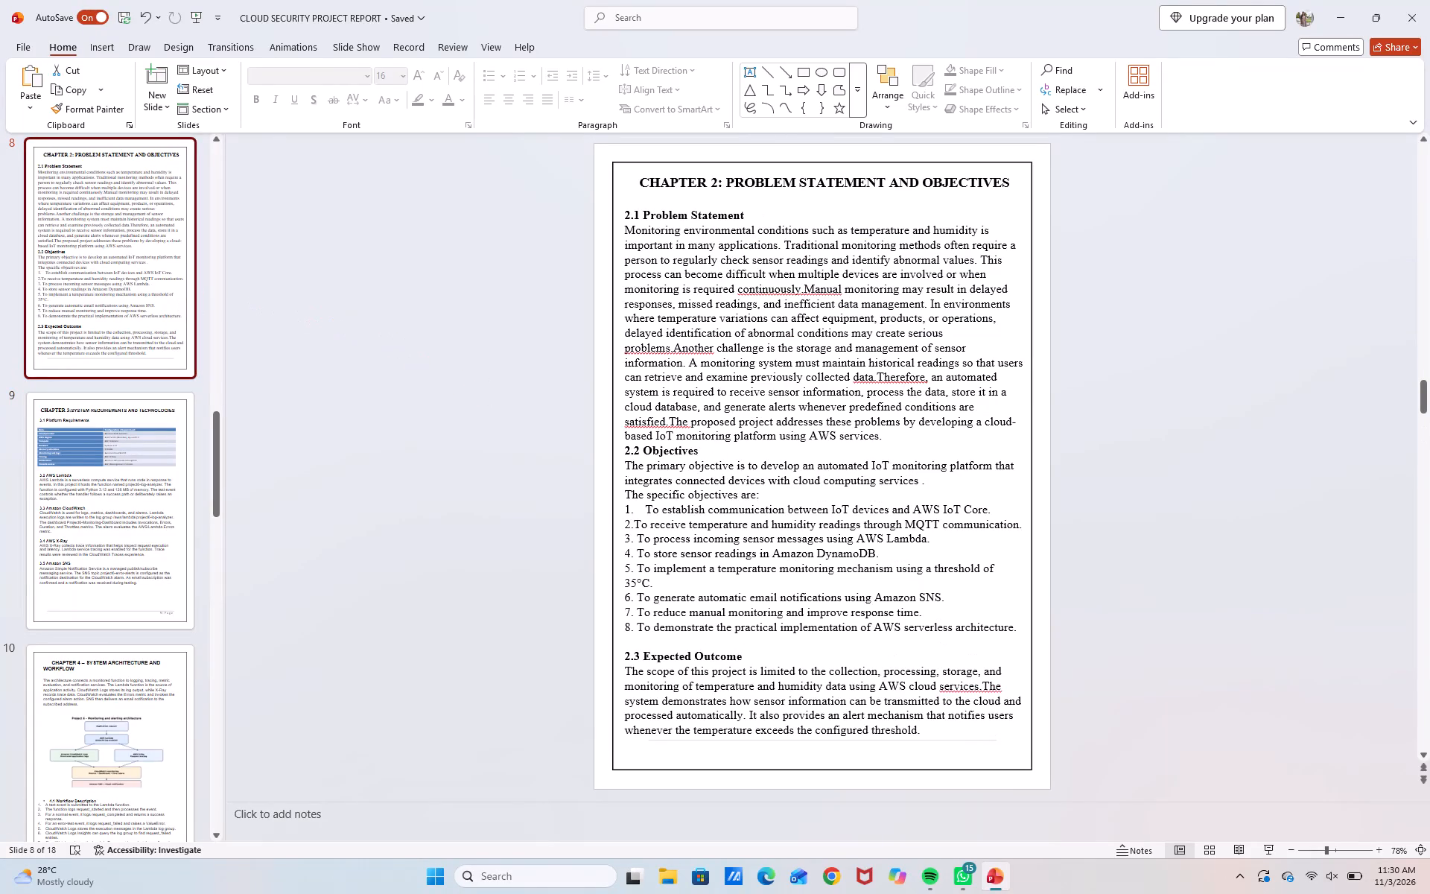
Copy the rectangular page border from the Chapter 2 slide onto the blank slide 9.
{"action": "left_click", "coordinate": [162, 278]}
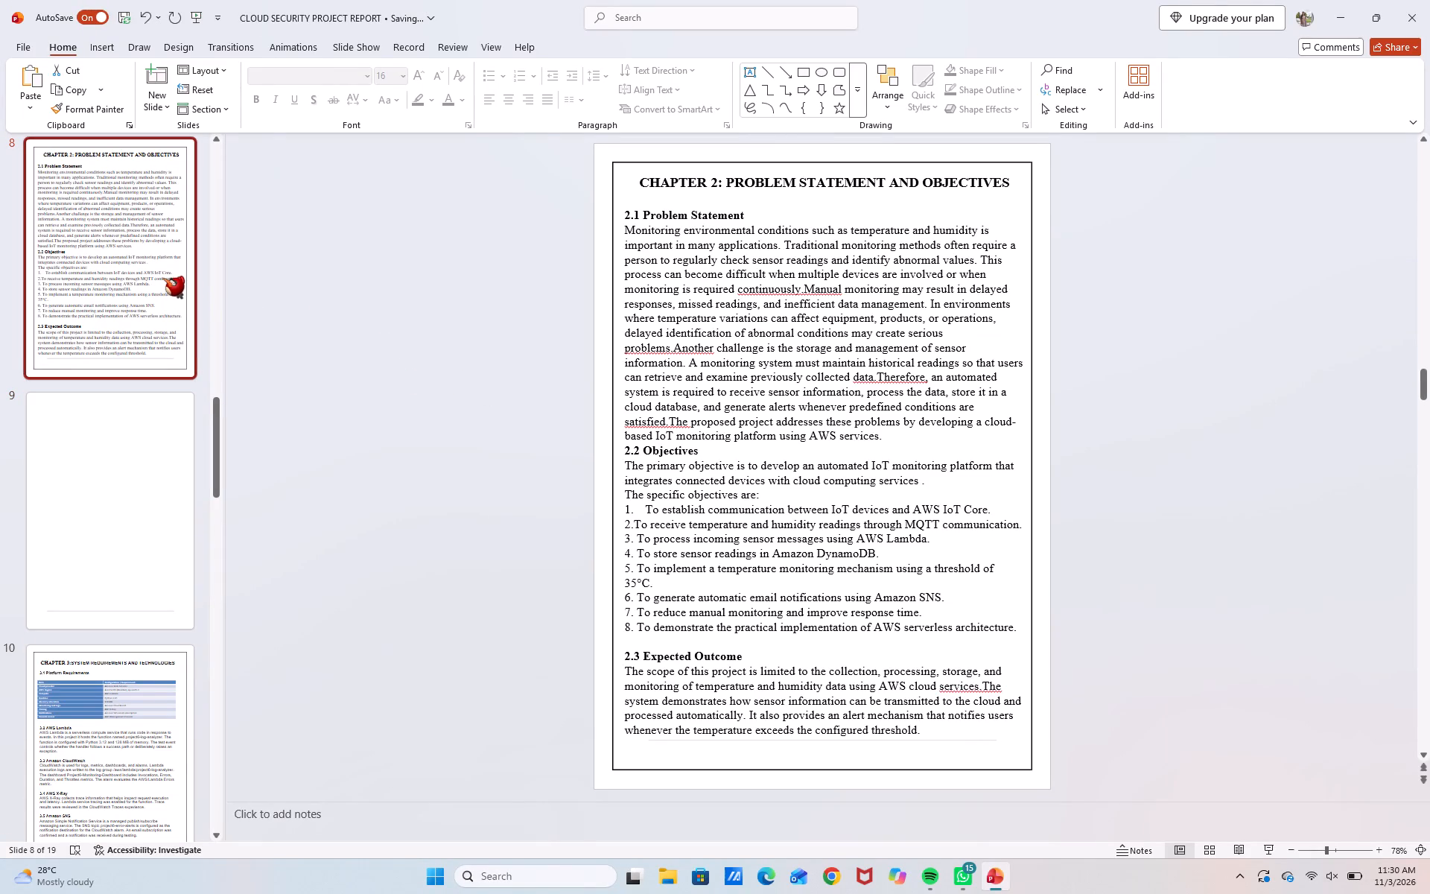
{"action": "left_click", "coordinate": [615, 512]}
{"action": "key", "text": "ctrl+c"}
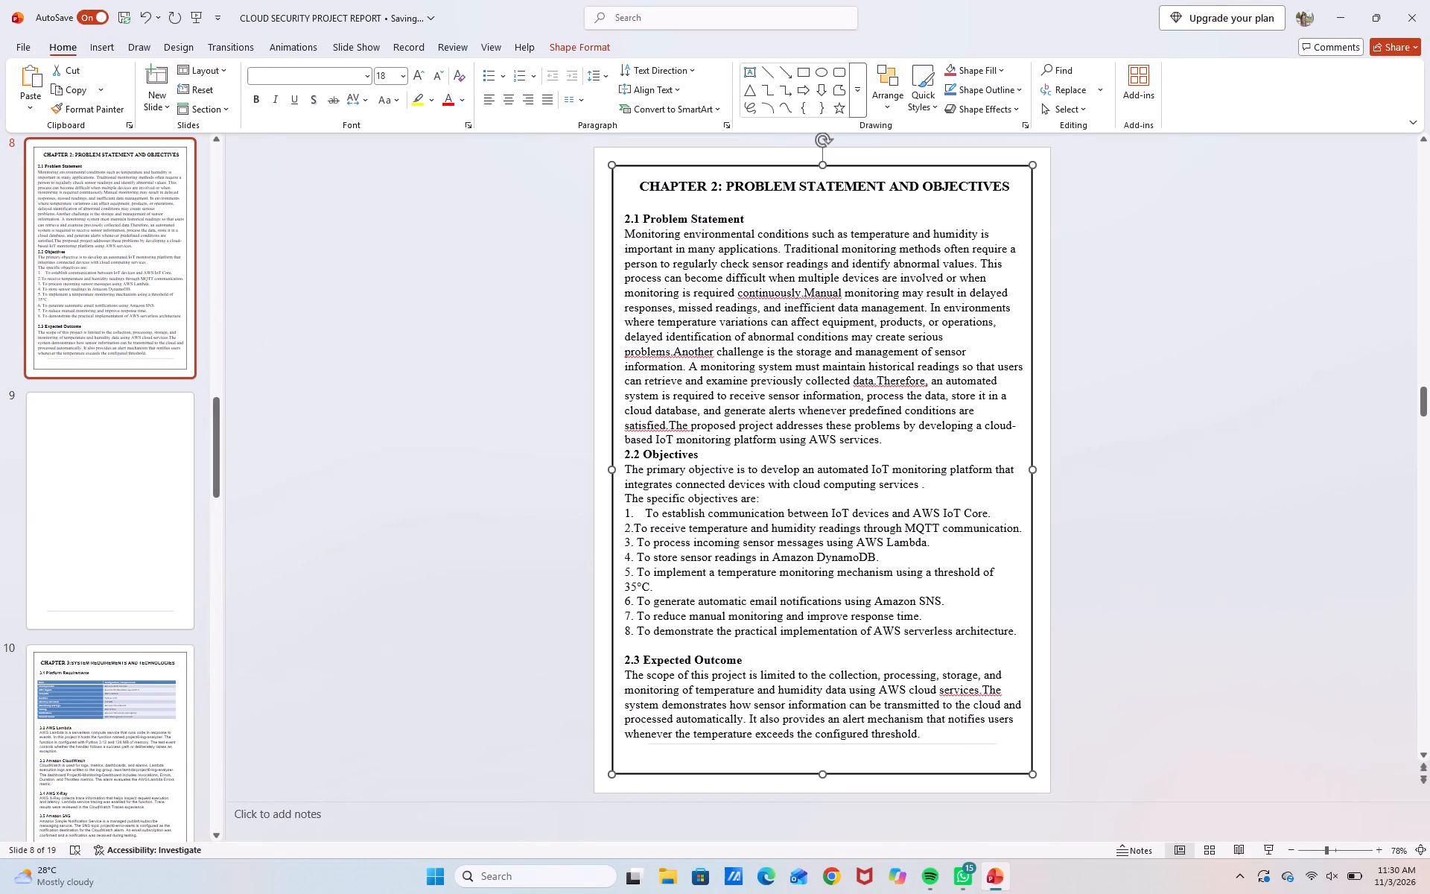
{"action": "left_click", "coordinate": [163, 539]}
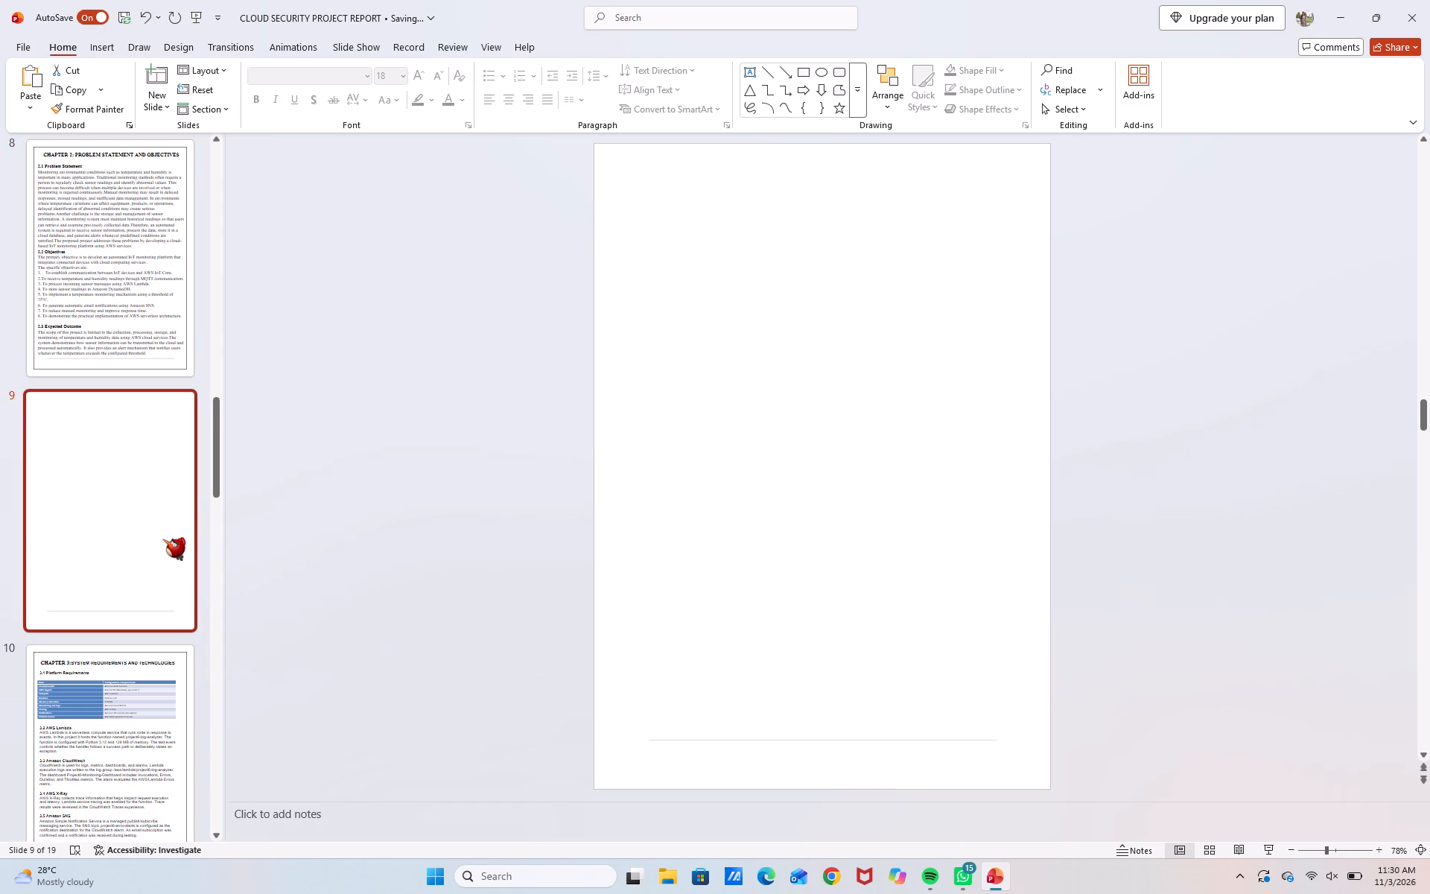
{"action": "key", "text": "ctrl+v"}
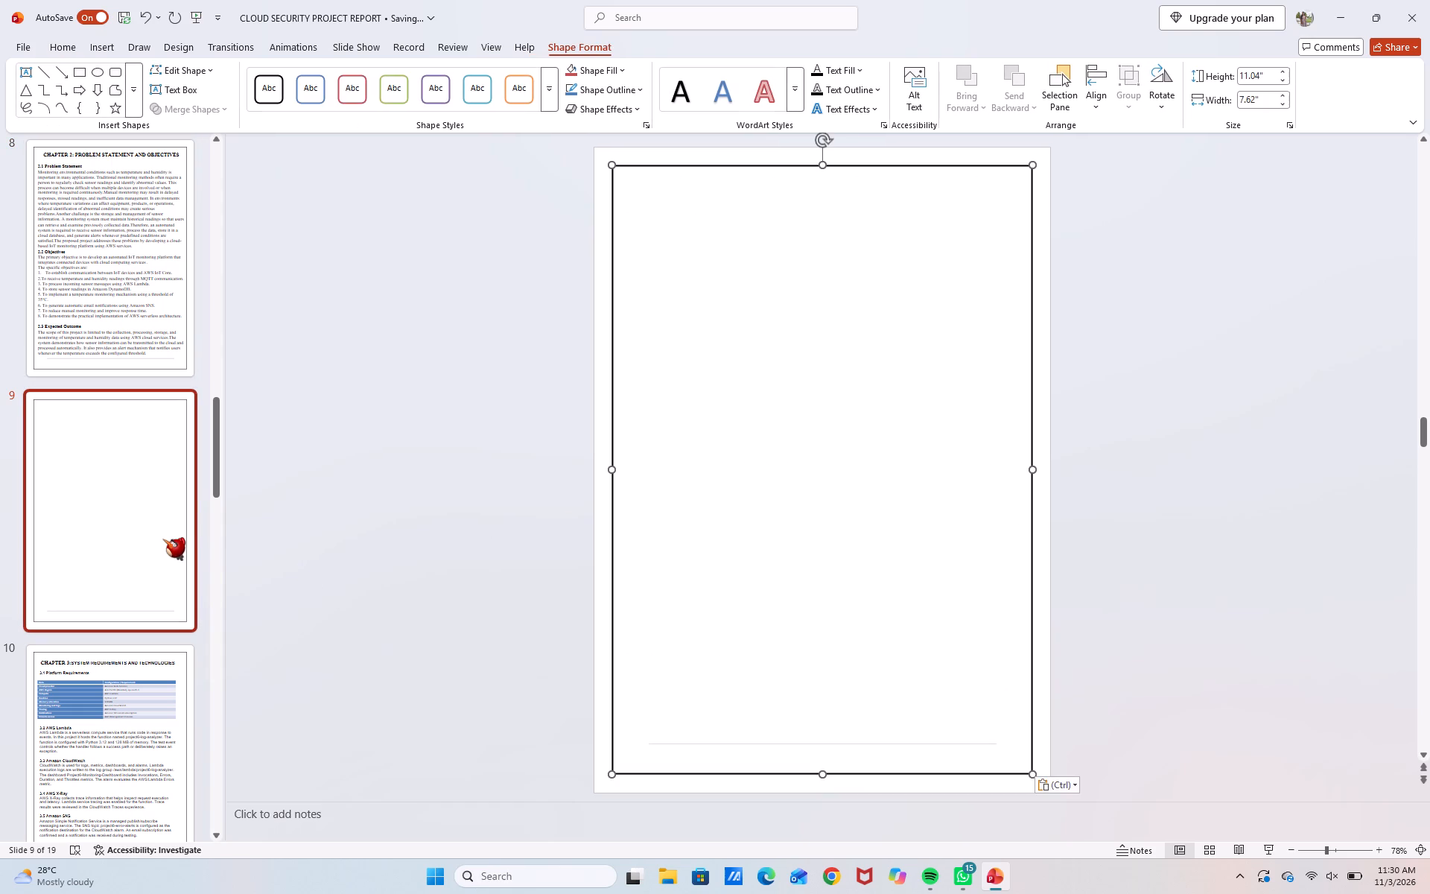
Try to start text entry inside the border near the top of slide 9, using the trial text "ghhg".
{"action": "left_click", "coordinate": [684, 231]}
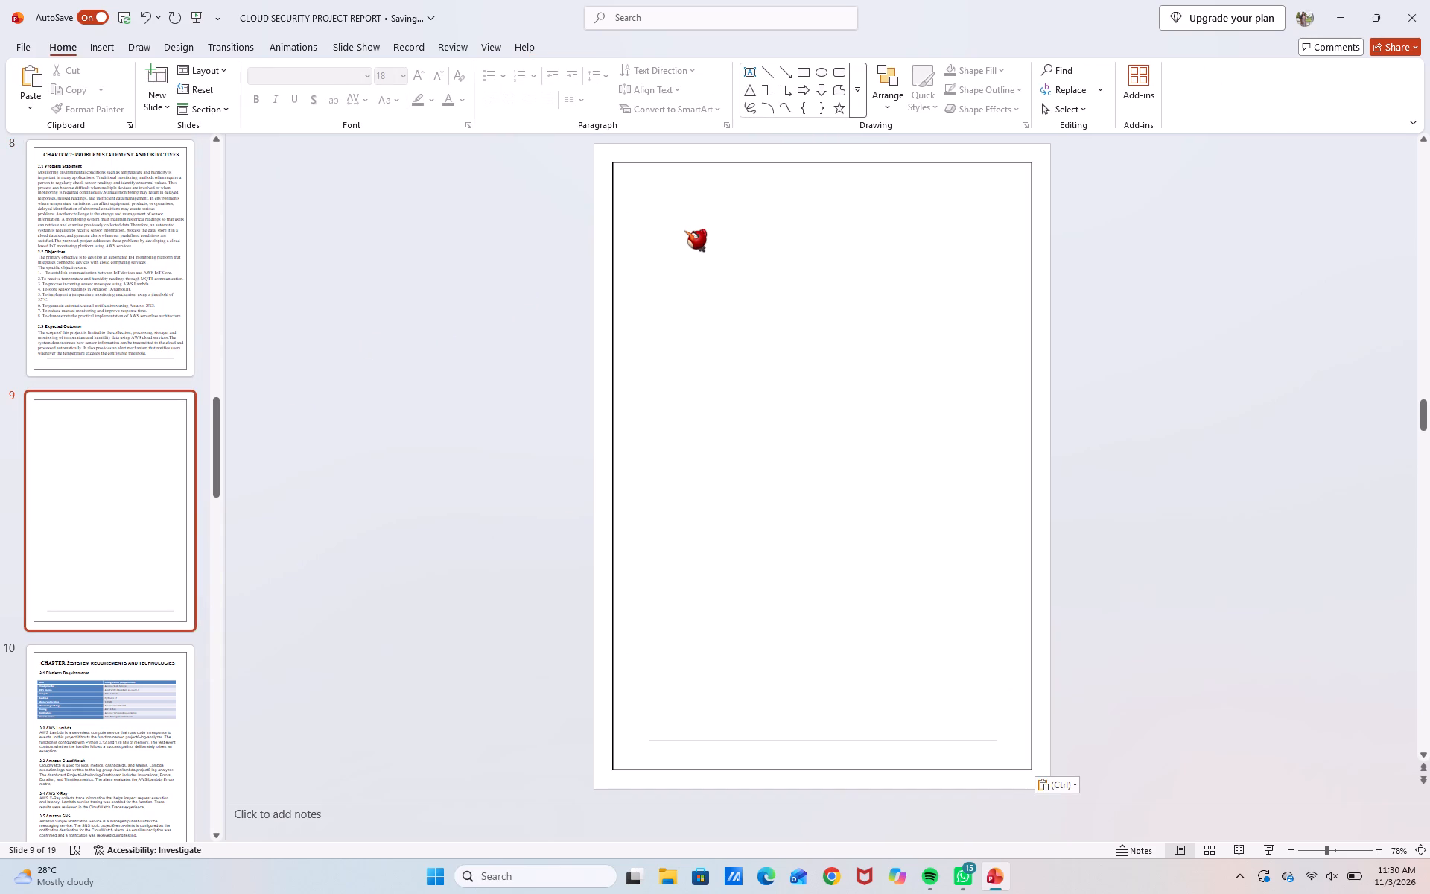
{"action": "left_click", "coordinate": [661, 210]}
{"action": "type", "text": "ghhg"}
{"action": "double_click", "coordinate": [689, 216]}
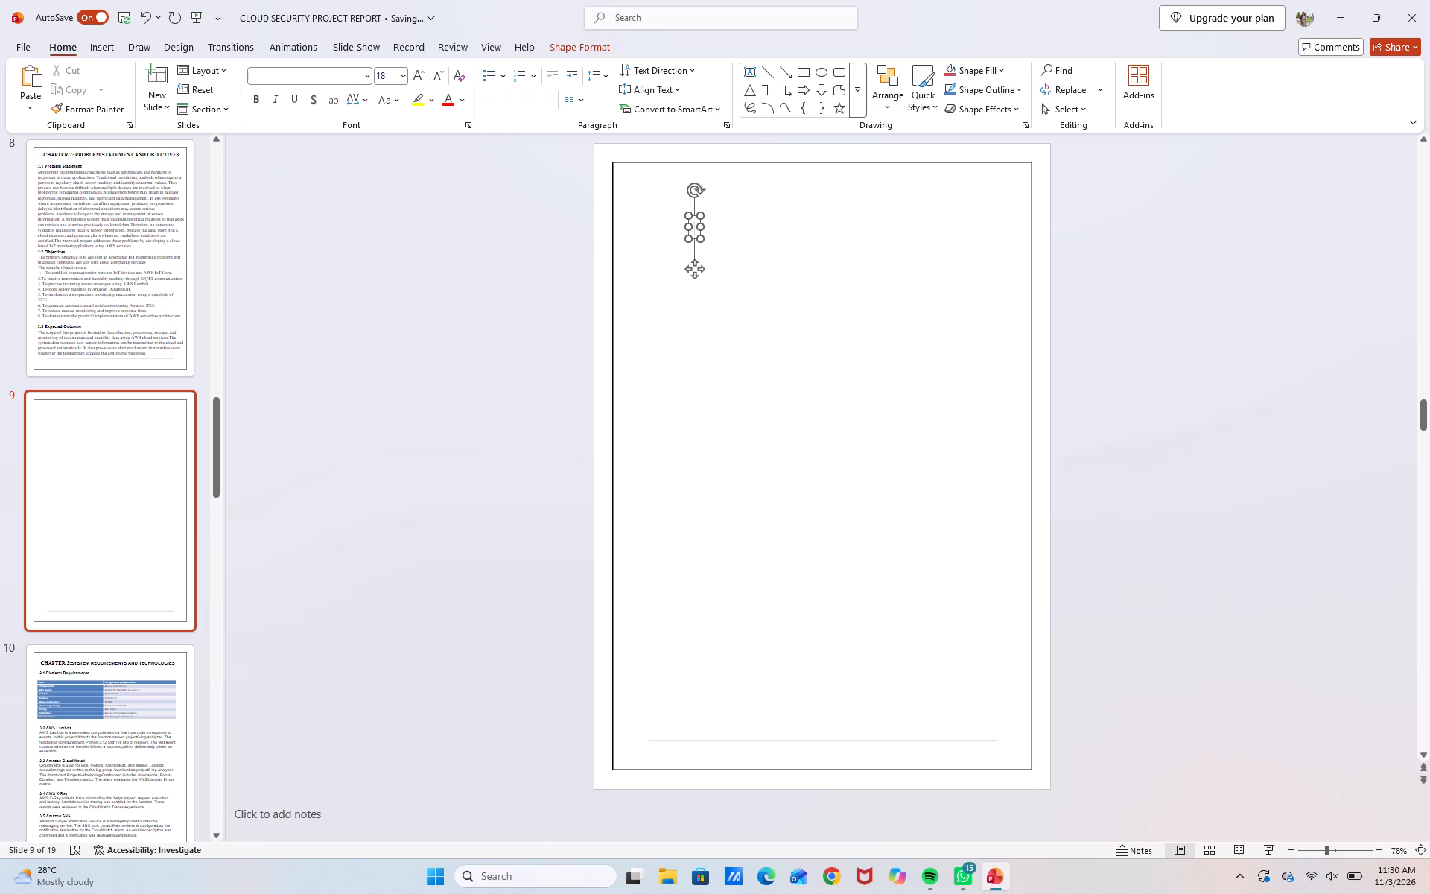
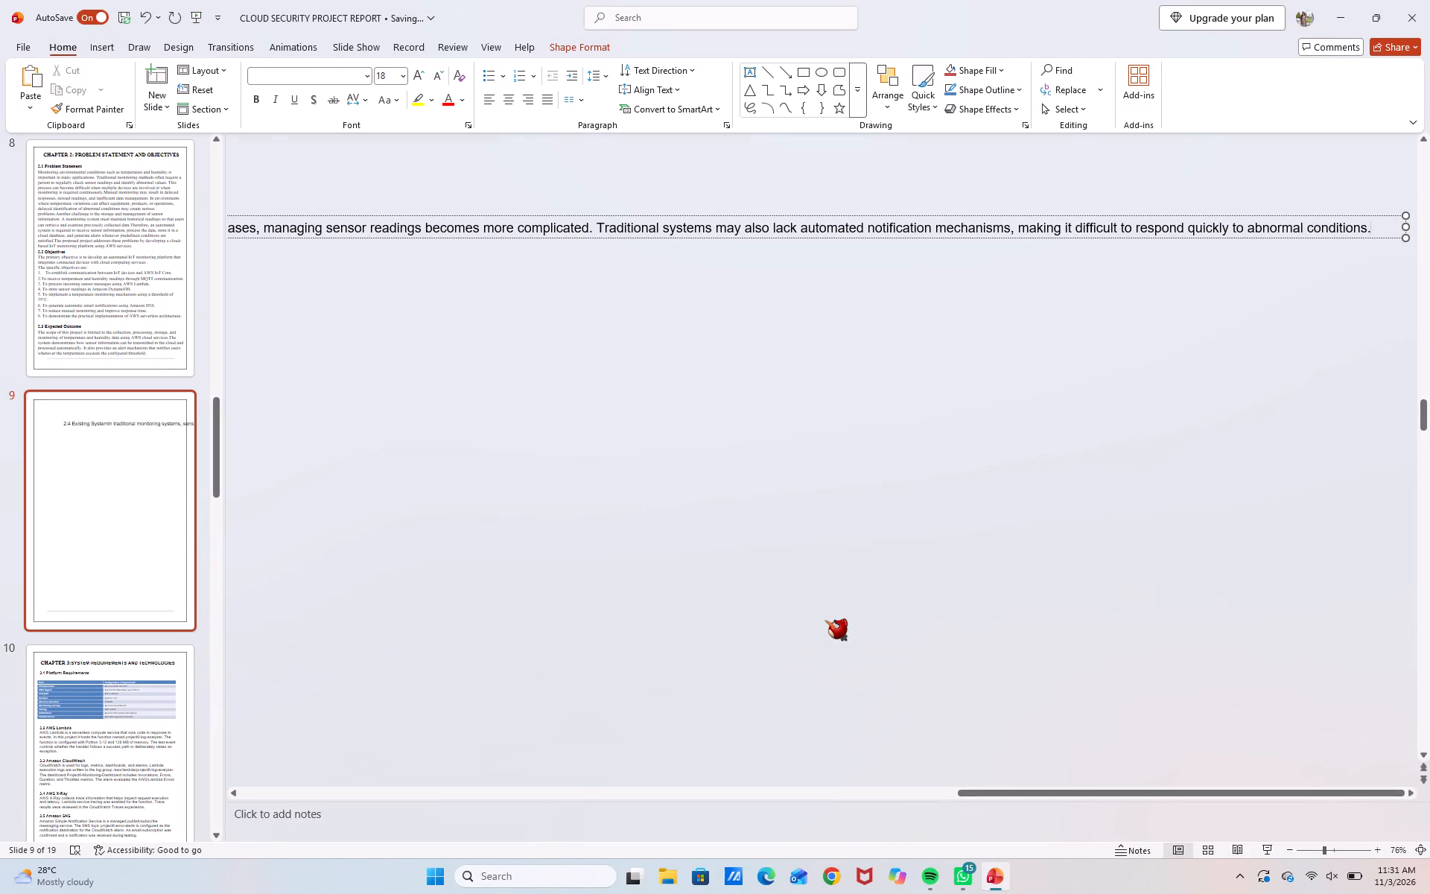
Undo the last paste of the 2.4 Existing System text on slide 9.
{"action": "key", "text": "ctrl+z"}
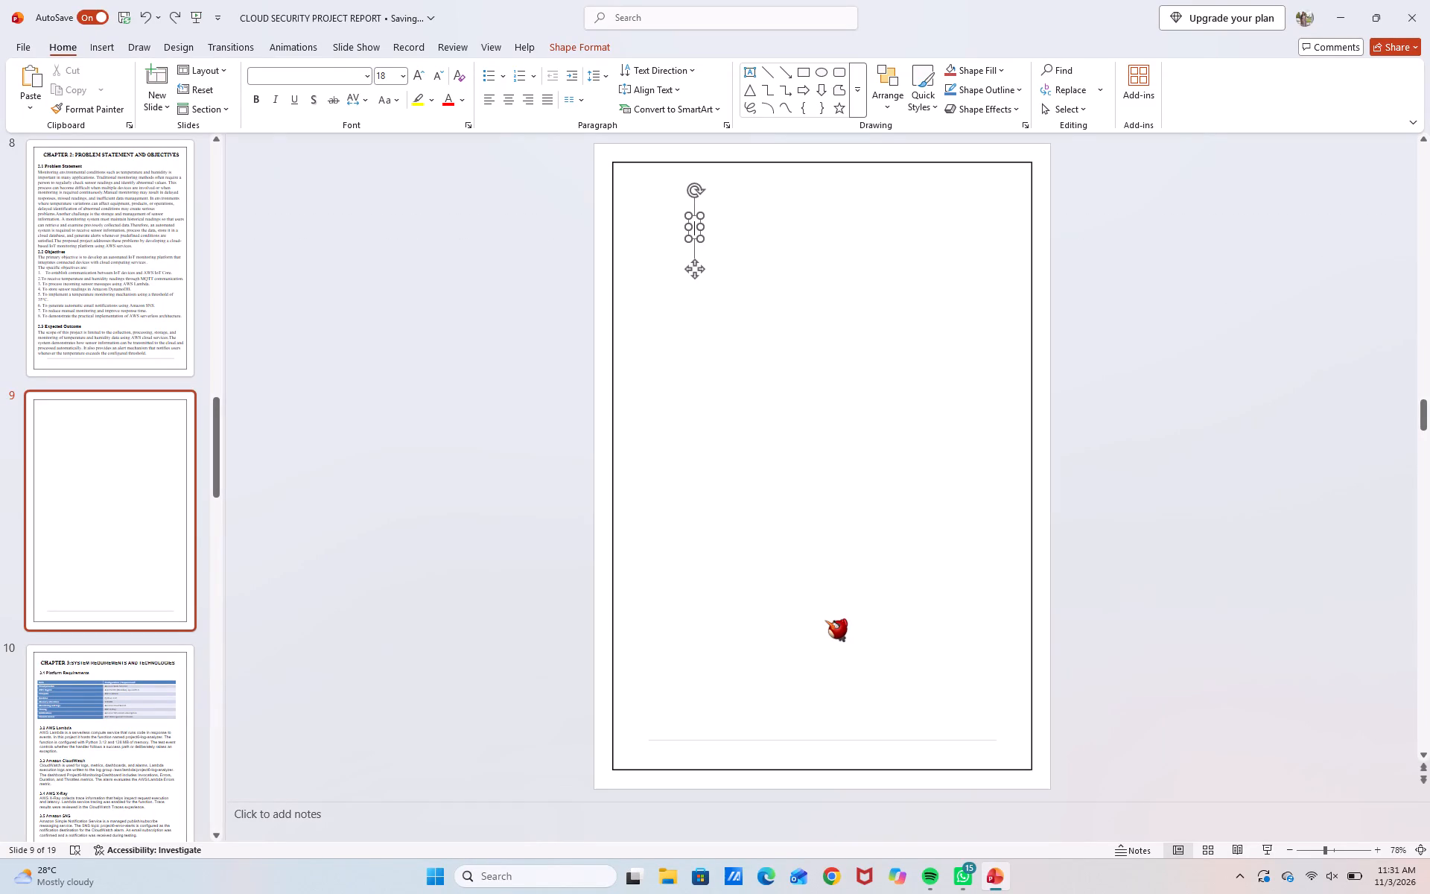
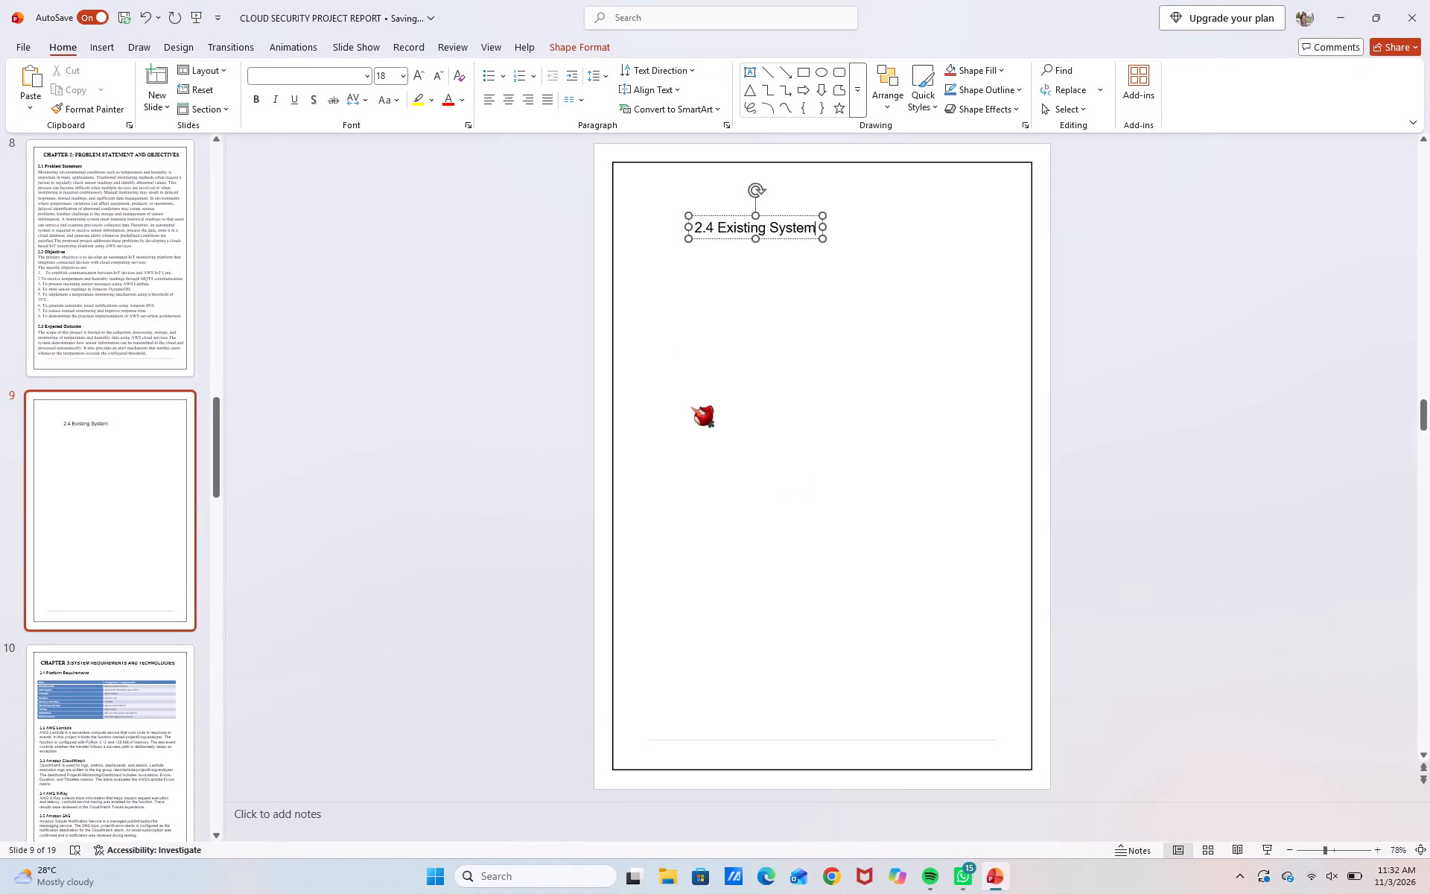
Move the "2.4 Existing System" text box into the upper-left corner of slide 9, just inside the page border.
{"action": "left_click_drag", "start_coordinate": [687, 232], "coordinate": [622, 187]}
{"action": "left_click", "coordinate": [796, 227]}
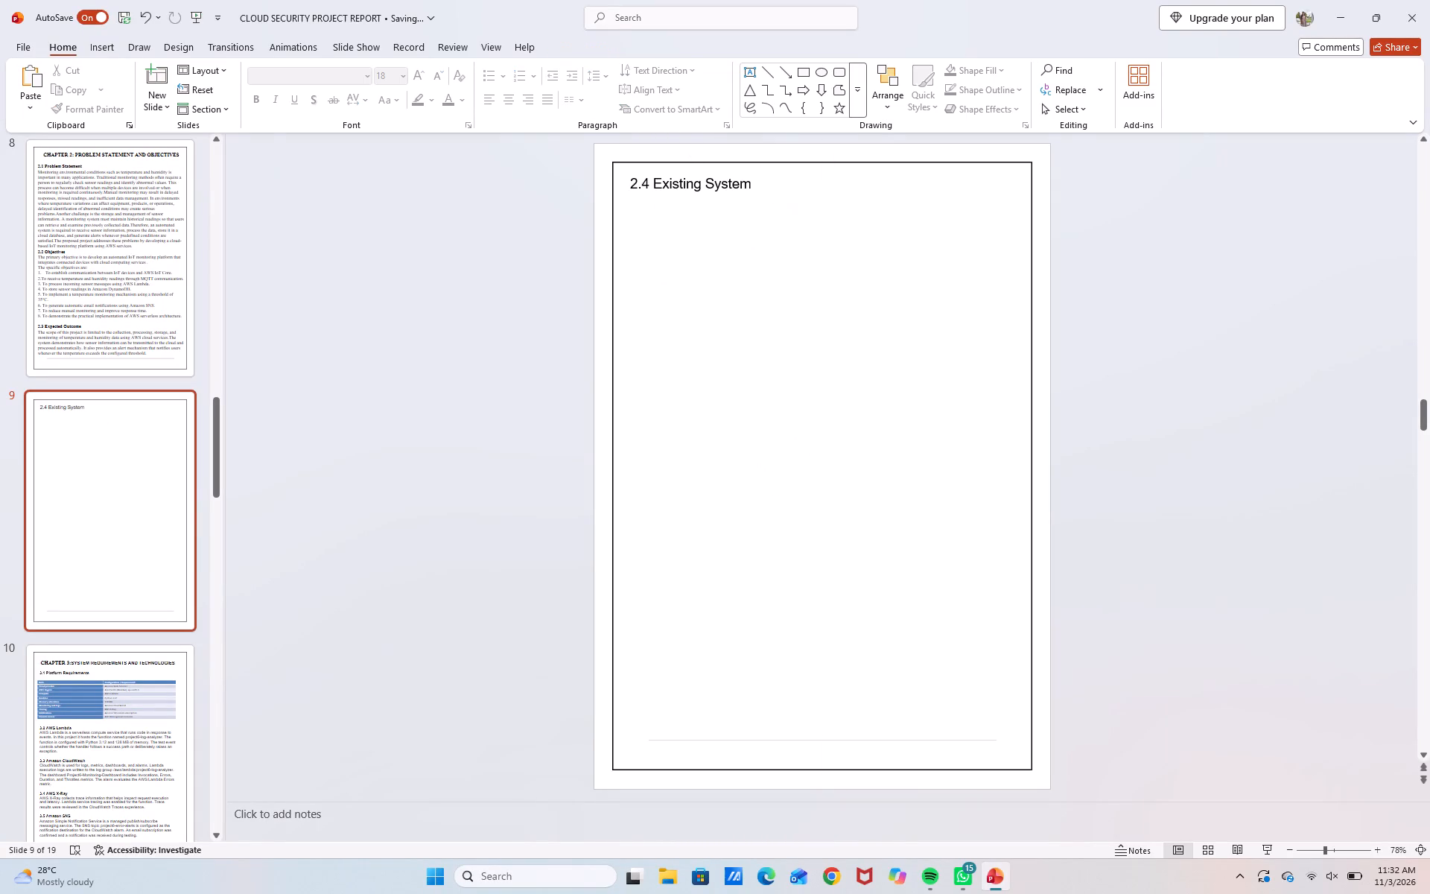
Format the "2.4 Existing System" heading on slide 9 as bold with a font size of 14.
{"action": "left_click", "coordinate": [746, 178]}
{"action": "left_click", "coordinate": [752, 183]}
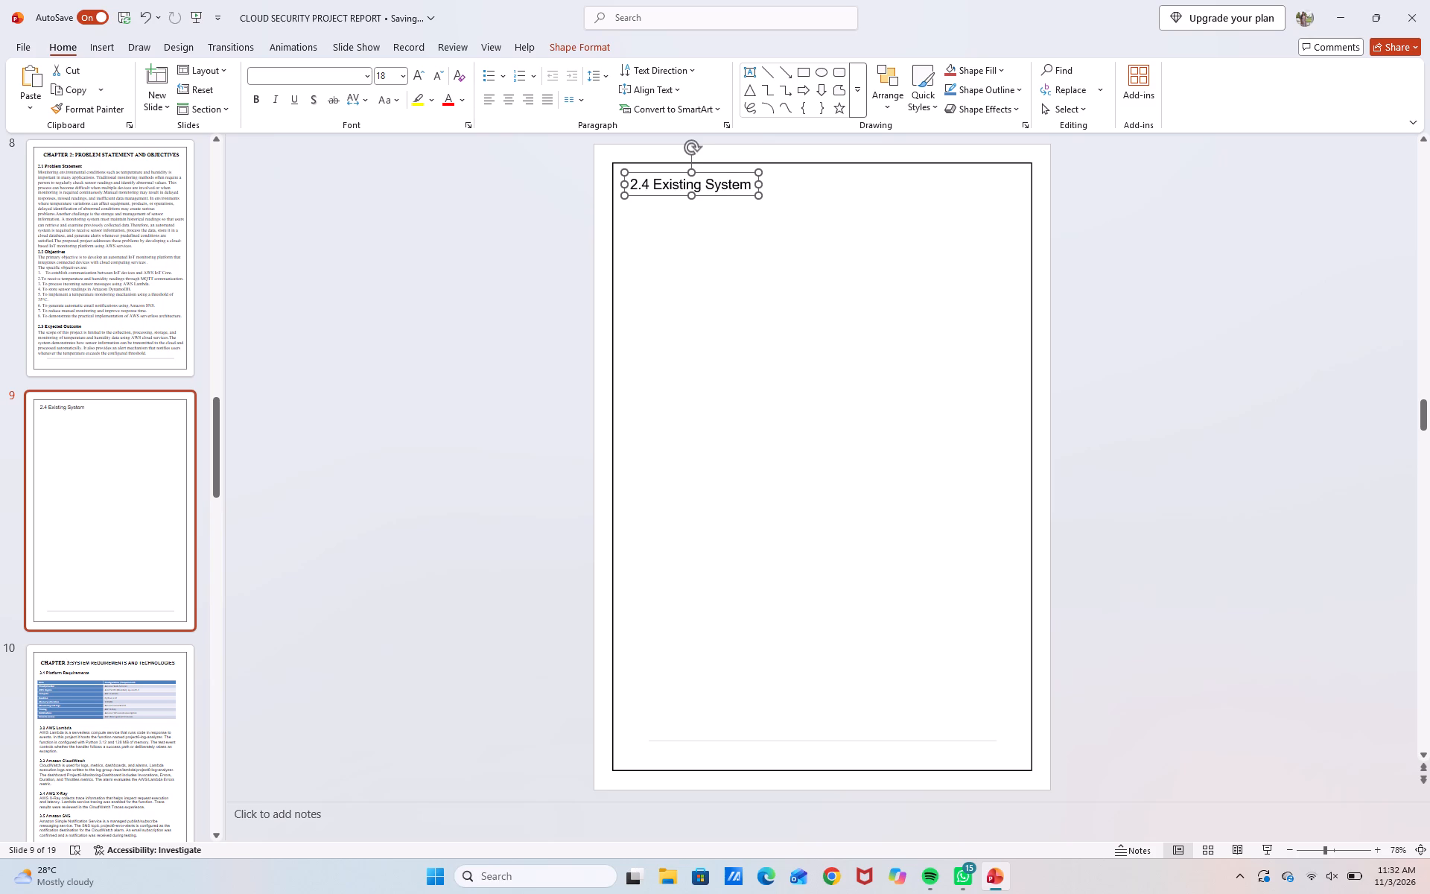
{"action": "left_click", "coordinate": [751, 187]}
{"action": "left_click_drag", "start_coordinate": [751, 187], "coordinate": [641, 186]}
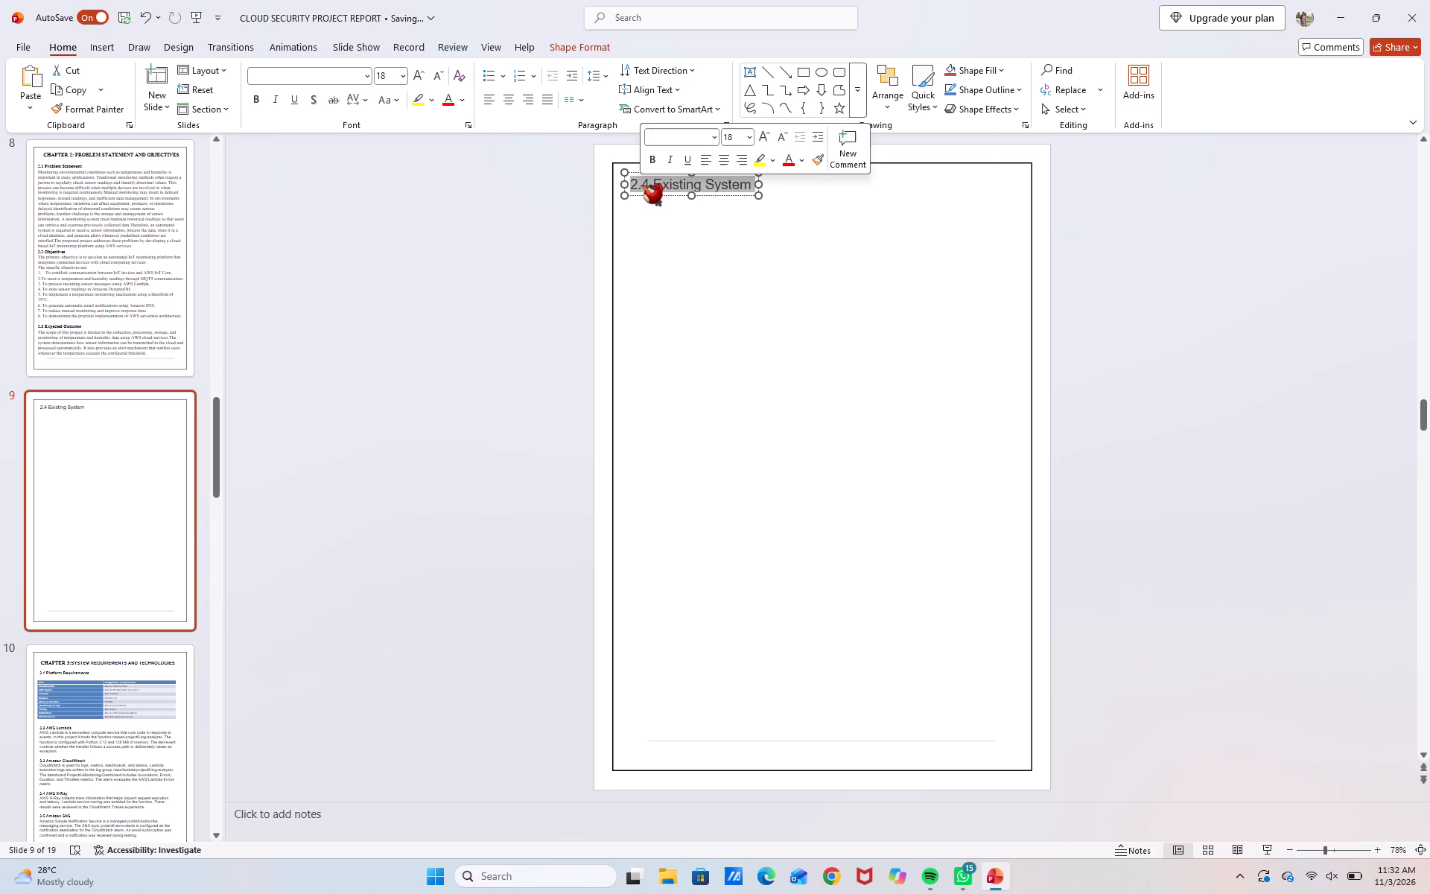
{"action": "left_click", "coordinate": [752, 139]}
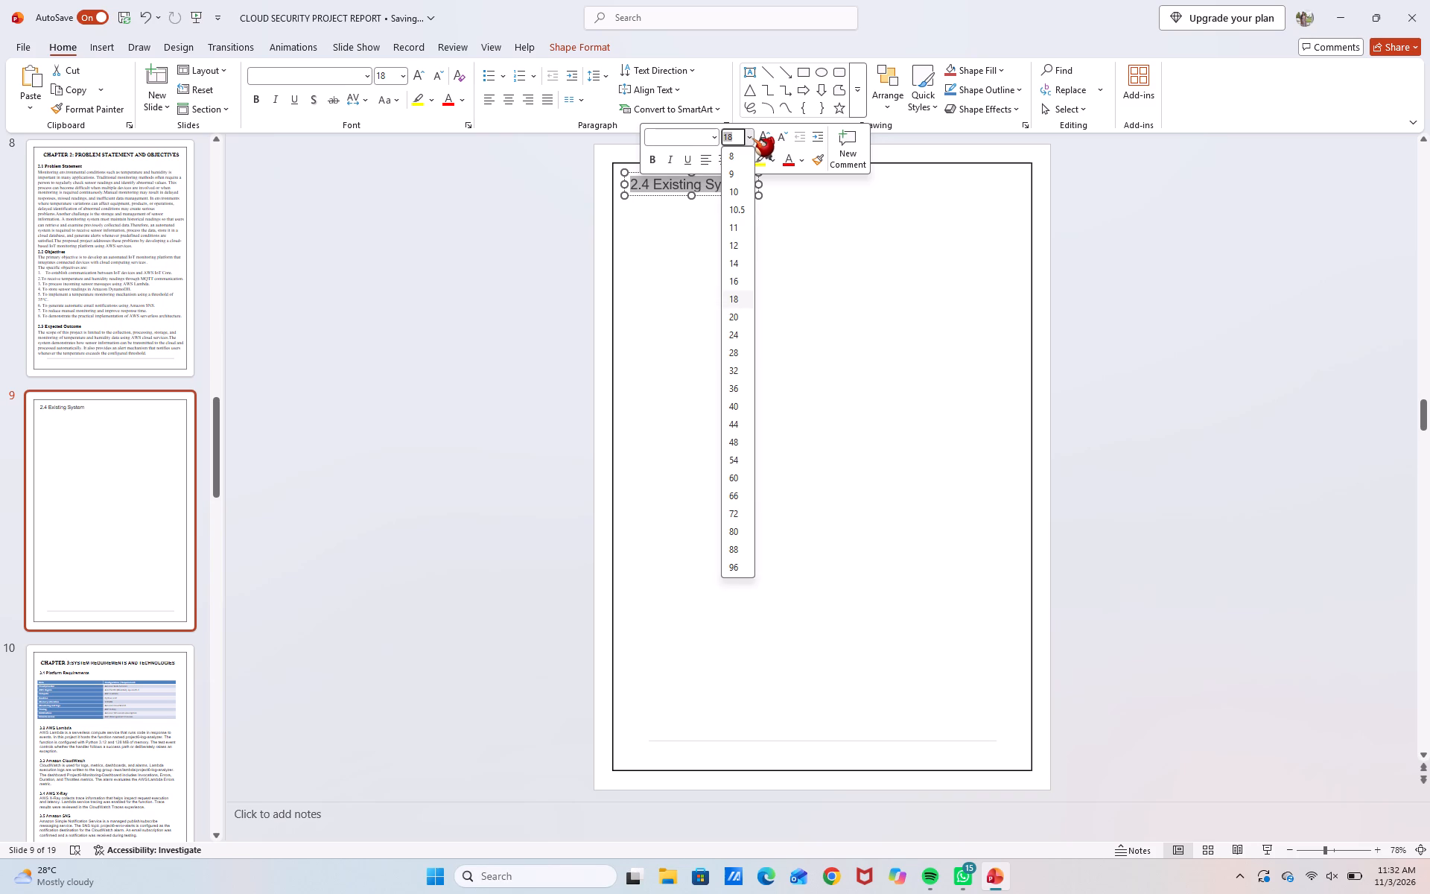
{"action": "left_click", "coordinate": [740, 263]}
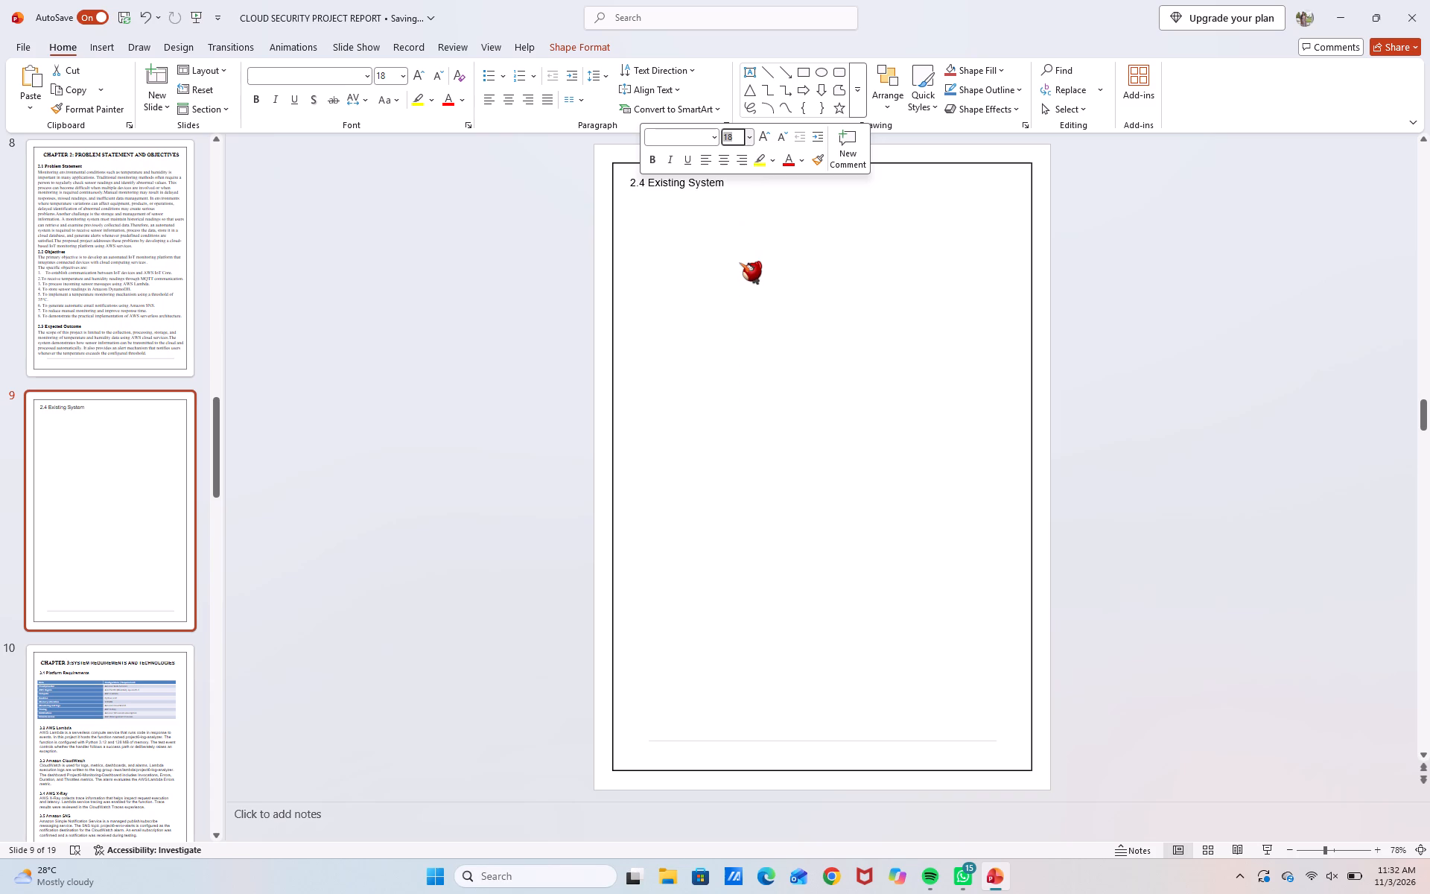
{"action": "left_click", "coordinate": [656, 168]}
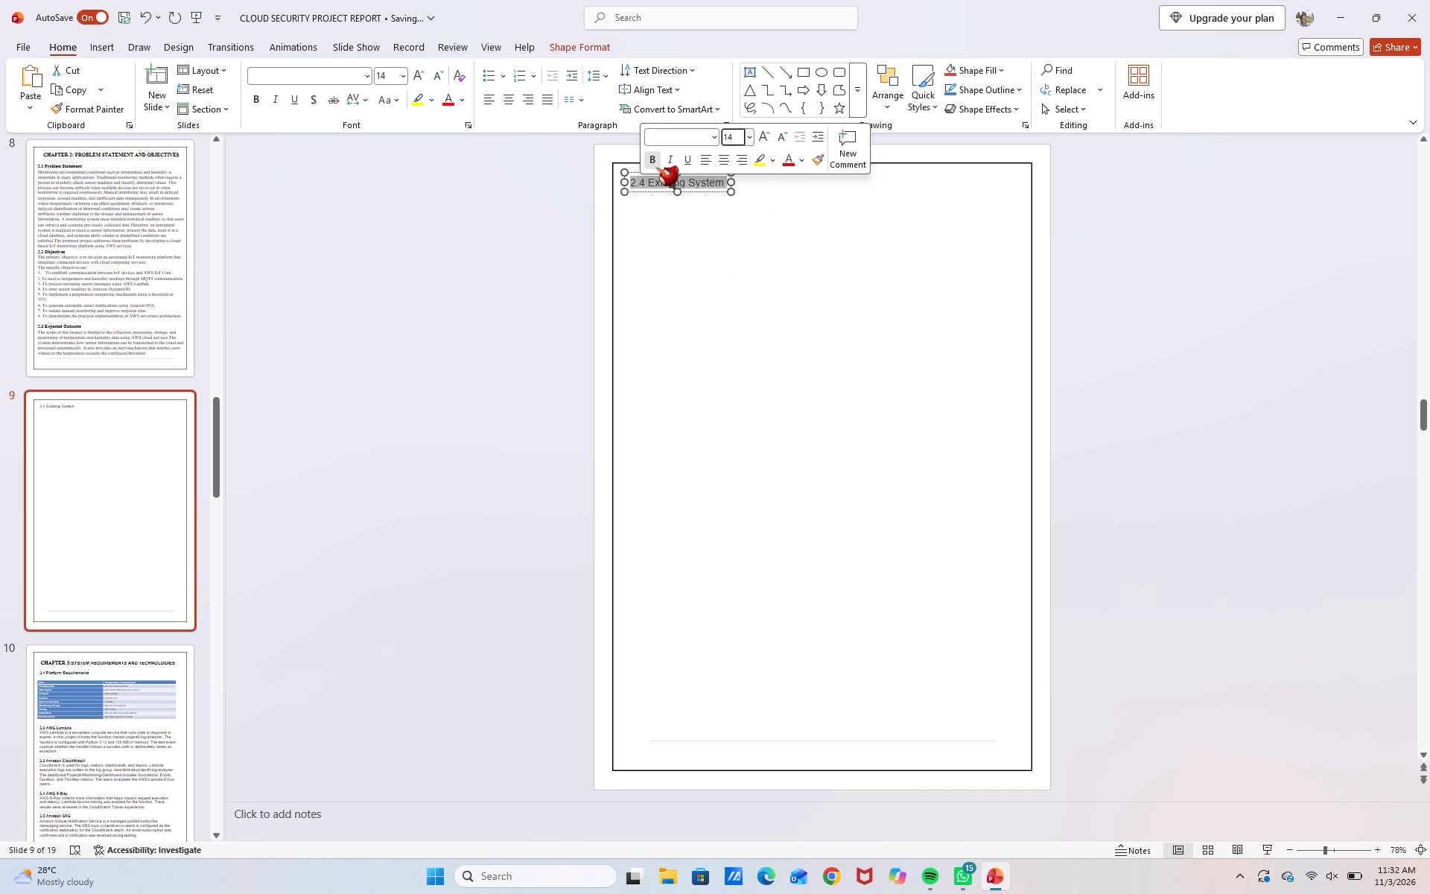
{"action": "left_click", "coordinate": [725, 261]}
Start a new line beneath the "2.4 Existing System" heading in the same text box.
{"action": "left_click", "coordinate": [730, 186]}
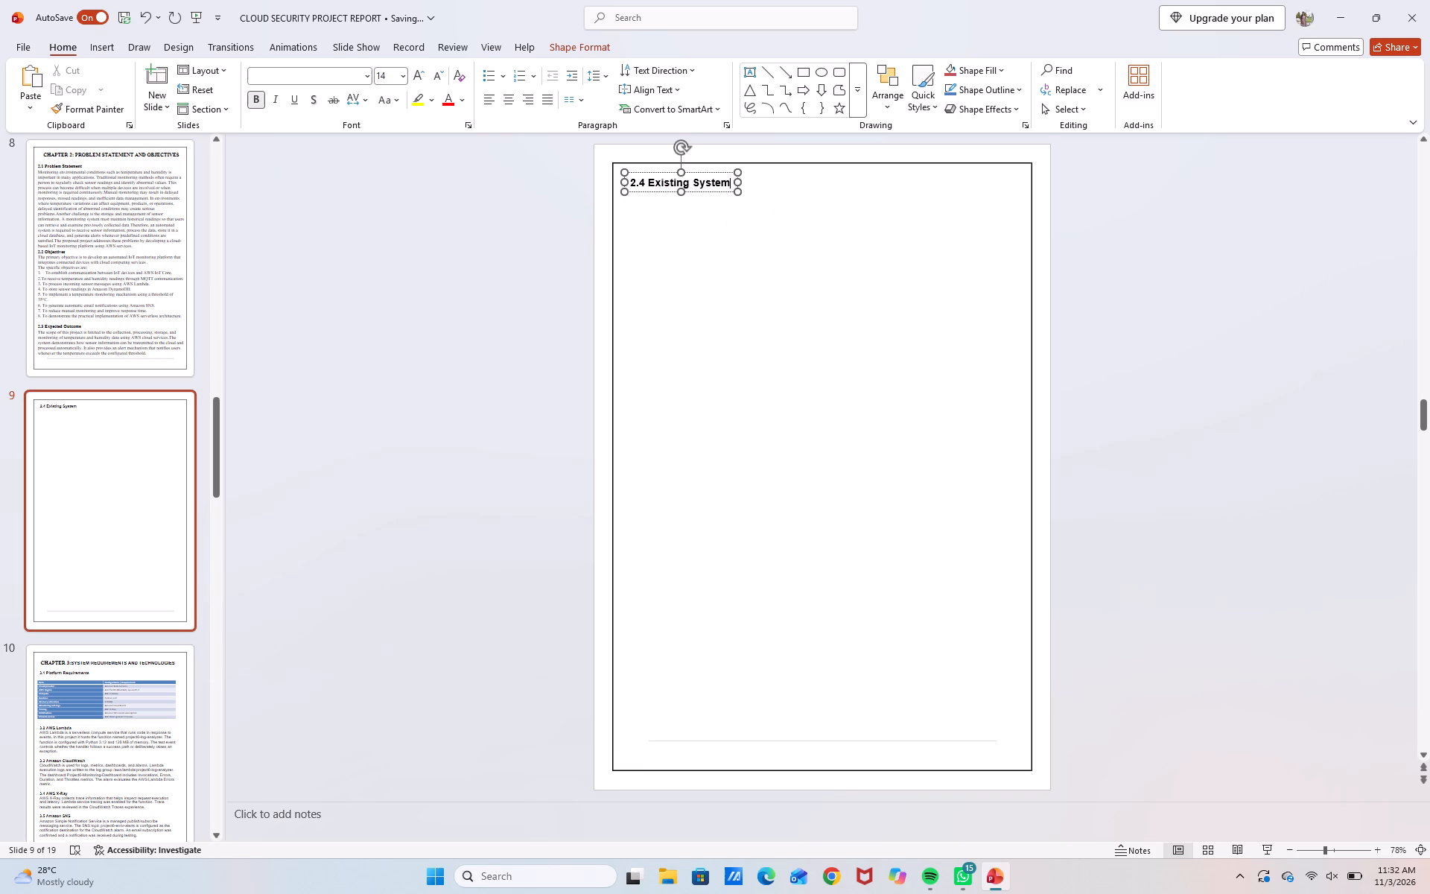
{"action": "key", "text": "Return"}
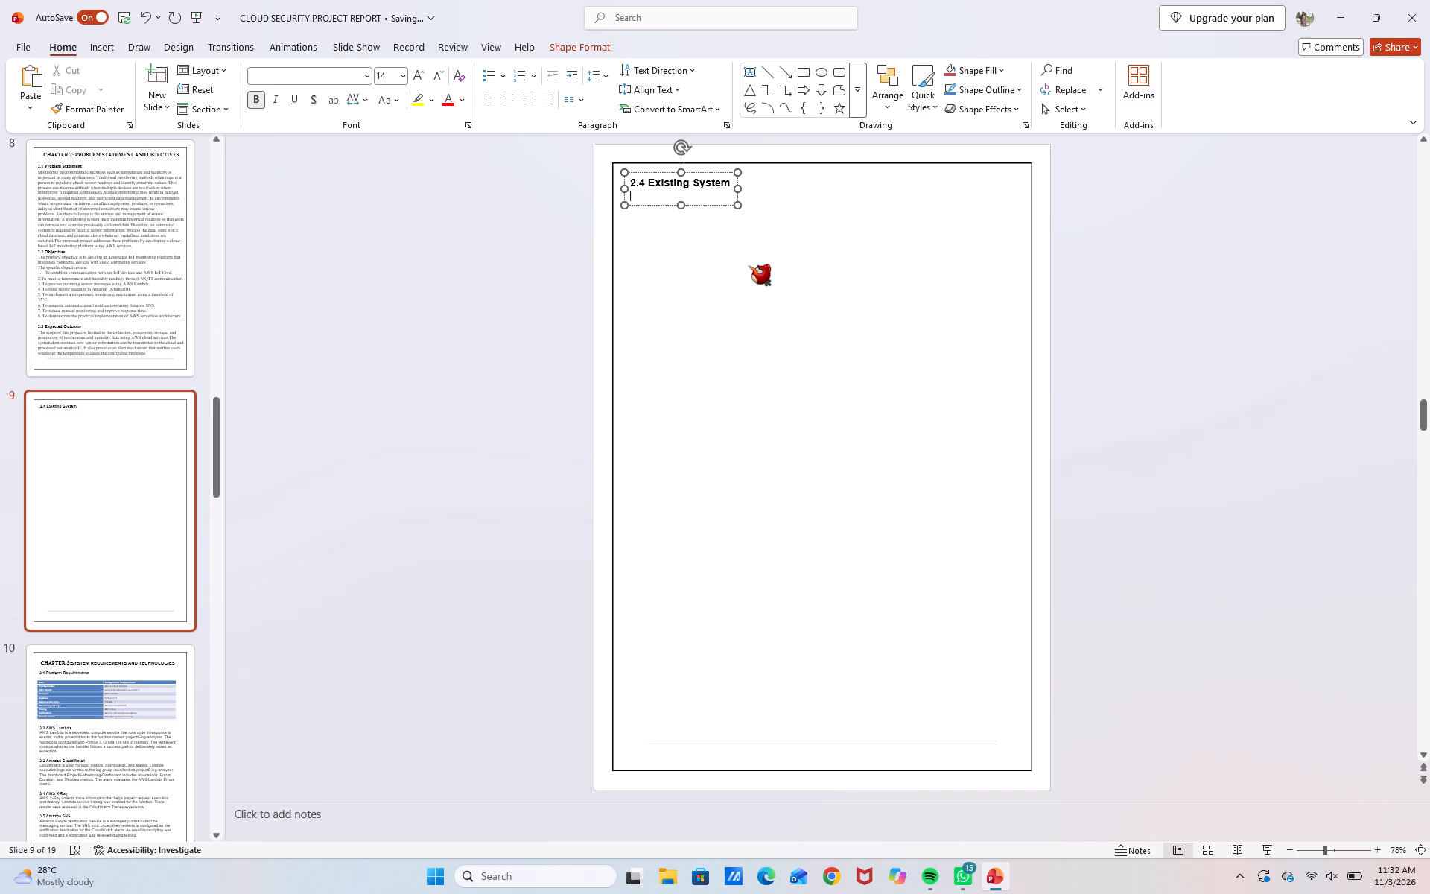
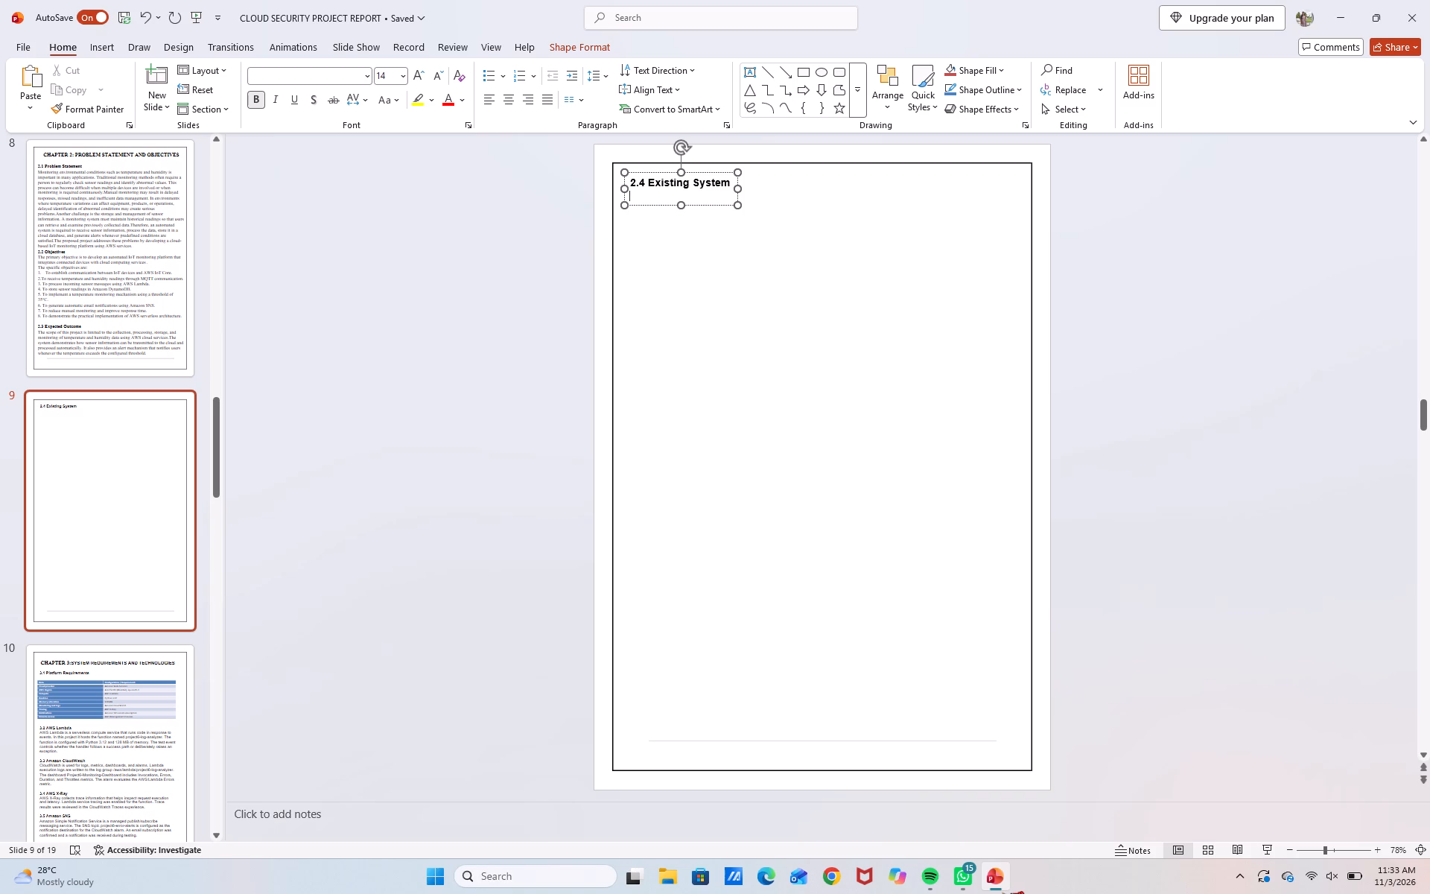
Paste the copied paragraph about the limitations of traditional monitoring systems beneath the 2.4 Existing System heading on slide 9.
{"action": "key", "text": "ctrl+v"}
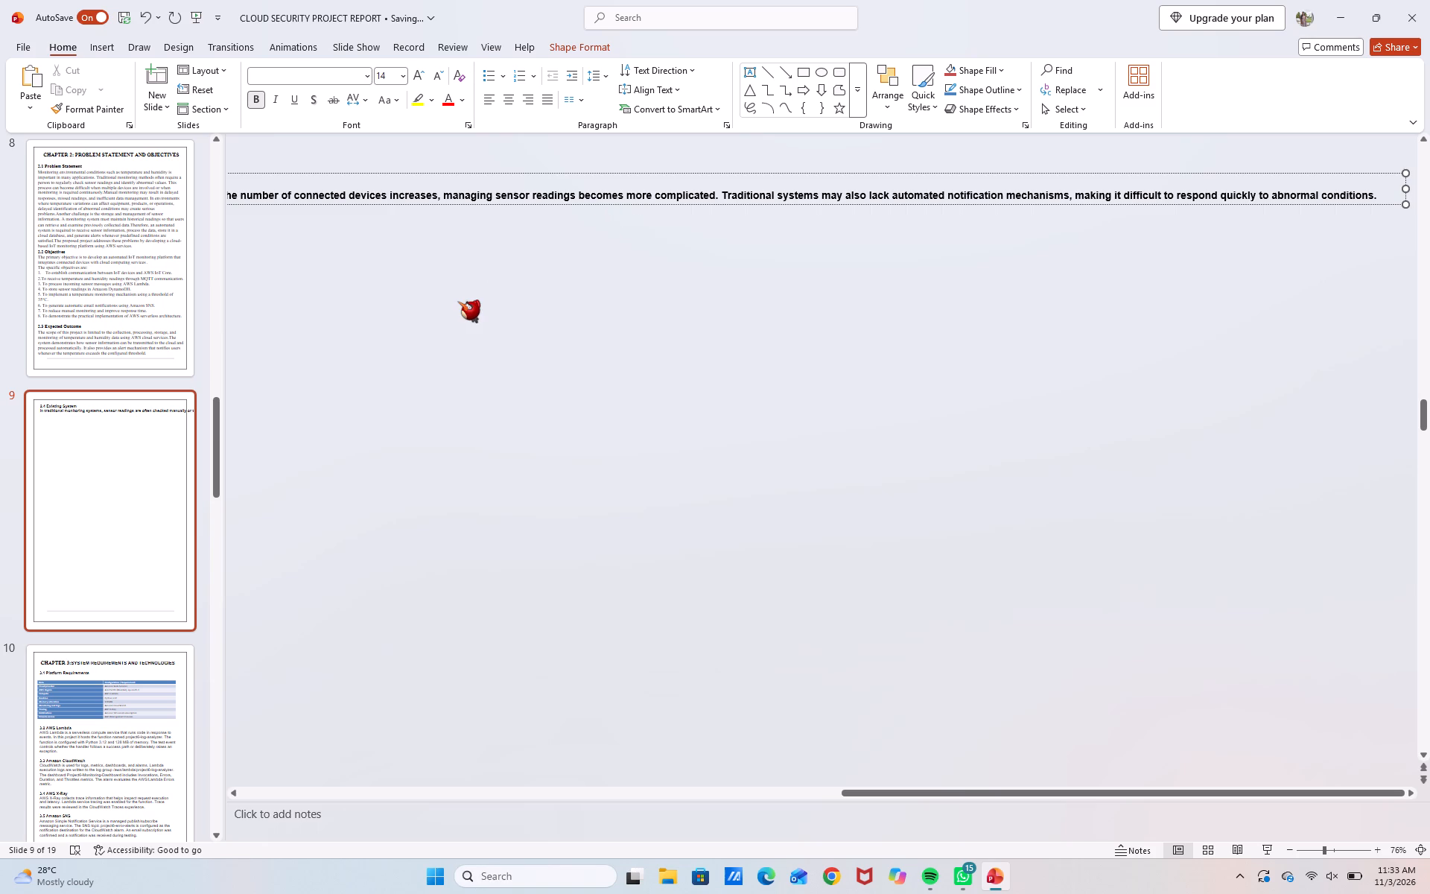
Undo the last paste of the body paragraph beneath the 2.4 Existing System heading on slide 9.
{"action": "key", "text": "ctrl+z"}
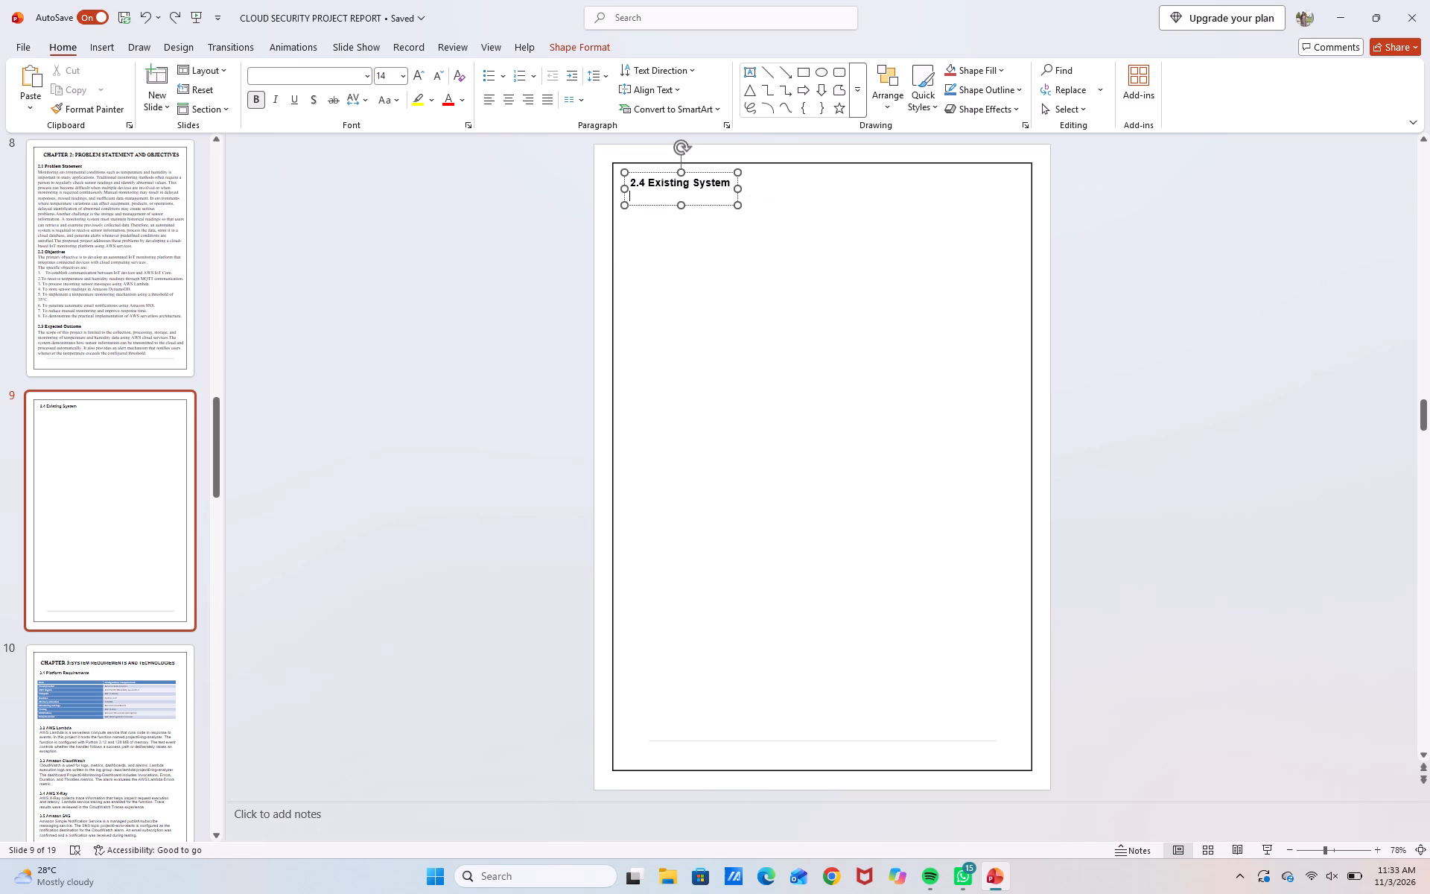
Widen the 2.4 Existing System text box on slide 9 to span most of the page border's width.
{"action": "left_click_drag", "start_coordinate": [737, 204], "coordinate": [947, 396]}
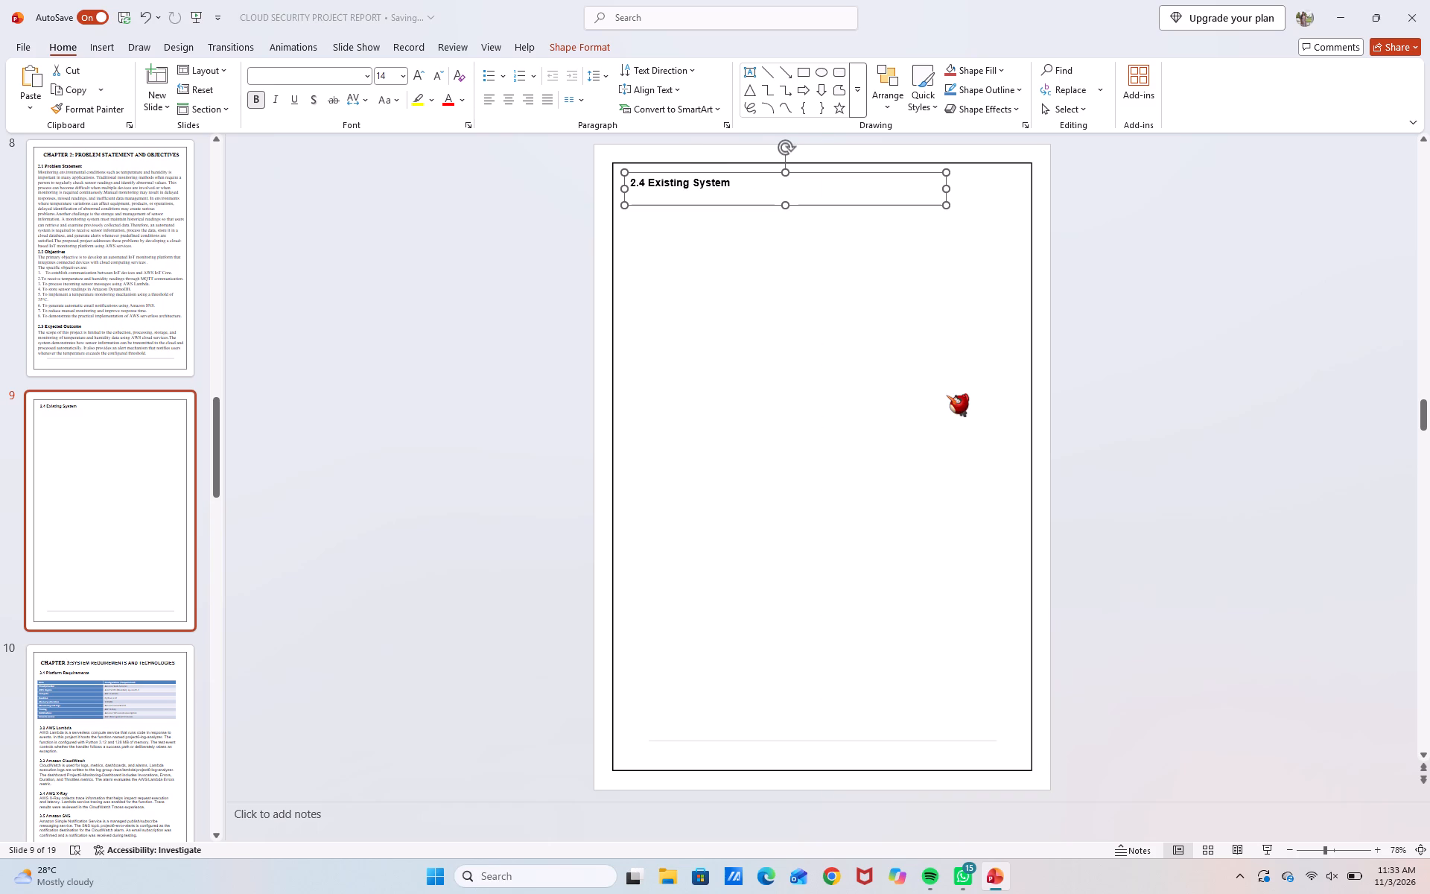
Add a new line after the 2.4 Existing System heading in the slide 9 text box for its body text.
{"action": "left_click", "coordinate": [731, 173]}
{"action": "left_click", "coordinate": [733, 179]}
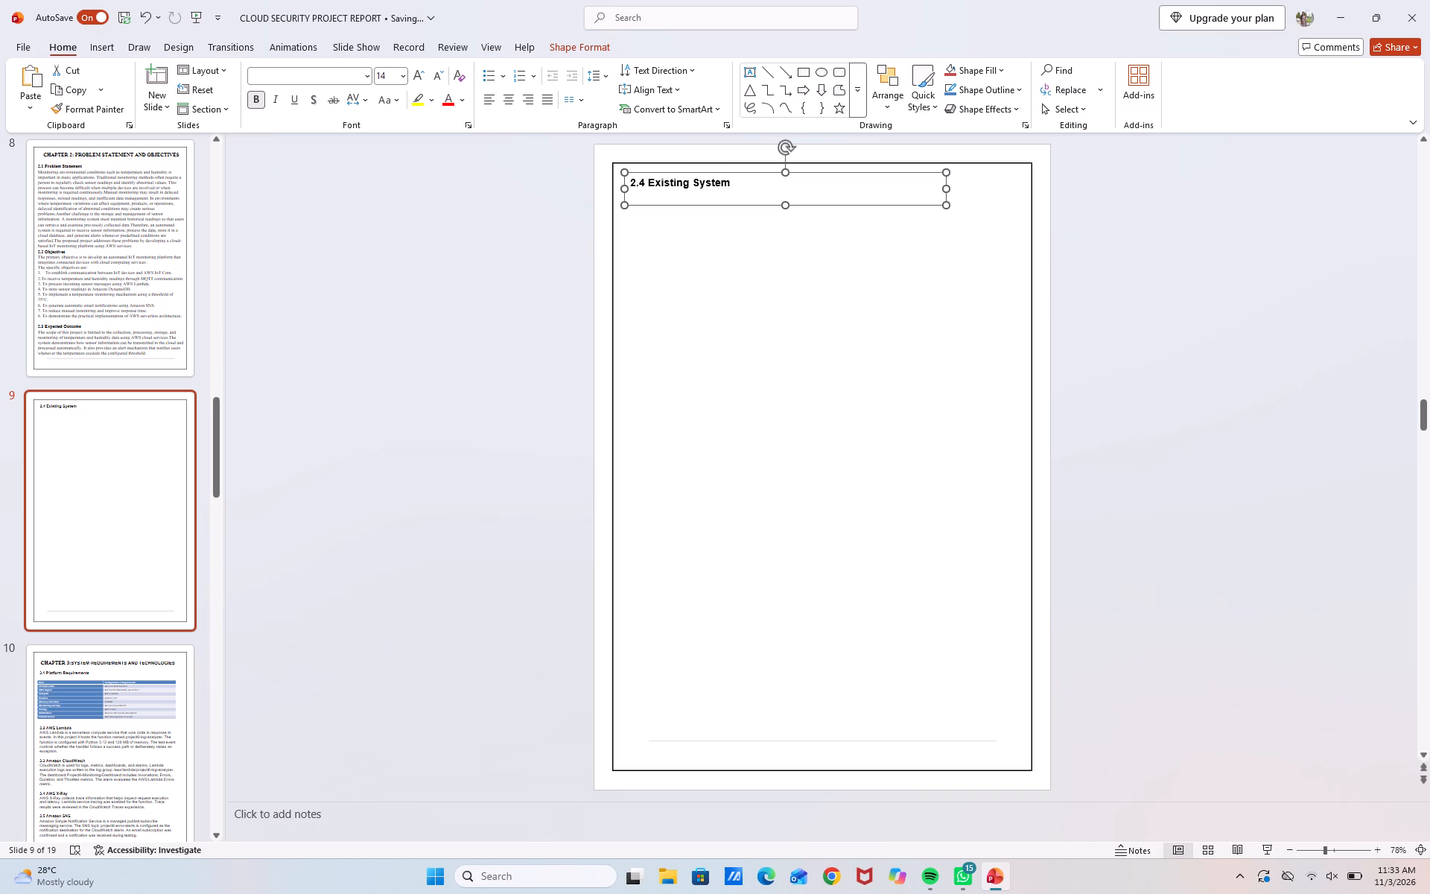
{"action": "left_click", "coordinate": [729, 184]}
{"action": "key", "text": "Return"}
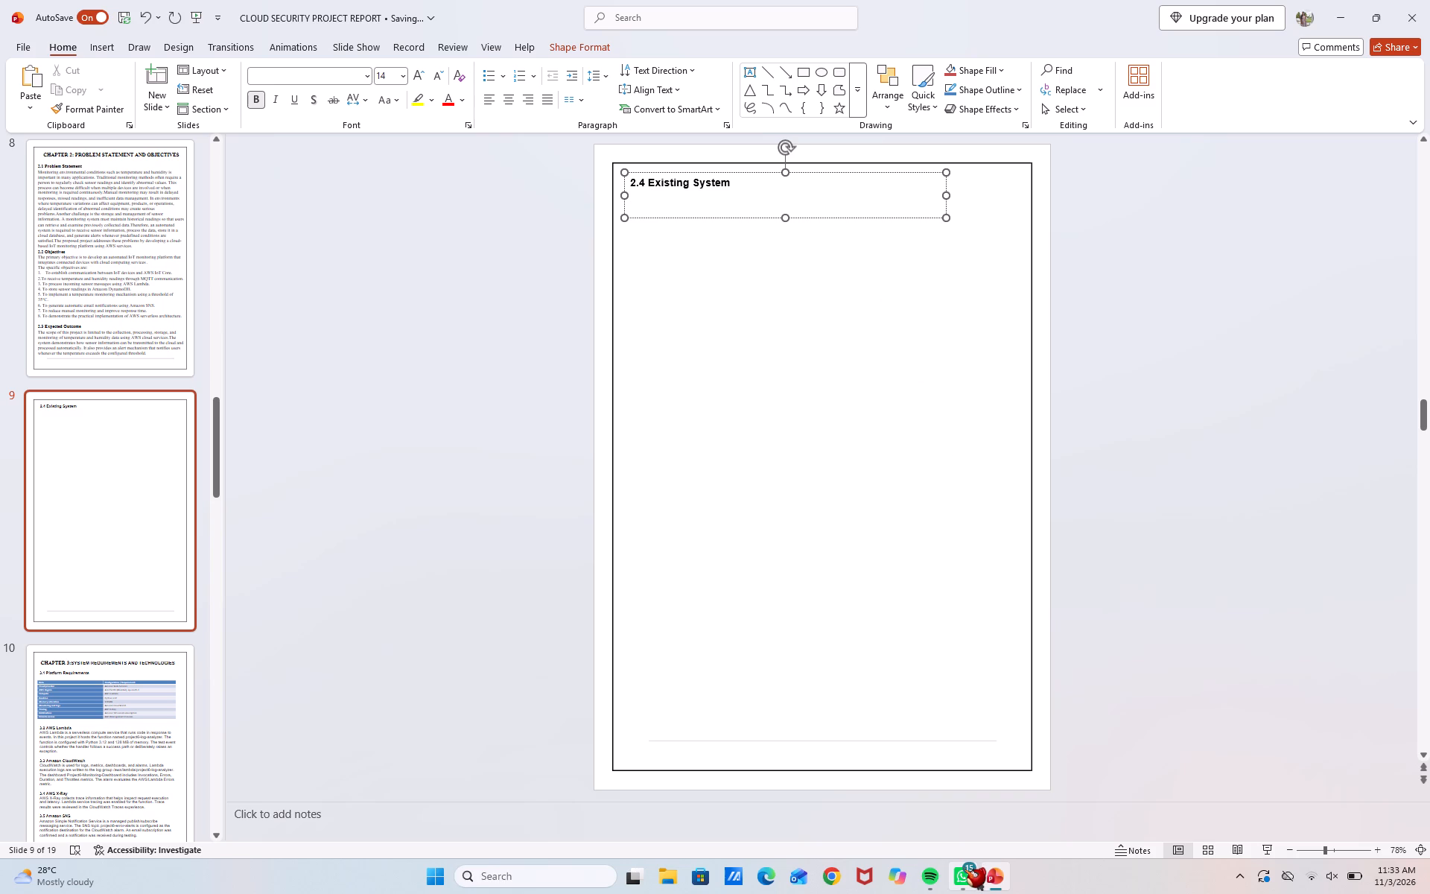
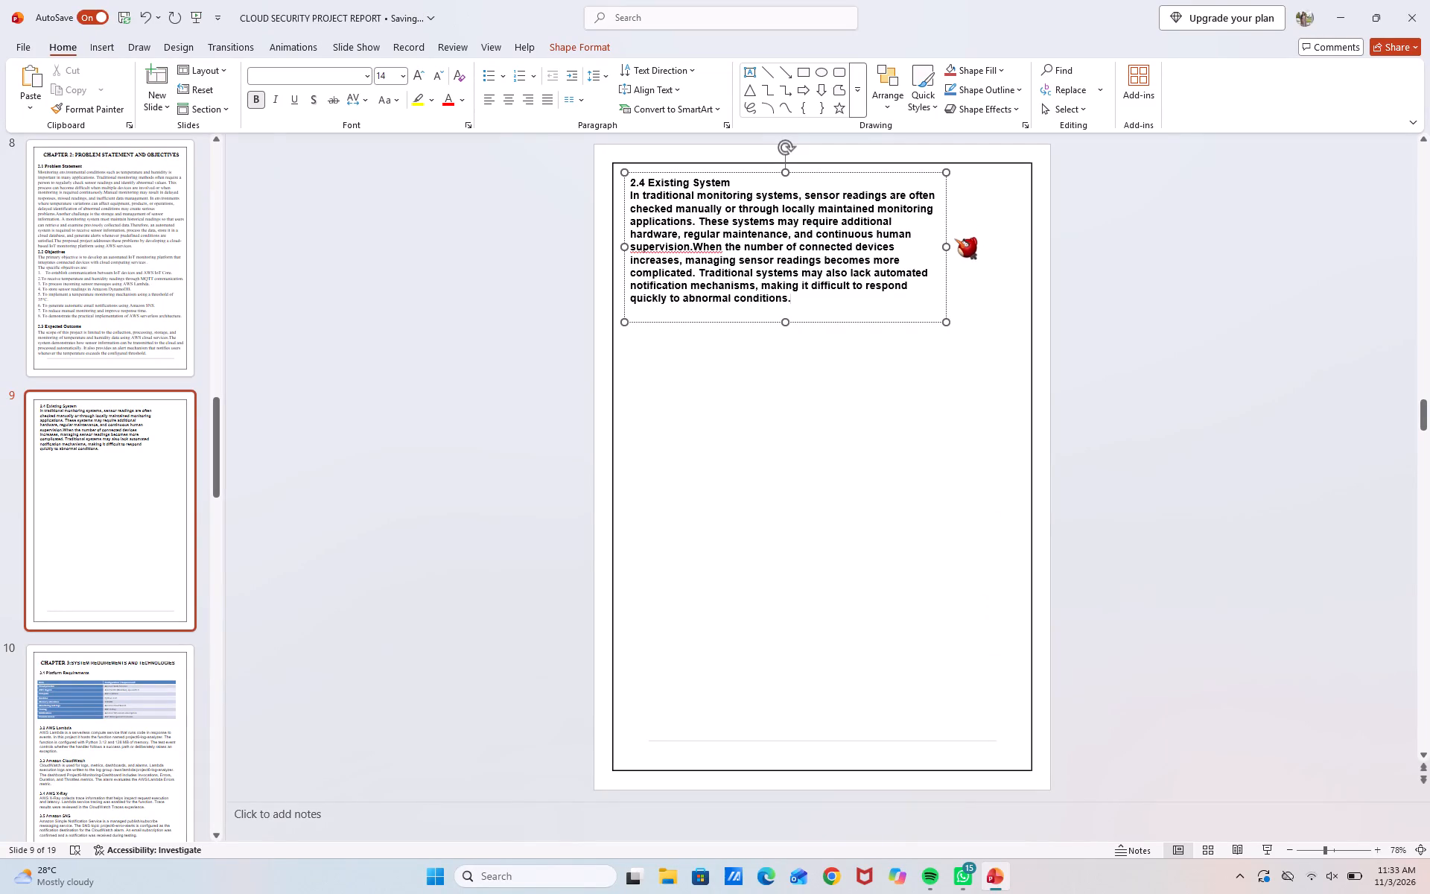
Add "lt" followed by spaces after "abnormal conditions." at the end of the 2.4 Existing System paragraph on slide 9.
{"action": "type", "text": "lt"}
{"action": "key", "text": "space"}
{"action": "key", "text": "space"}
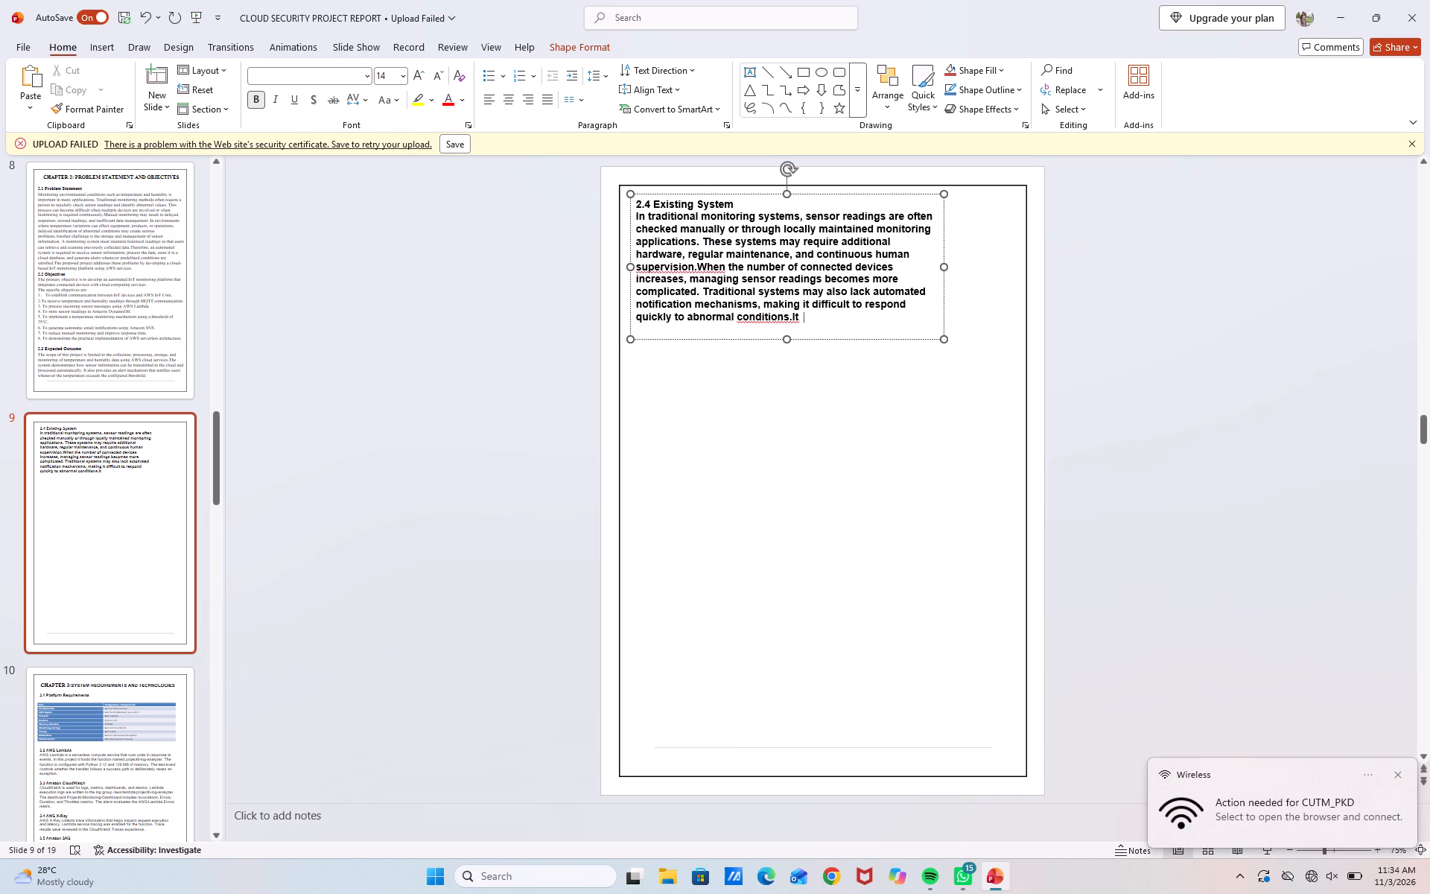
Widen the 2.4 Existing System text box on slide 9 so its edge sits just inside the page border.
{"action": "left_click_drag", "start_coordinate": [944, 268], "coordinate": [1008, 276]}
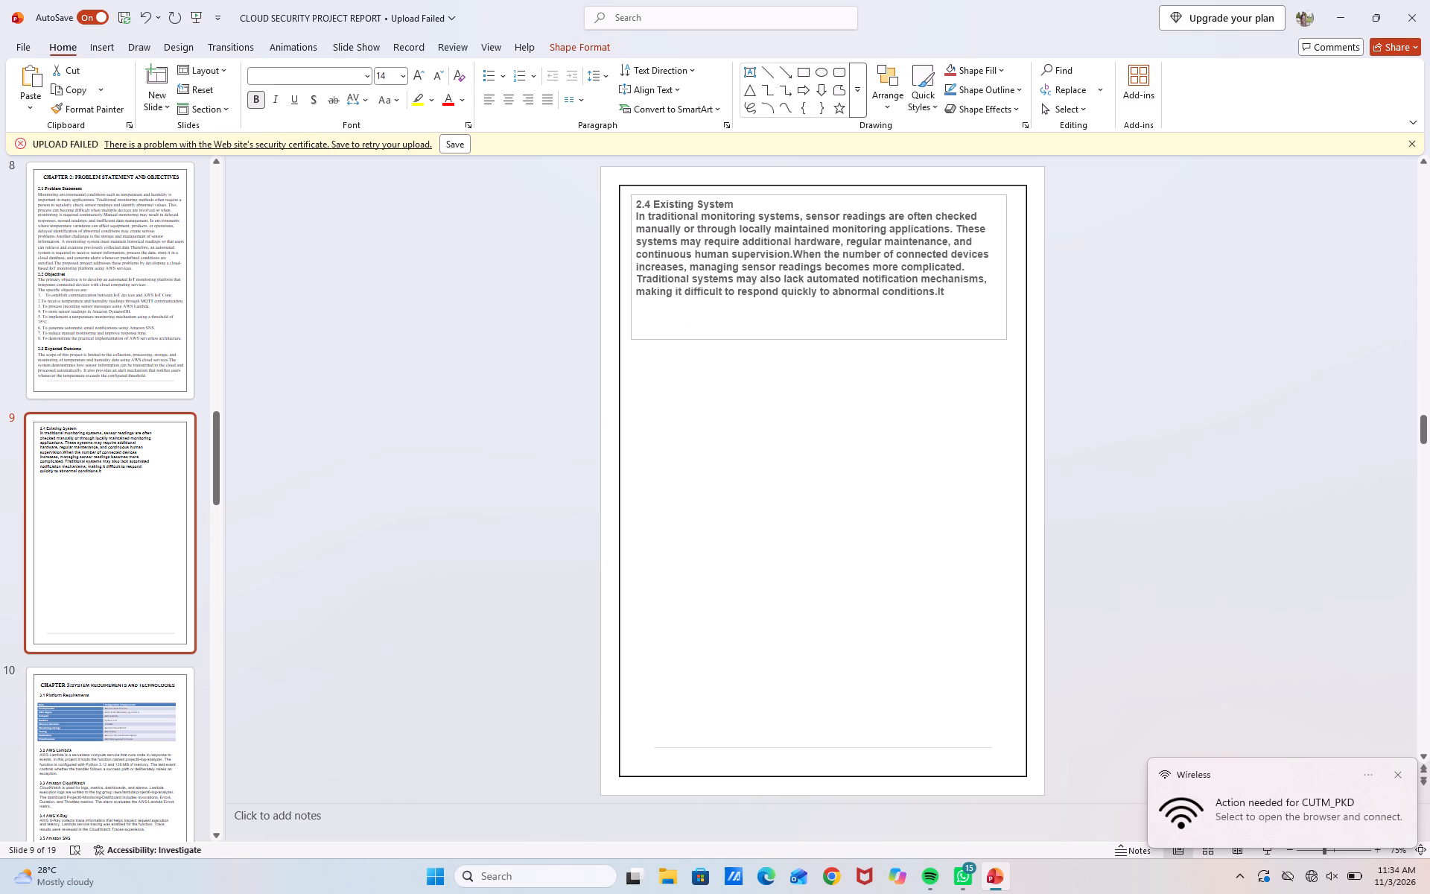
{"action": "left_click_drag", "start_coordinate": [1008, 276], "coordinate": [1034, 284]}
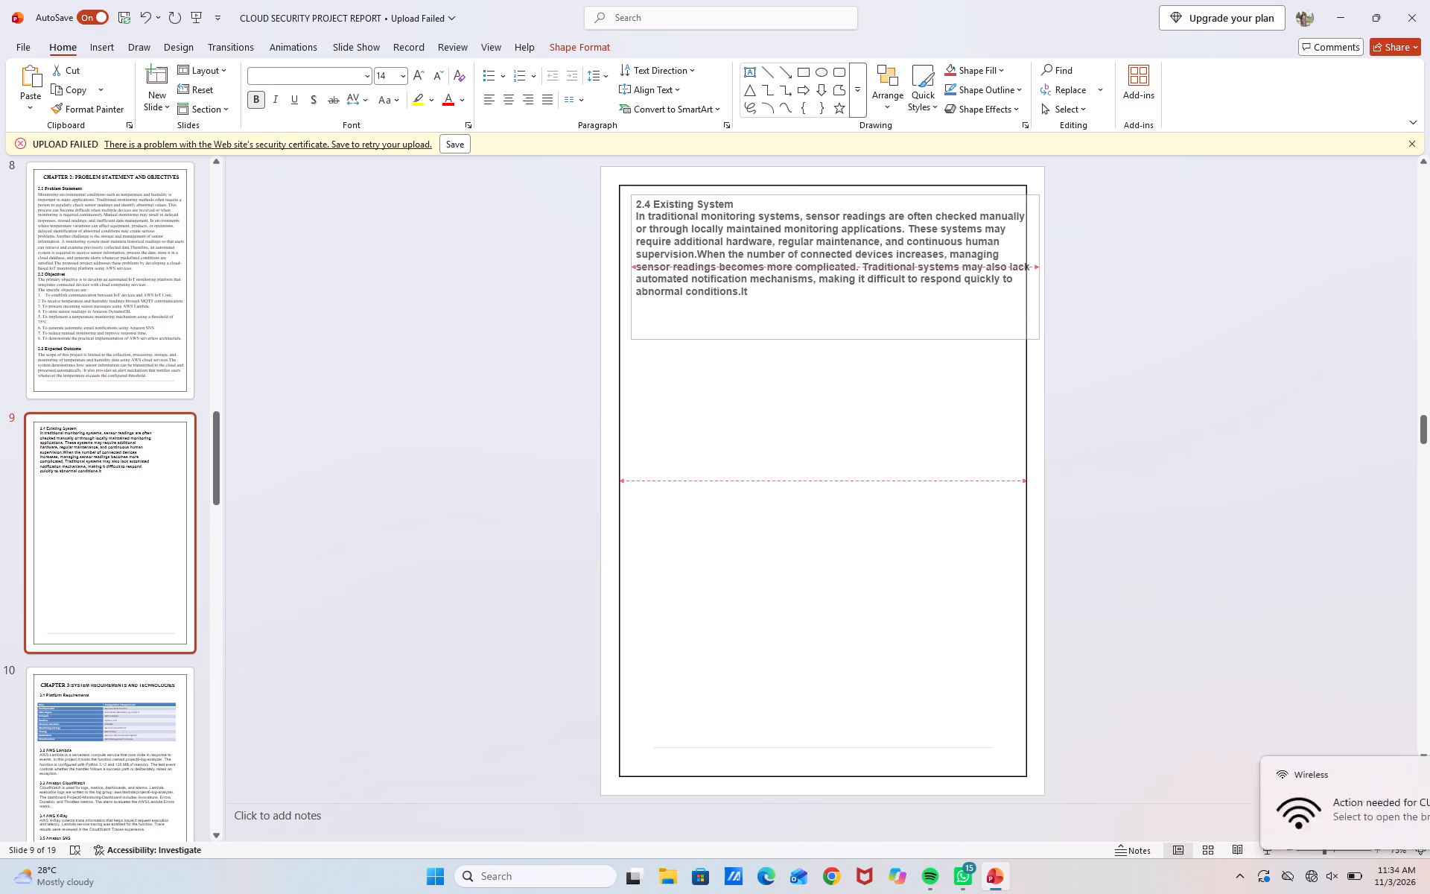
{"action": "left_click_drag", "start_coordinate": [1034, 284], "coordinate": [1016, 287]}
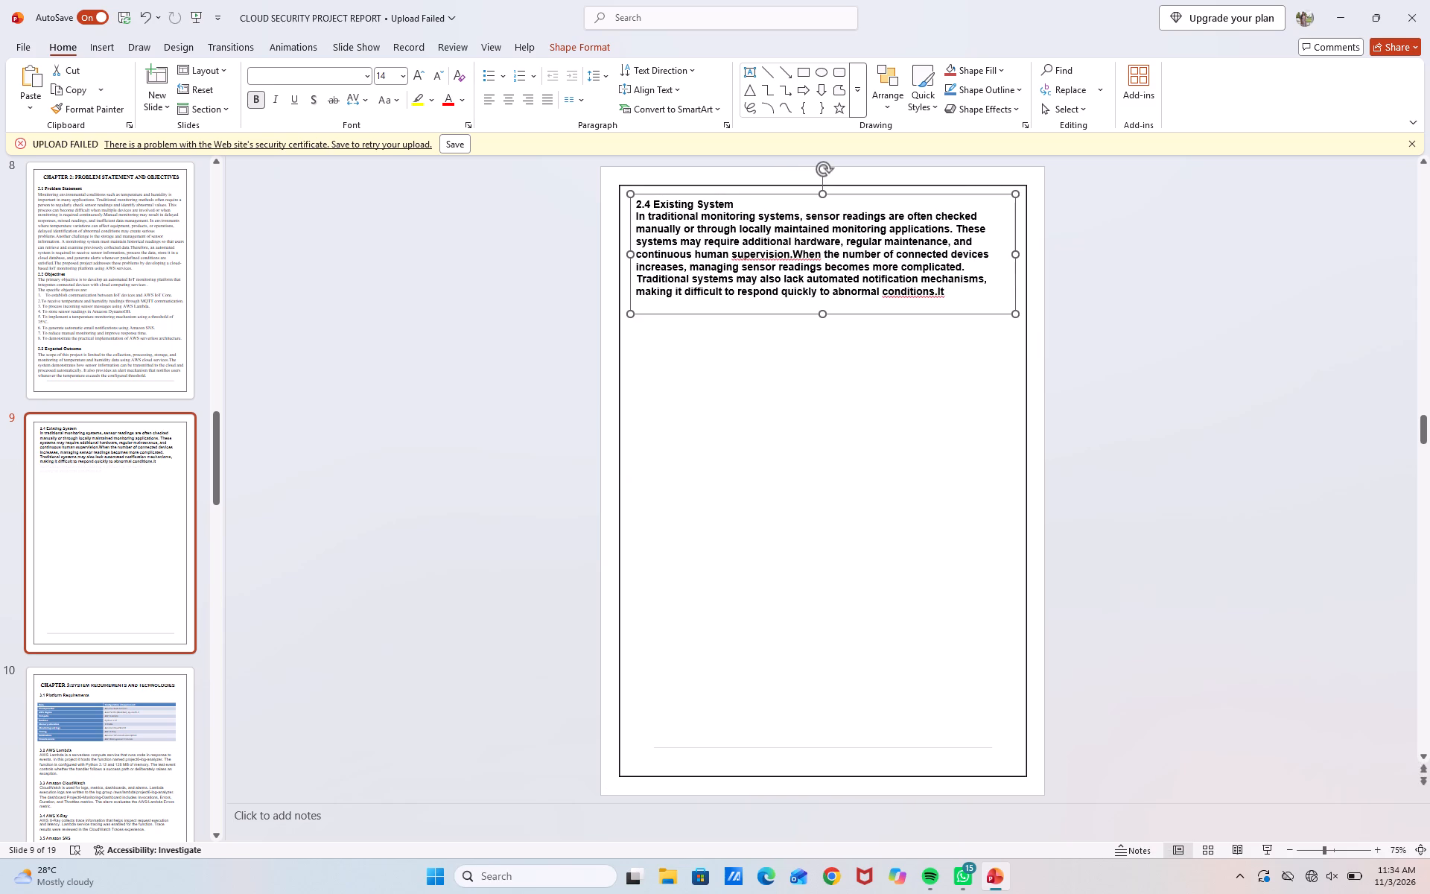
{"action": "left_click", "coordinate": [1189, 317]}
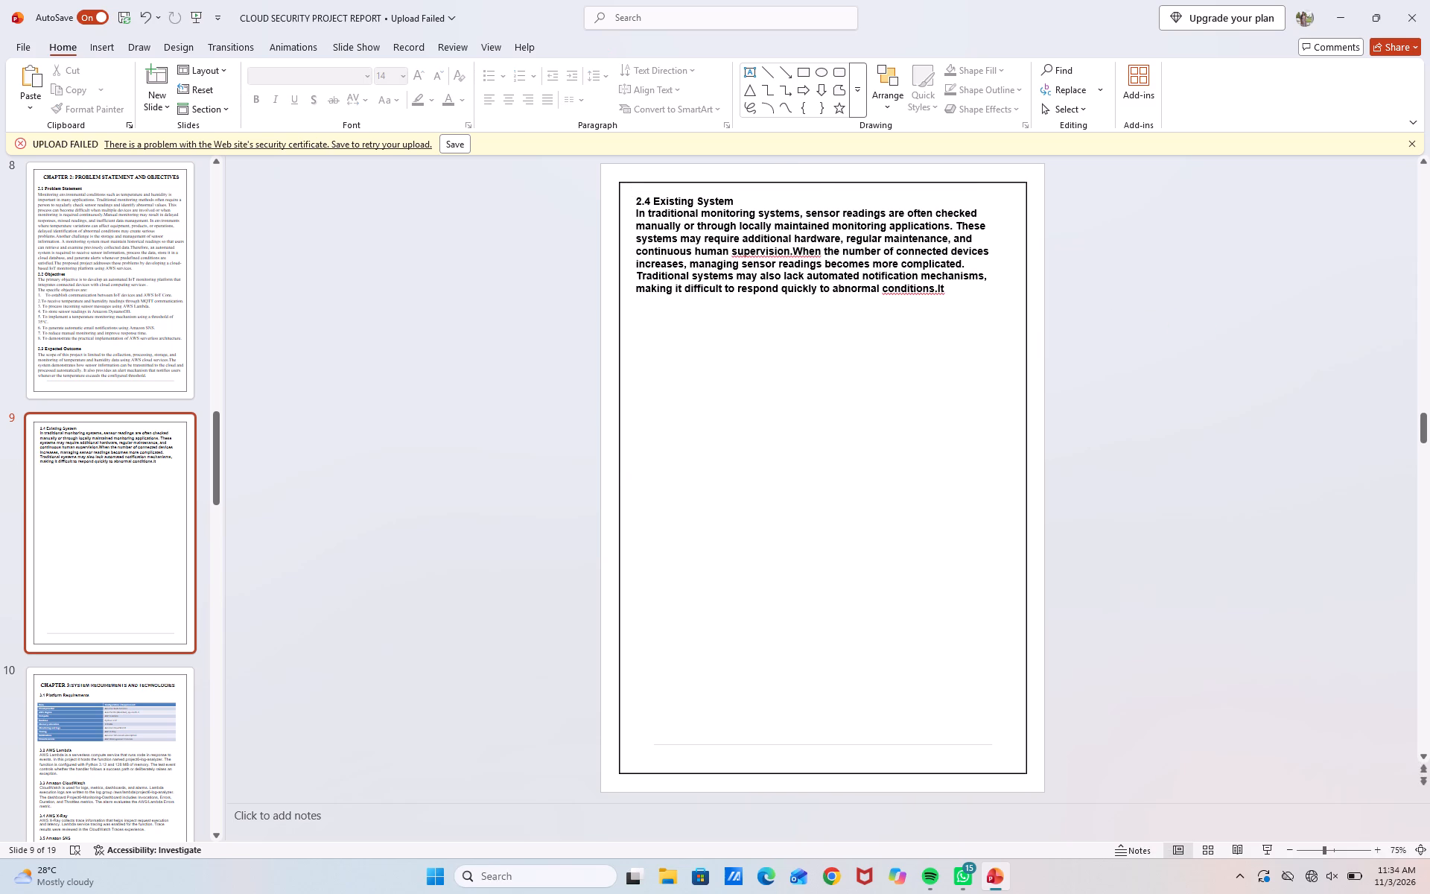
Remove the bold formatting from the body paragraph beneath the 2.4 Existing System heading on slide 9.
{"action": "left_click", "coordinate": [635, 214]}
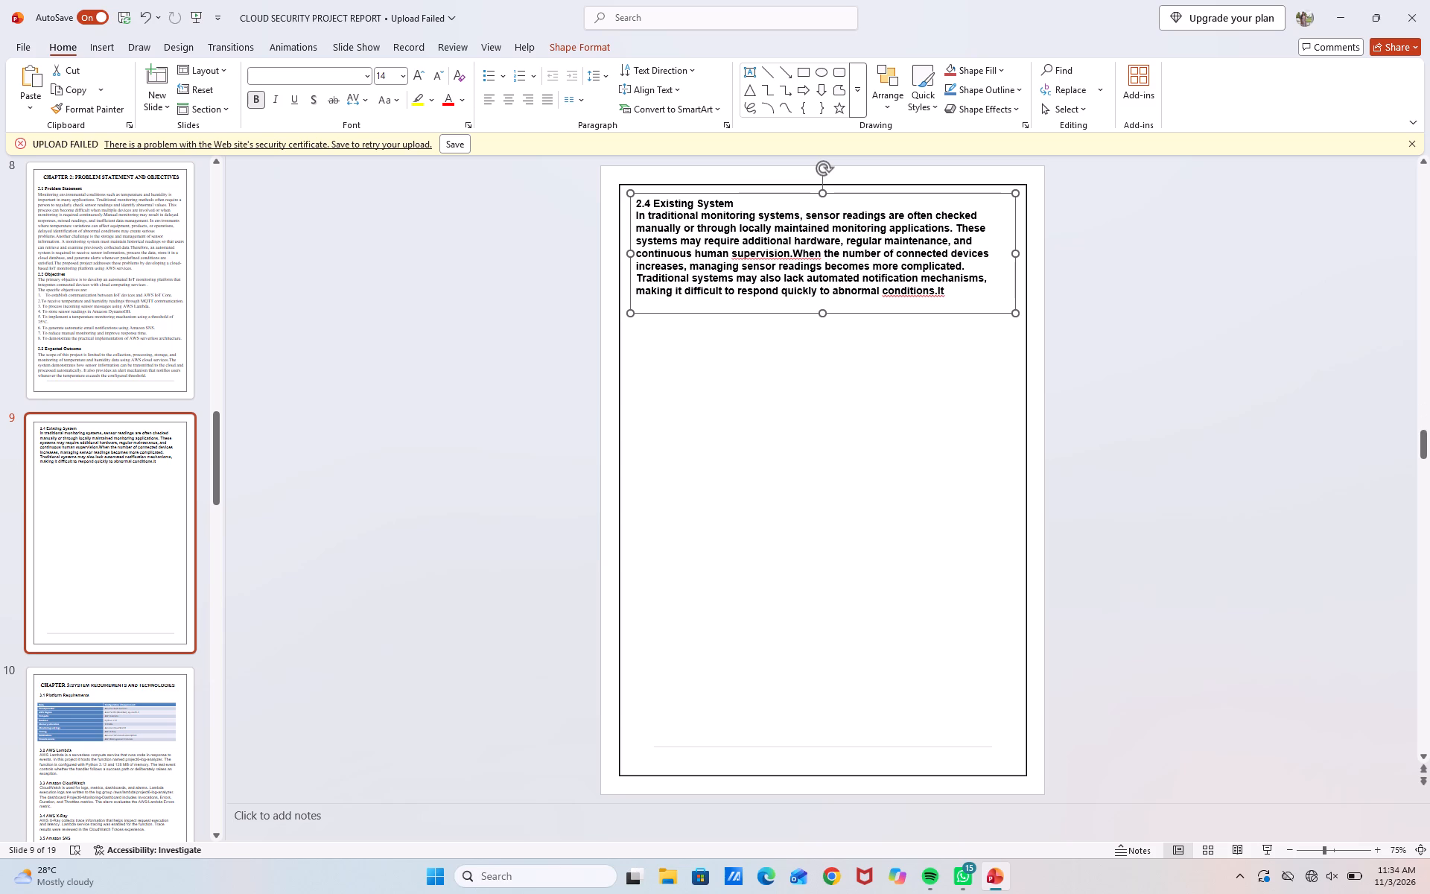
{"action": "left_click_drag", "start_coordinate": [639, 214], "coordinate": [854, 300]}
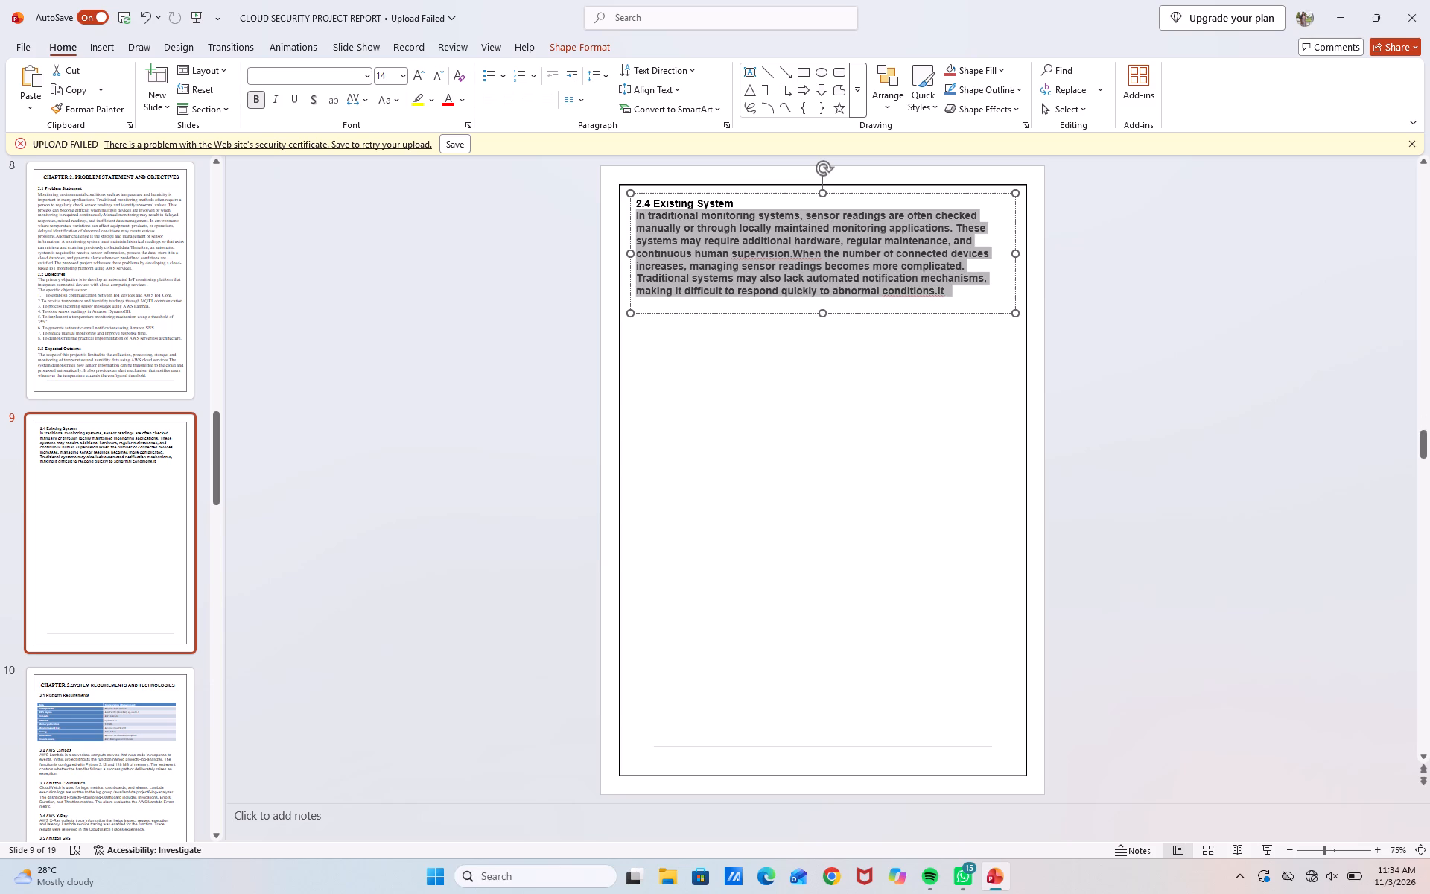
{"action": "left_click_drag", "start_coordinate": [854, 300], "coordinate": [857, 300]}
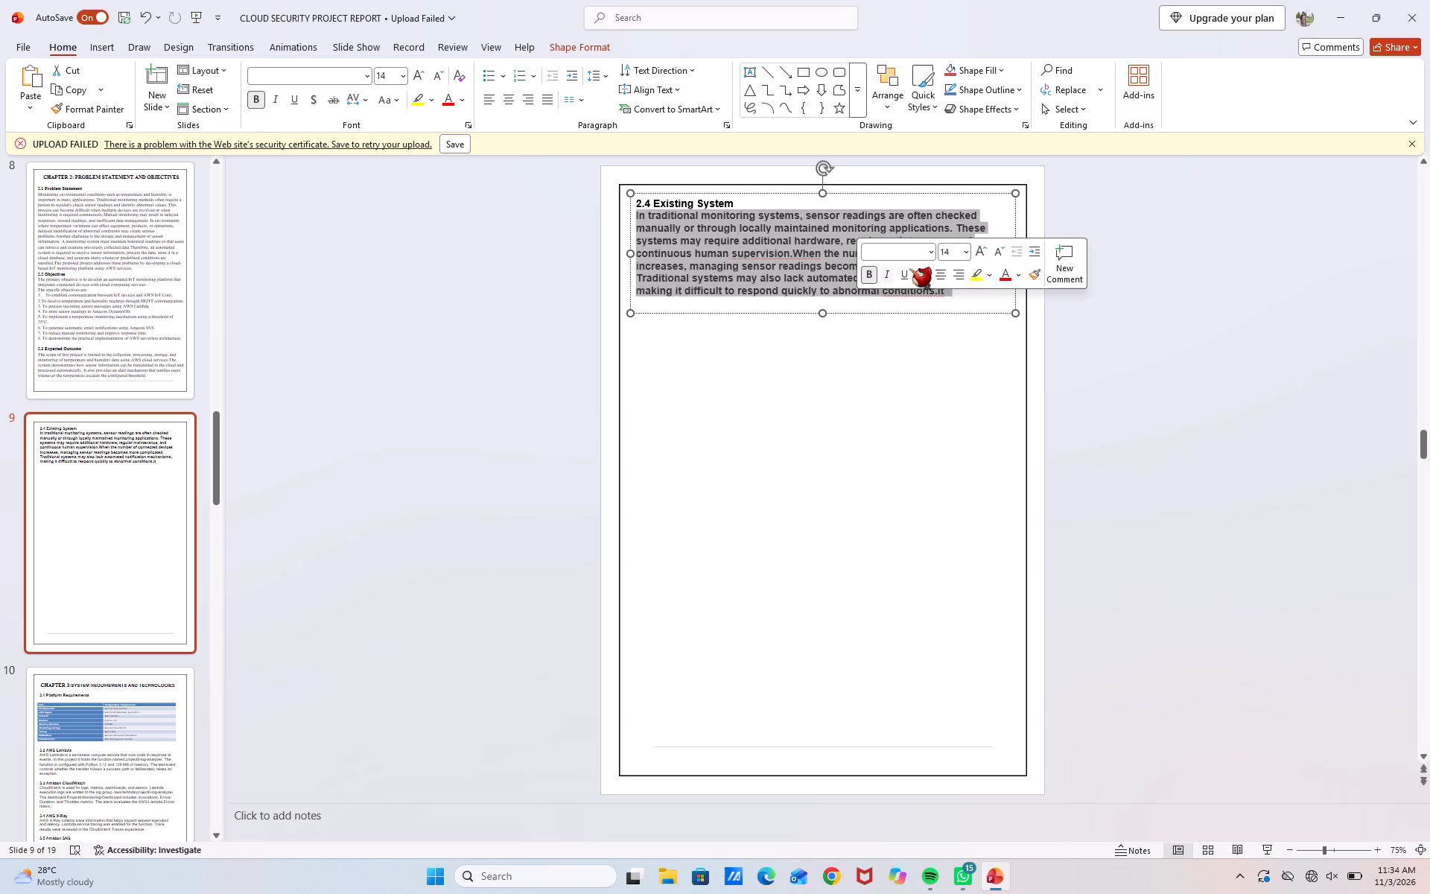
{"action": "left_click", "coordinate": [868, 272]}
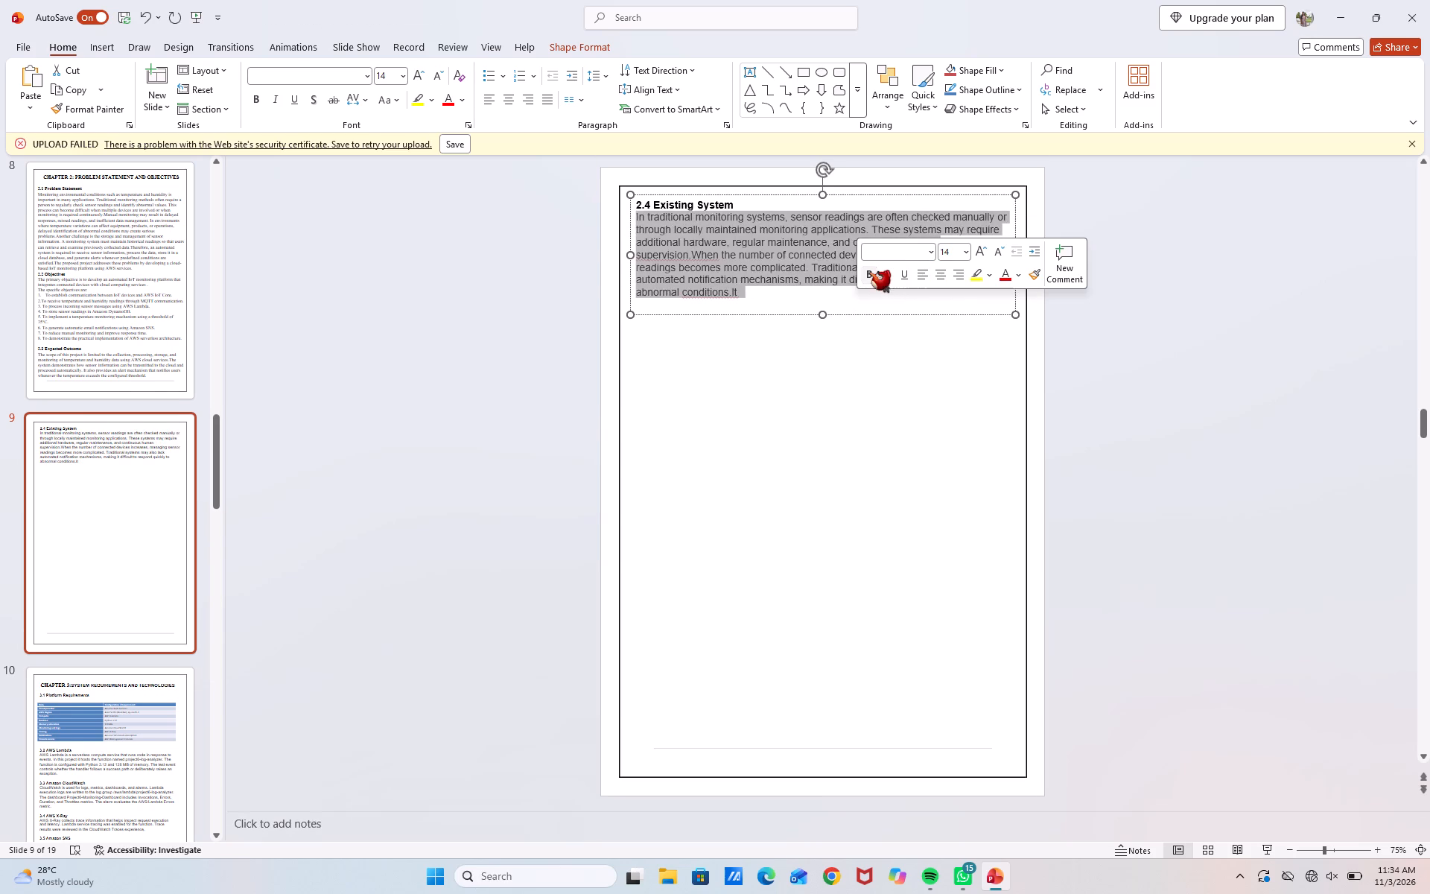
{"action": "left_click", "coordinate": [871, 392]}
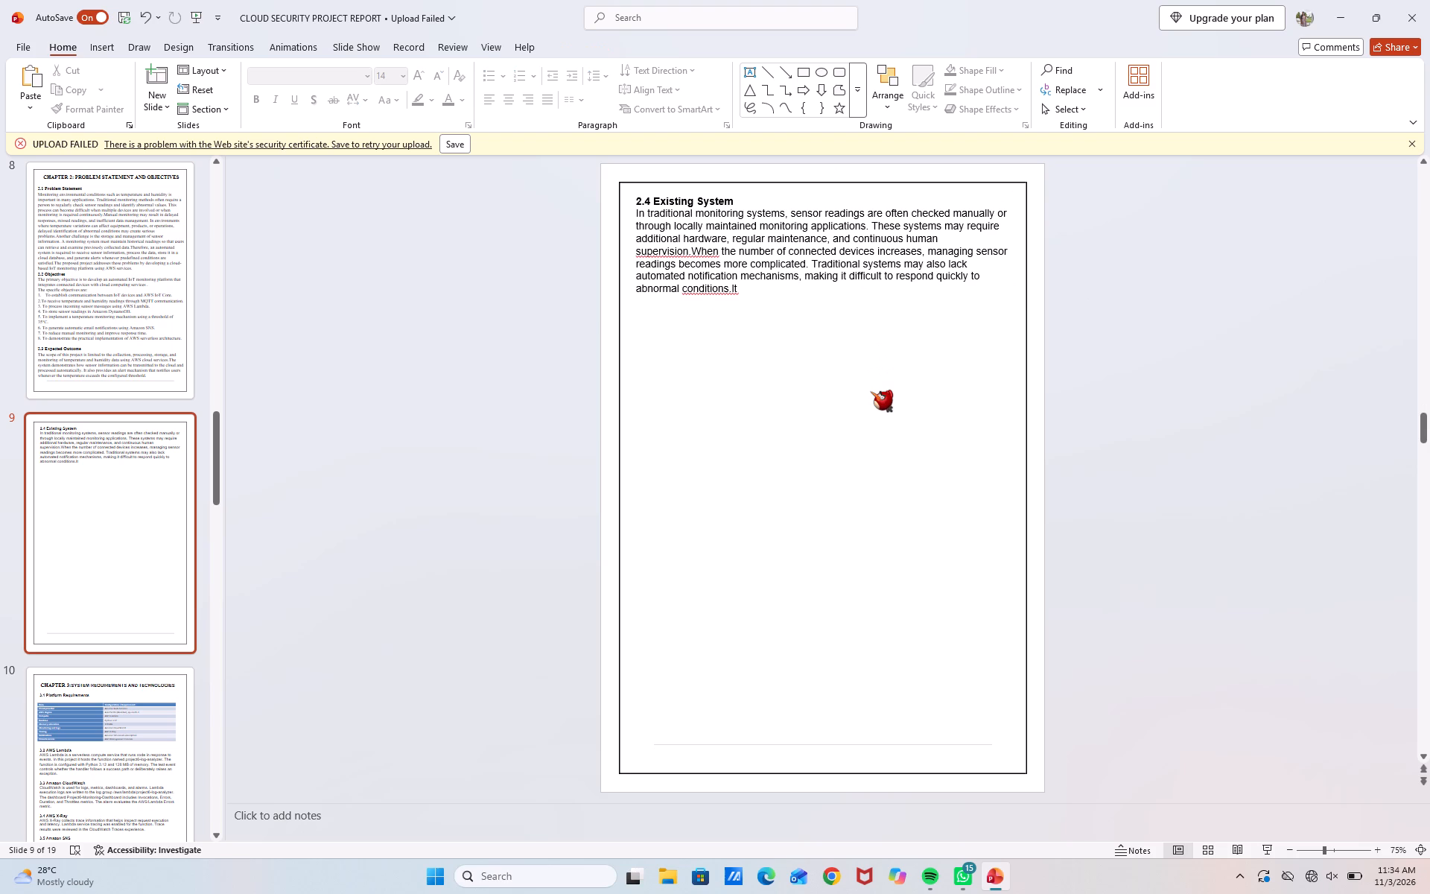